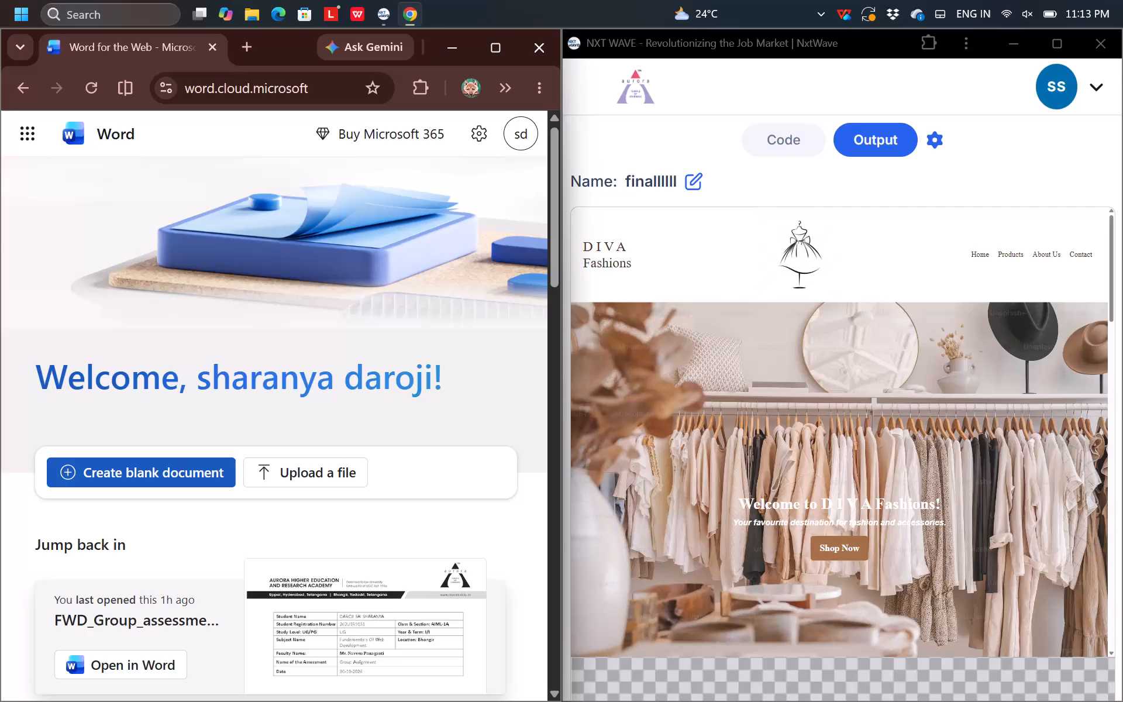
Open the recently used FWD_Group_assessme... document in Word for the web.
{"action": "left_click", "coordinate": [151, 666]}
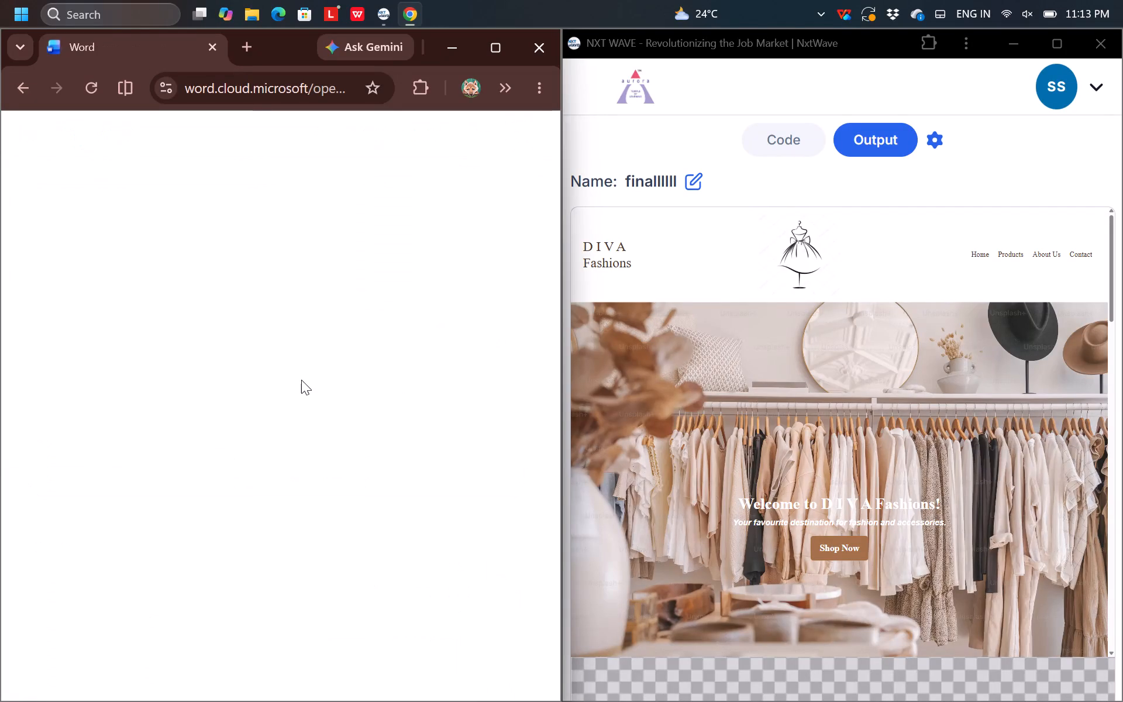
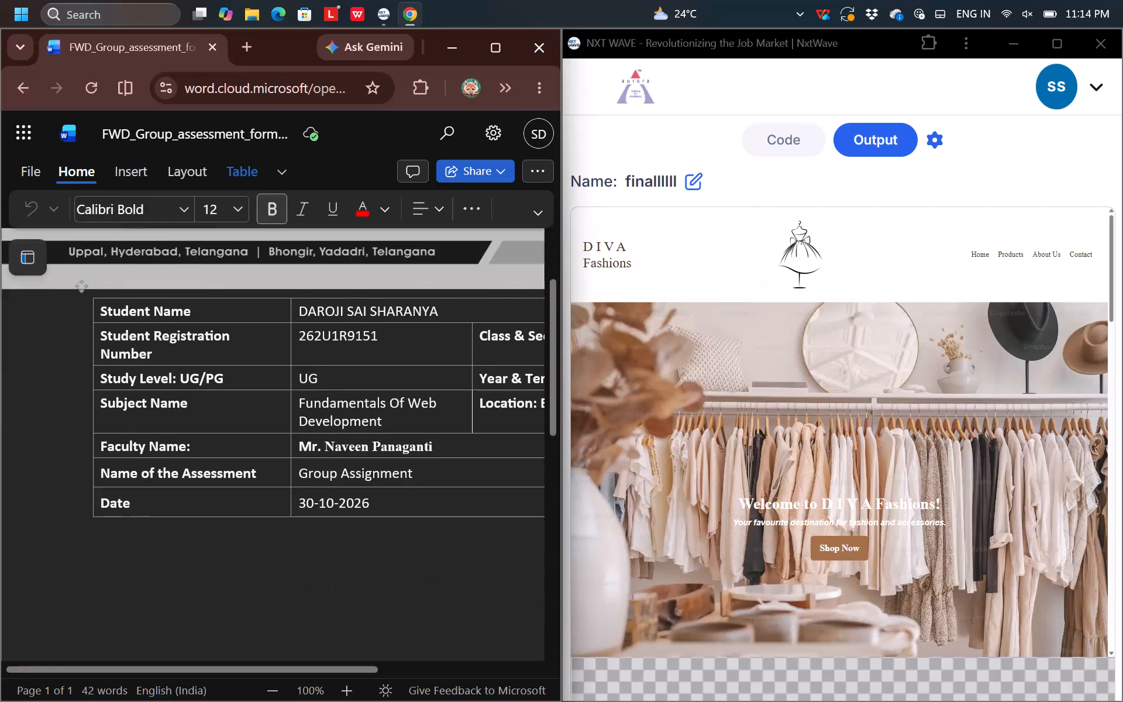
Open a new browser tab next to the FWD group assessment document.
{"action": "scroll", "coordinate": [324, 497], "scroll_direction": "down", "scroll_amount": 1}
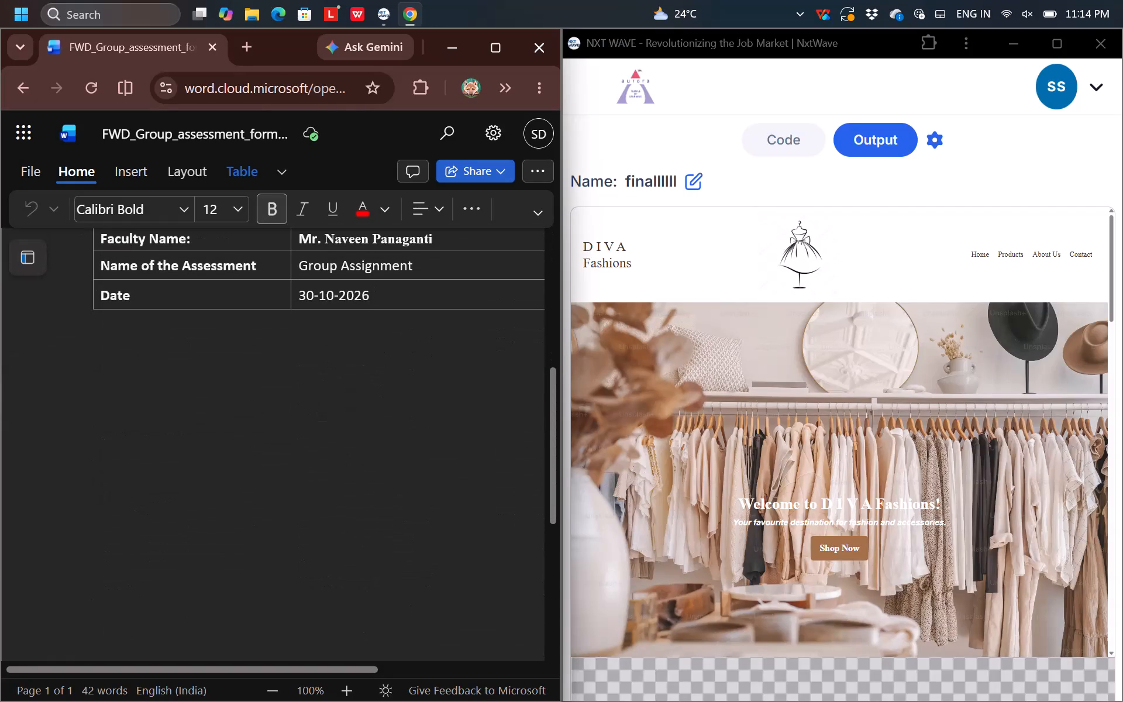
{"action": "left_click", "coordinate": [253, 50]}
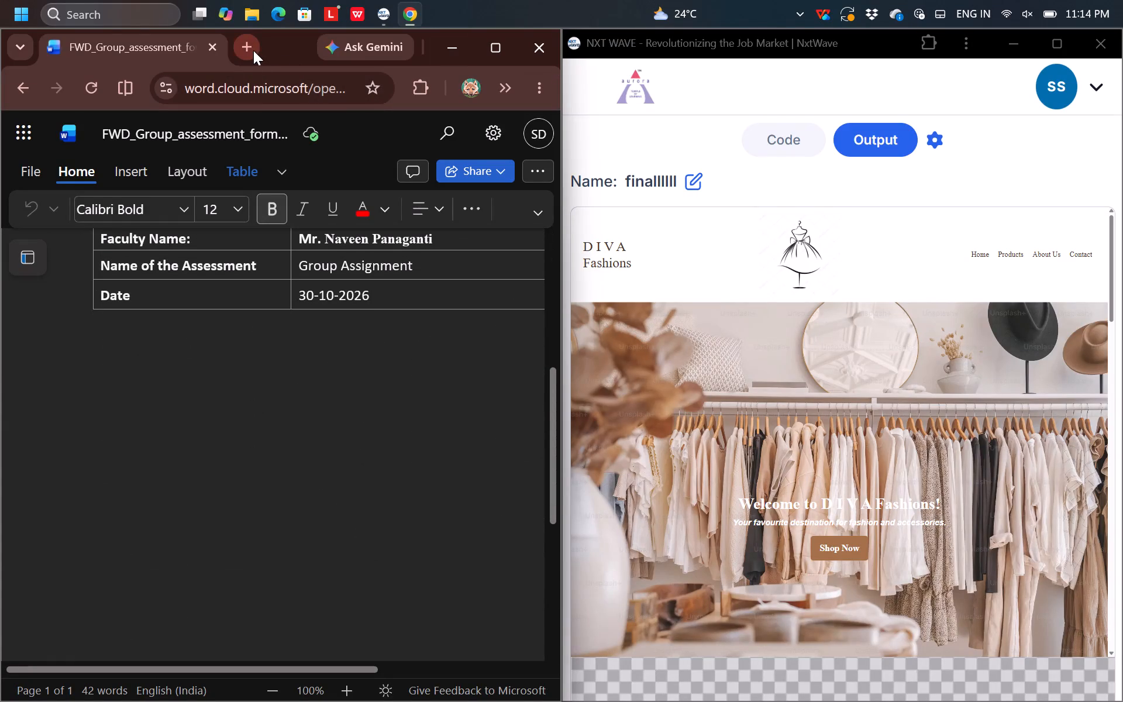
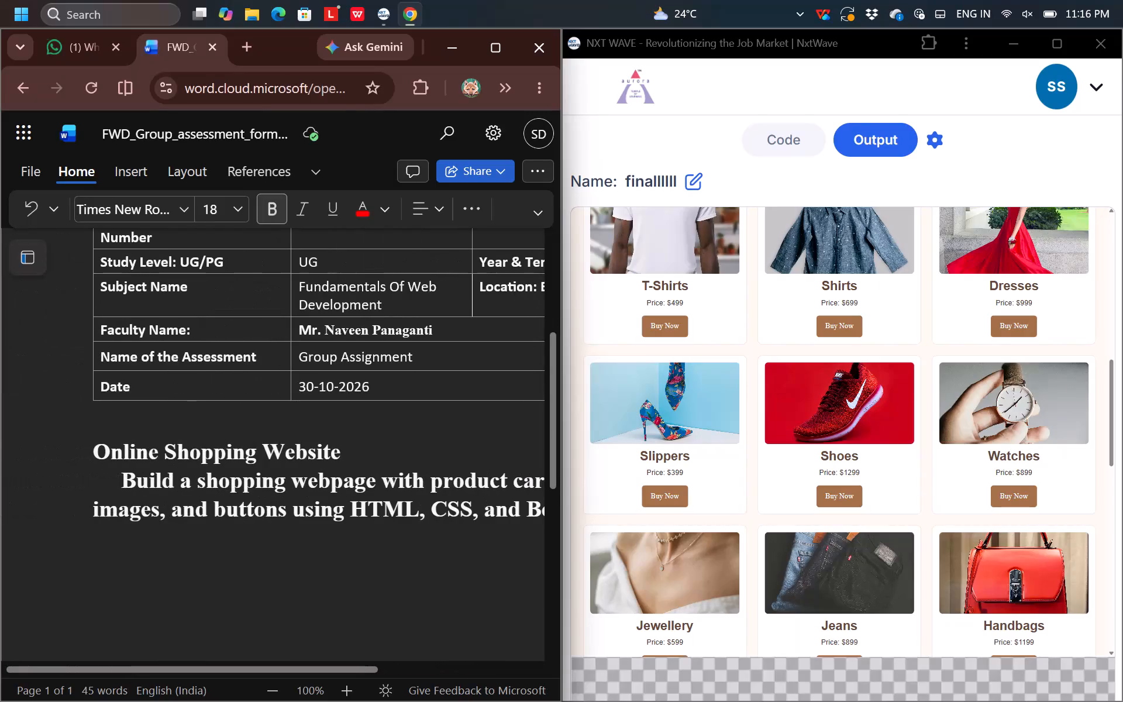
Change "Build" to "Building" at the start of the description under the Online Shopping Website heading.
{"action": "left_click", "coordinate": [173, 486]}
{"action": "type", "text": "ing"}
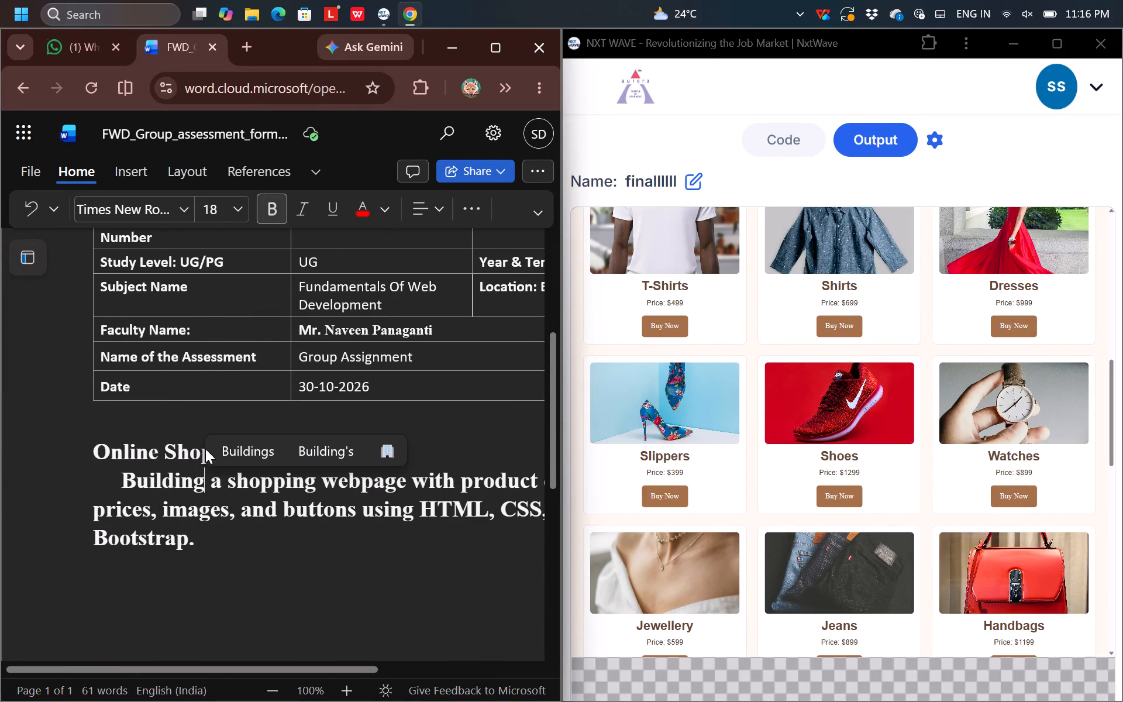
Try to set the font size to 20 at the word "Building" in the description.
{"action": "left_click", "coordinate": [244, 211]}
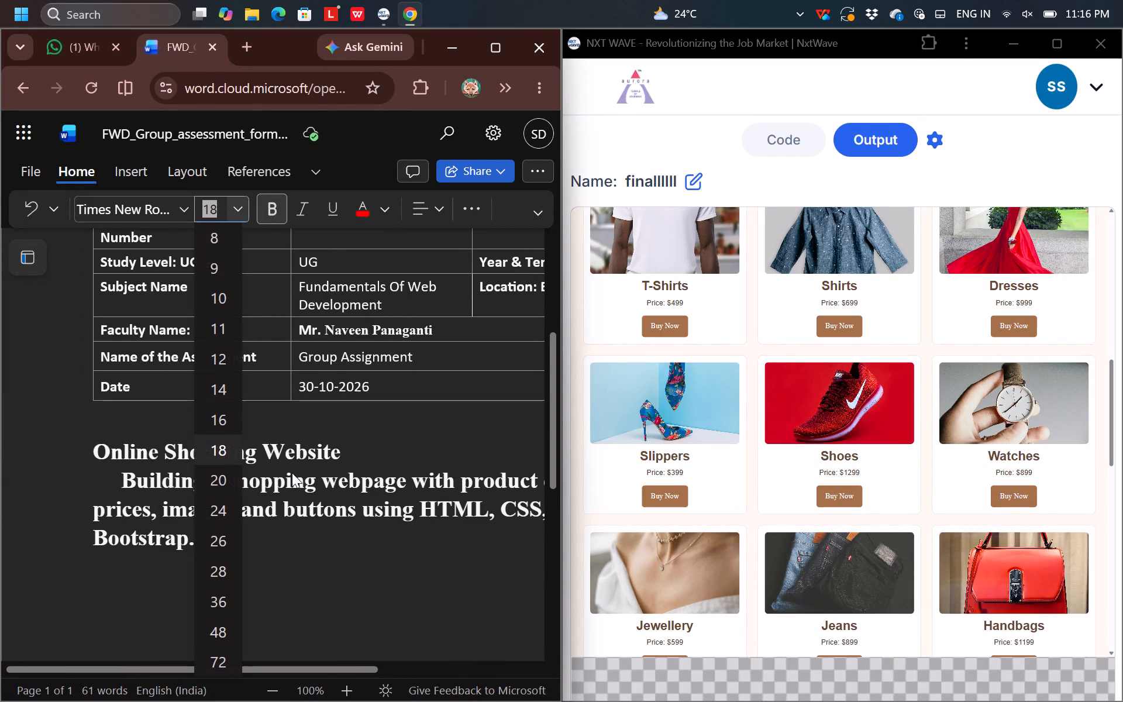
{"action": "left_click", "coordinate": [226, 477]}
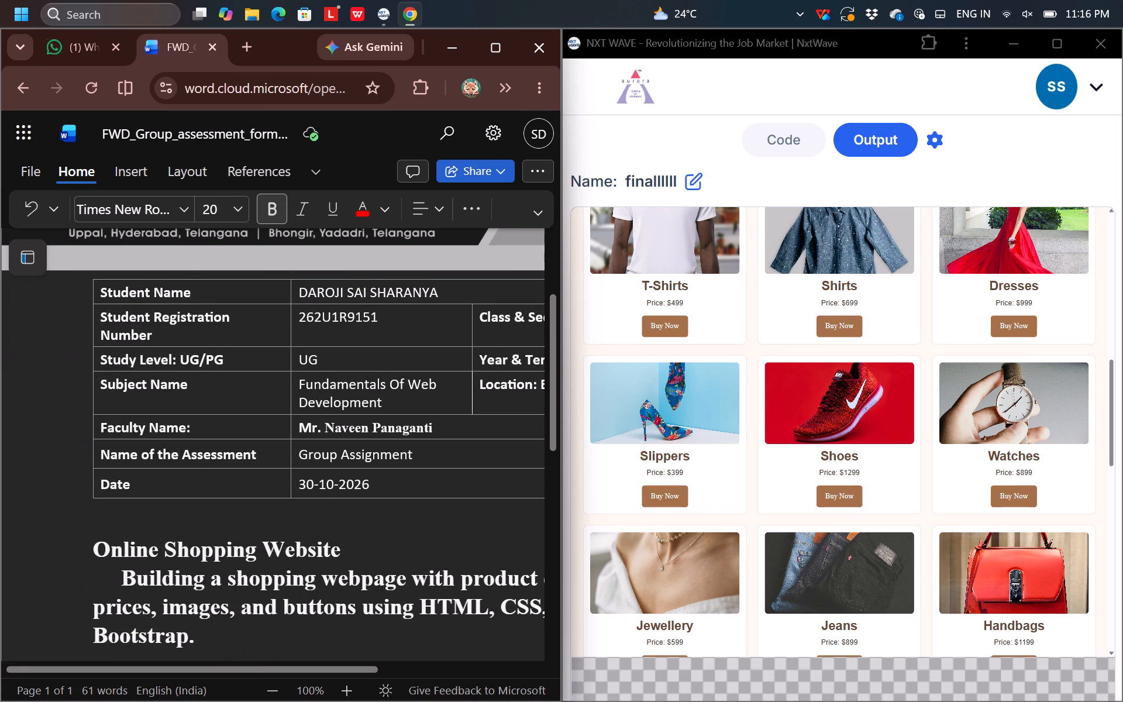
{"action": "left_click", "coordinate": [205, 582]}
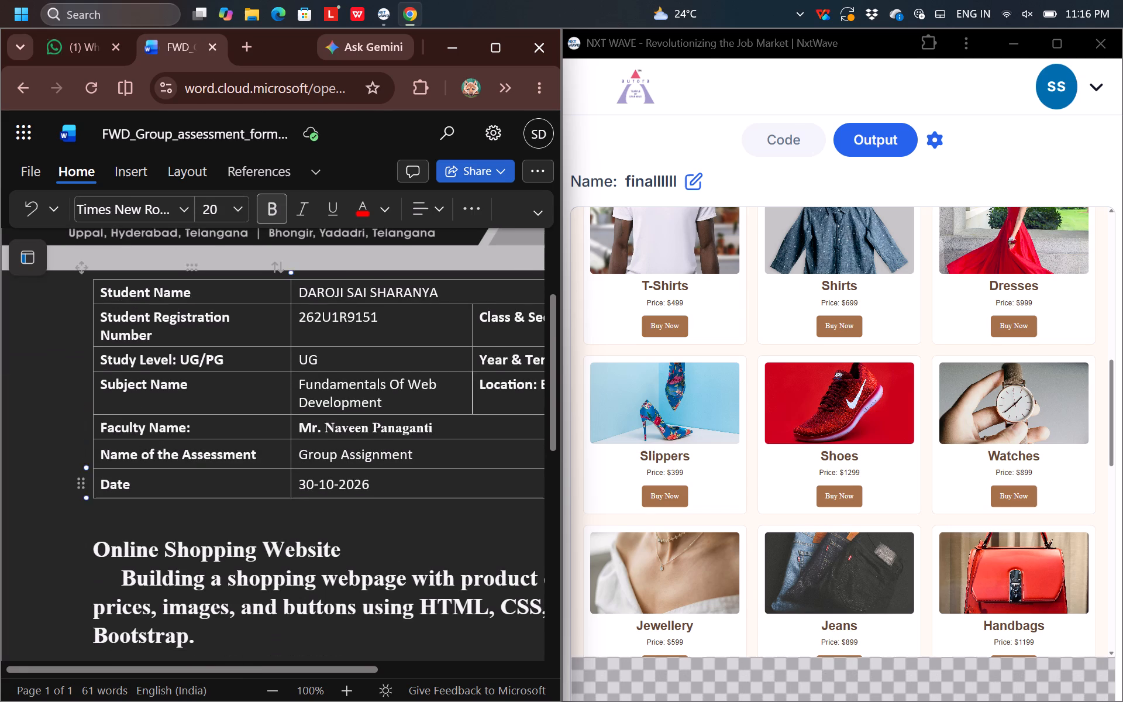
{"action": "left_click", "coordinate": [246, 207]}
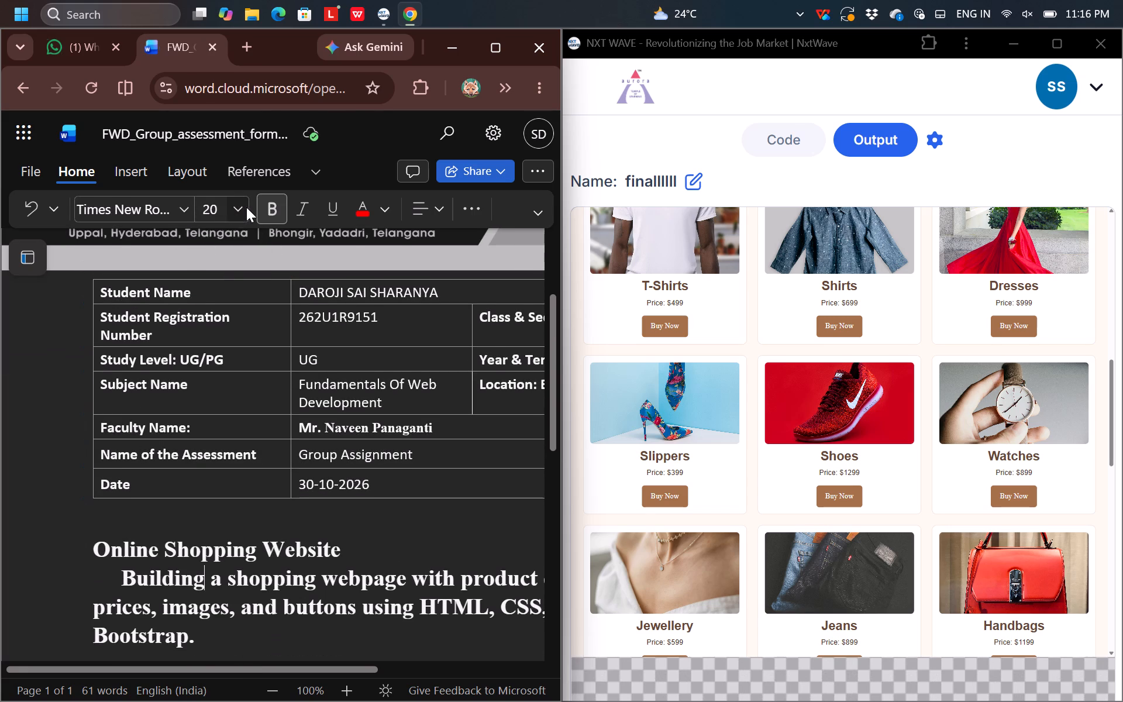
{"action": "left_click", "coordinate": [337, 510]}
Set the whole description paragraph under the Online Shopping Website heading to font size 12.
{"action": "left_click_drag", "start_coordinate": [119, 582], "coordinate": [204, 634]}
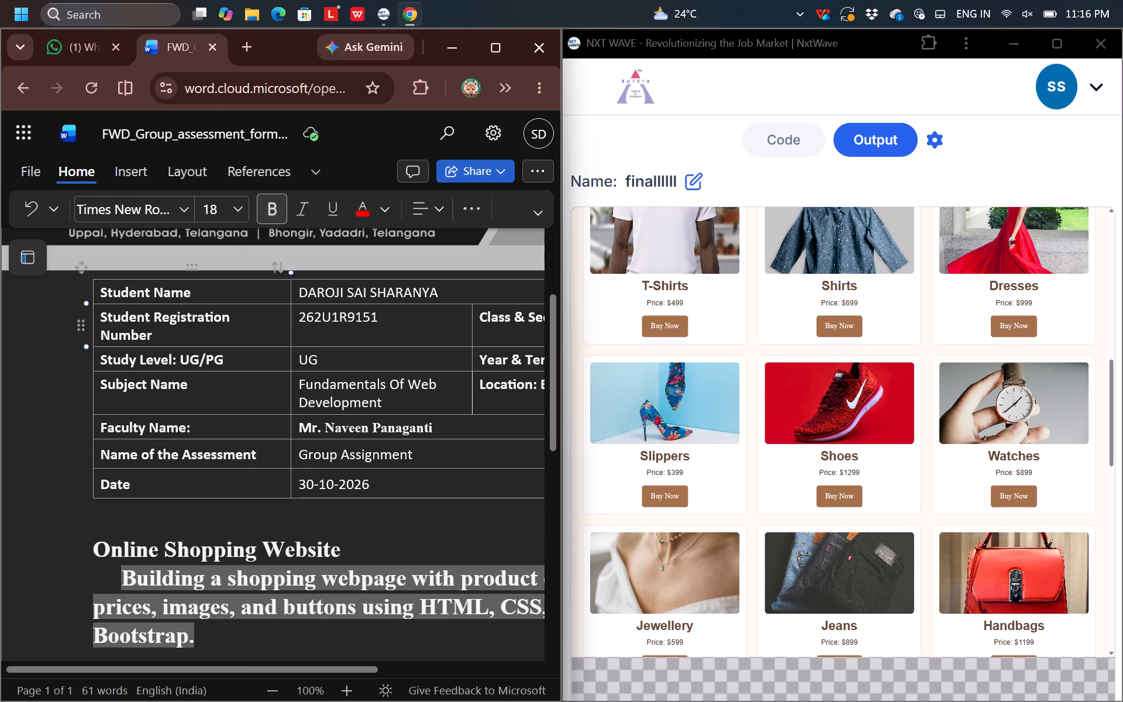
{"action": "left_click", "coordinate": [238, 219]}
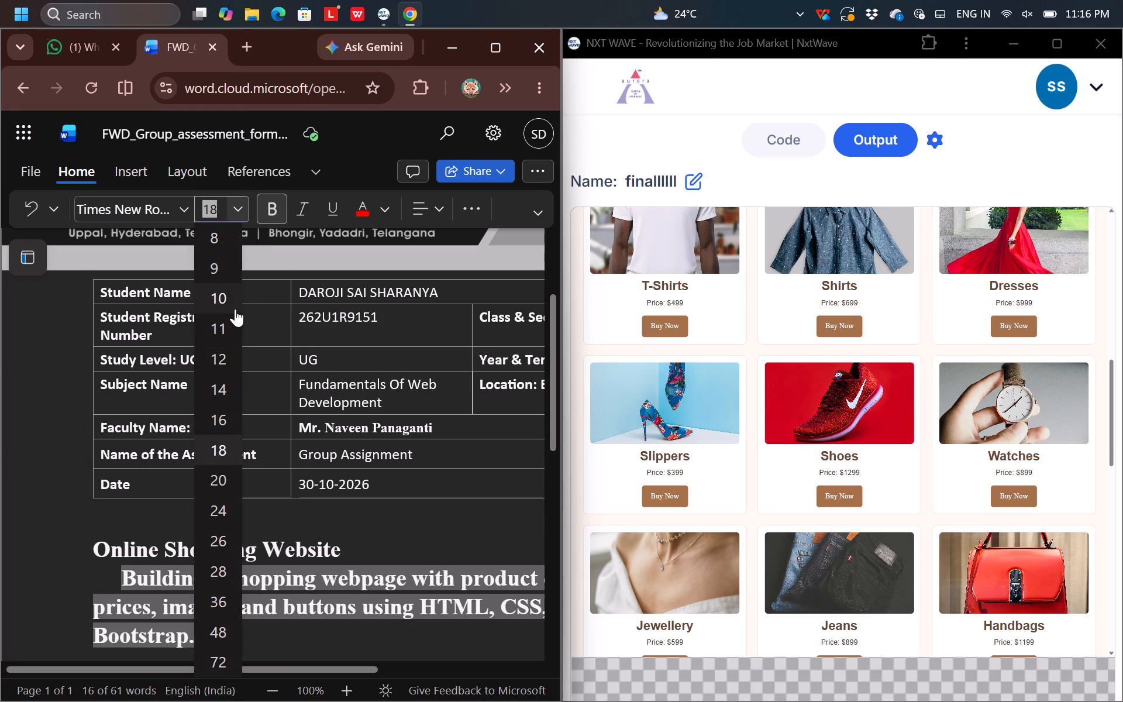
{"action": "left_click", "coordinate": [232, 341]}
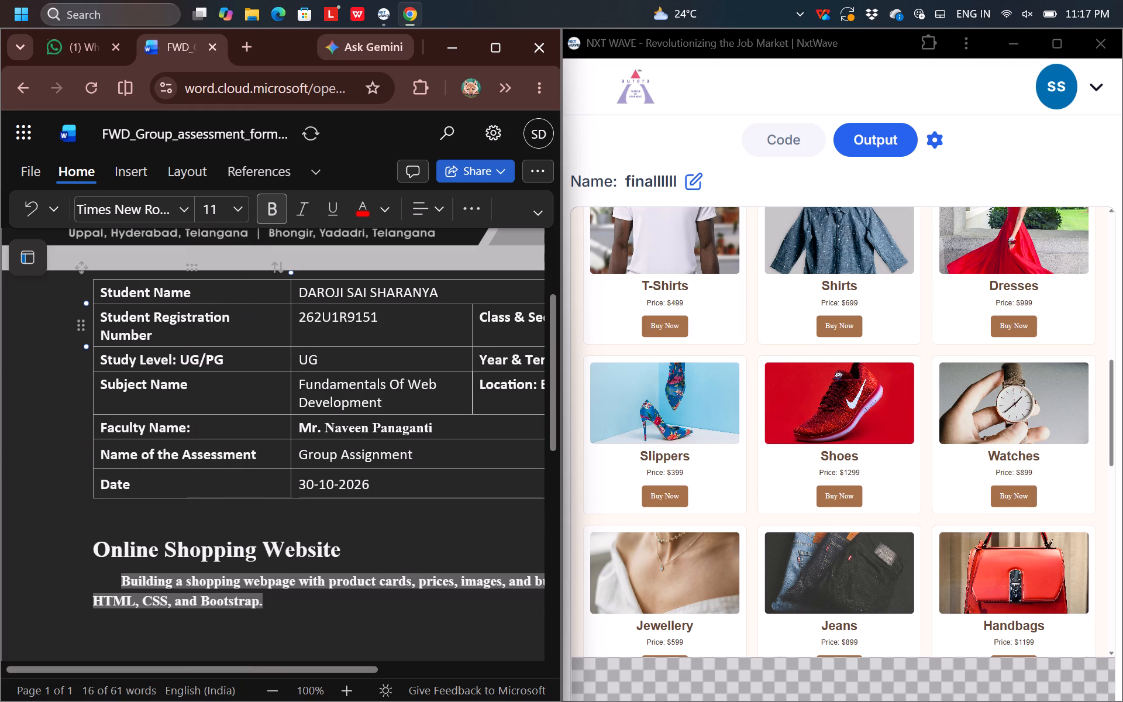
{"action": "left_click", "coordinate": [241, 200]}
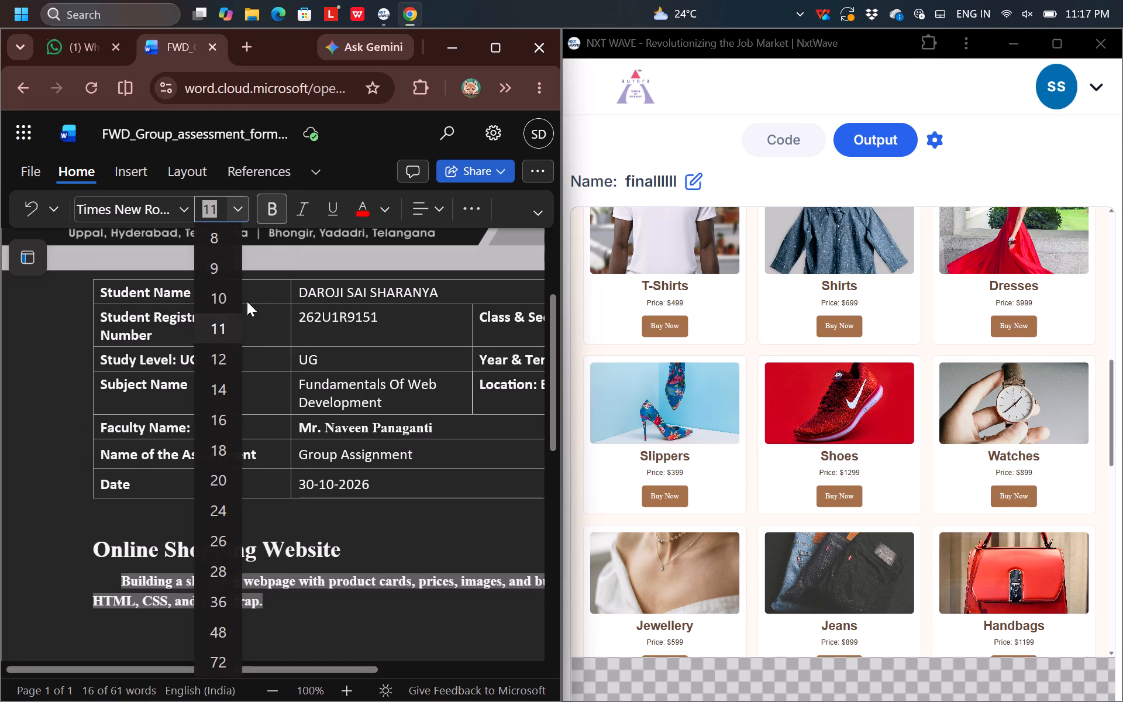
{"action": "left_click", "coordinate": [228, 349]}
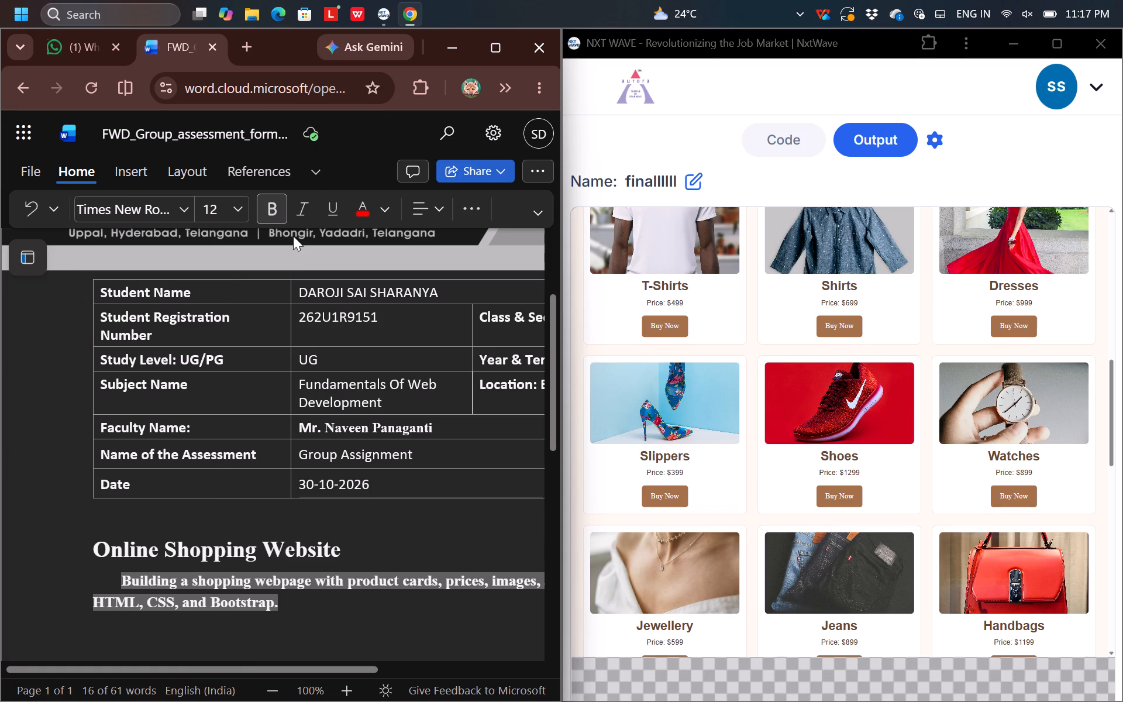
Italicize the description paragraph while keeping it bold.
{"action": "left_click", "coordinate": [297, 215]}
{"action": "left_click", "coordinate": [277, 209]}
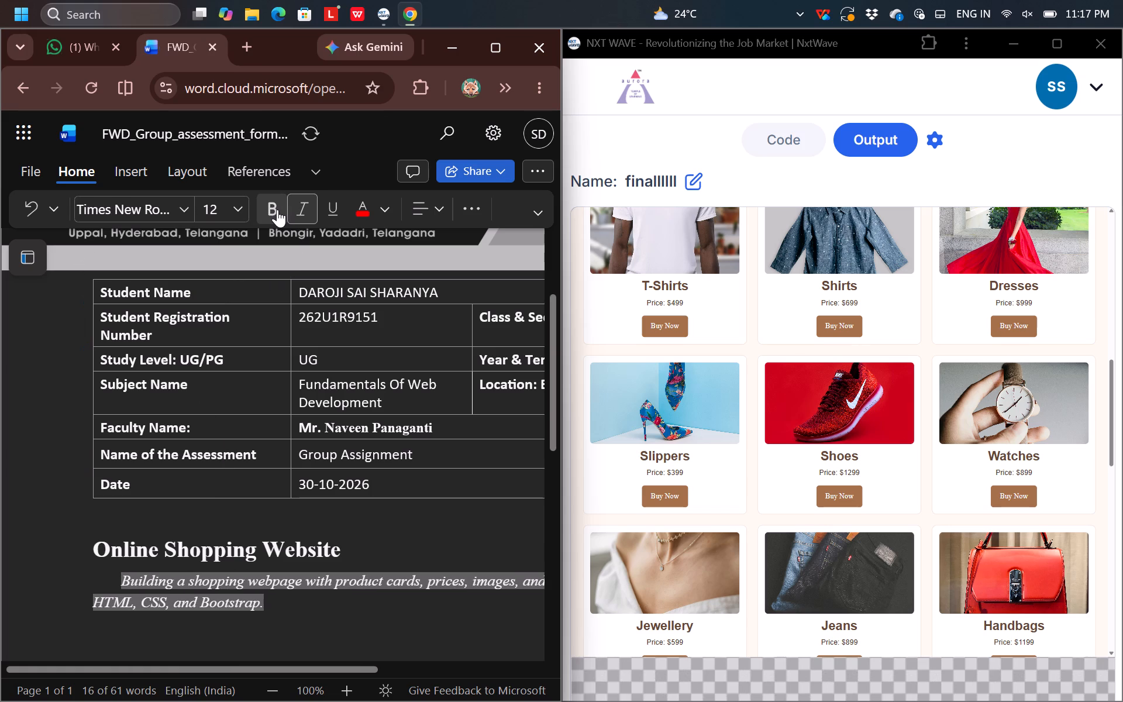
{"action": "left_click", "coordinate": [278, 209]}
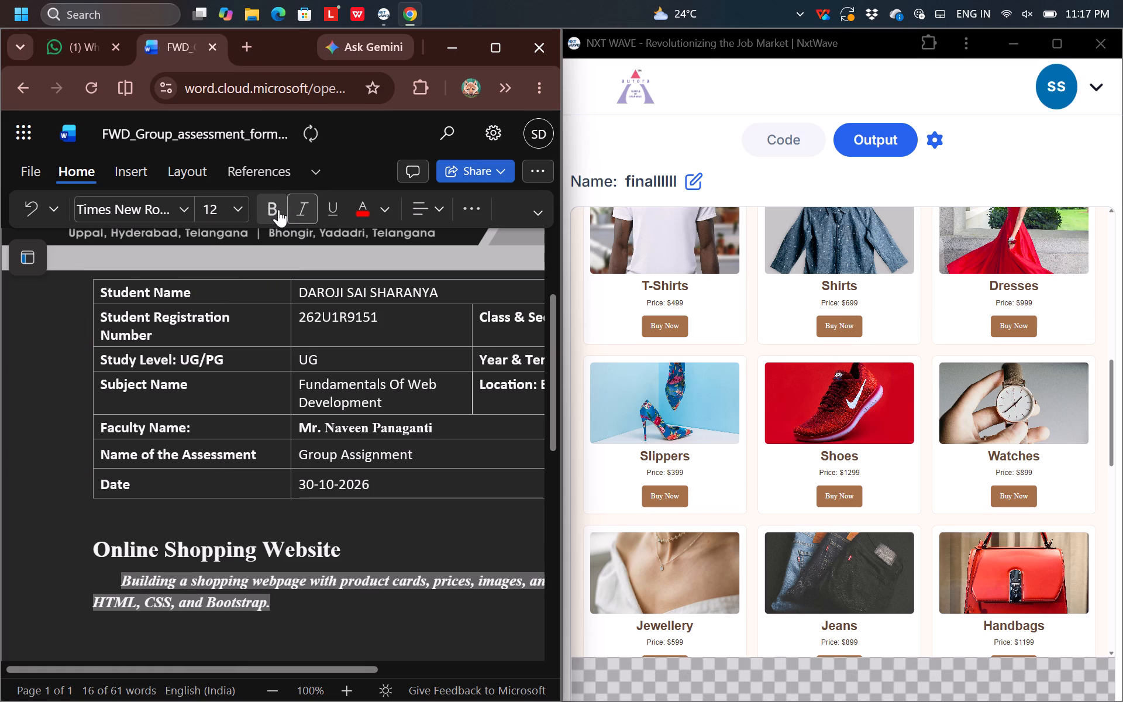
Change the description paragraph's font to Gautami.
{"action": "left_click", "coordinate": [158, 209]}
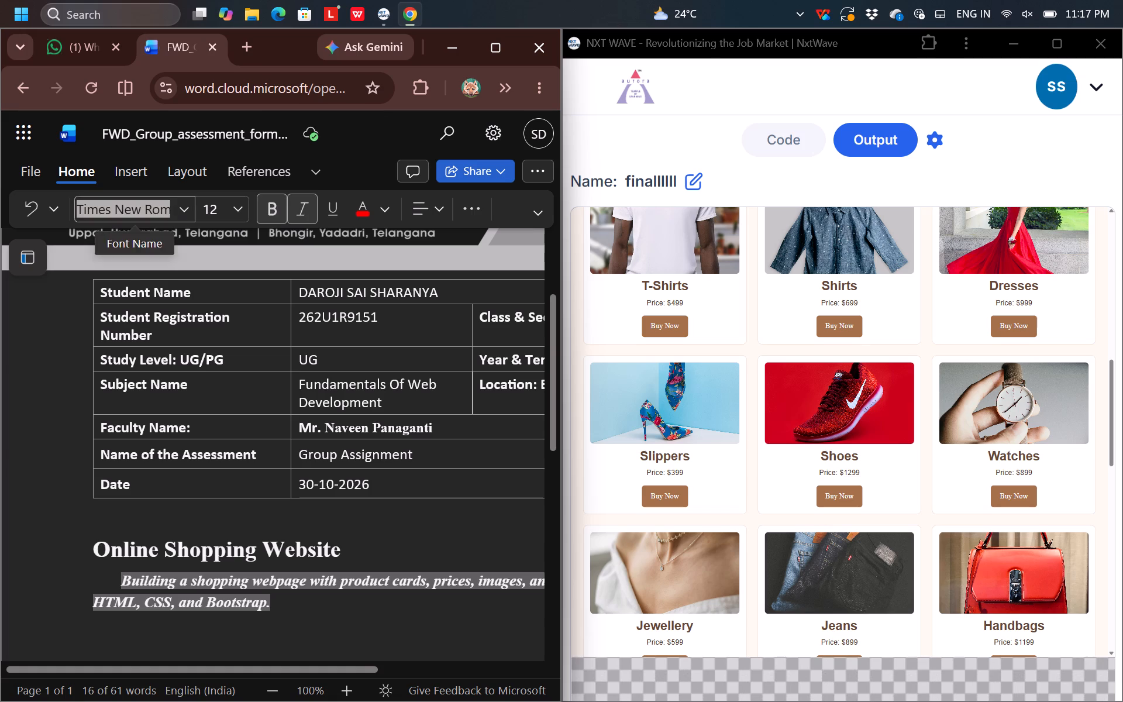
{"action": "left_click", "coordinate": [177, 215]}
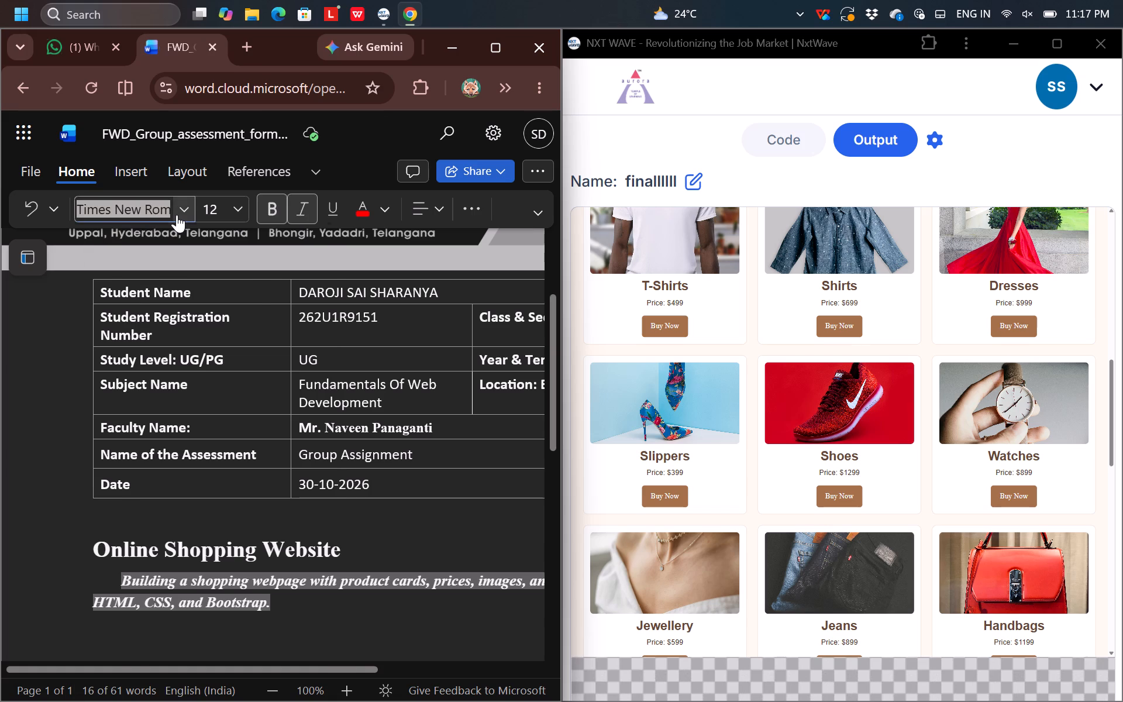
{"action": "left_click", "coordinate": [182, 355]}
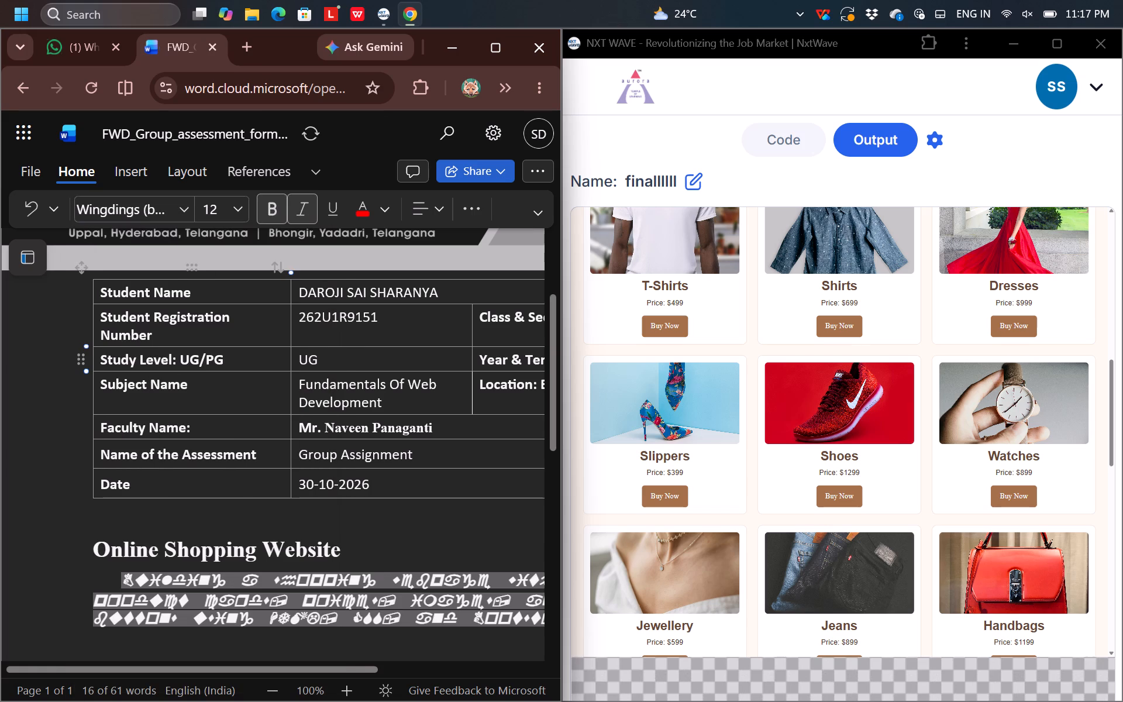
{"action": "left_click", "coordinate": [190, 212]}
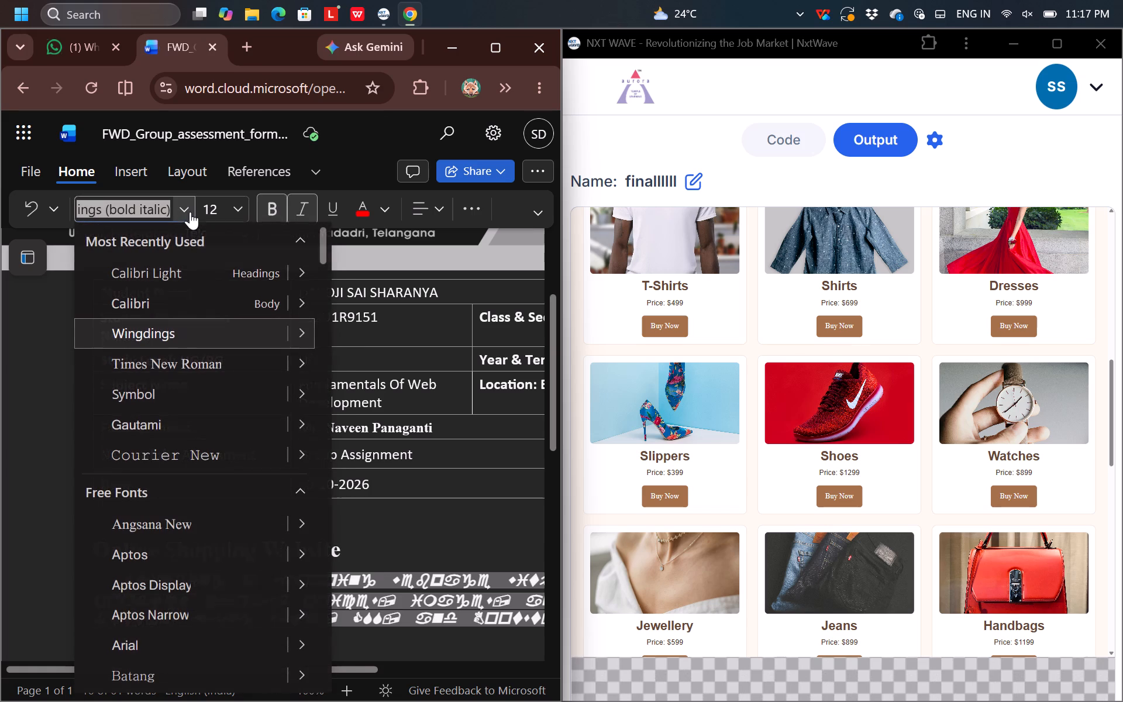
{"action": "left_click", "coordinate": [183, 419]}
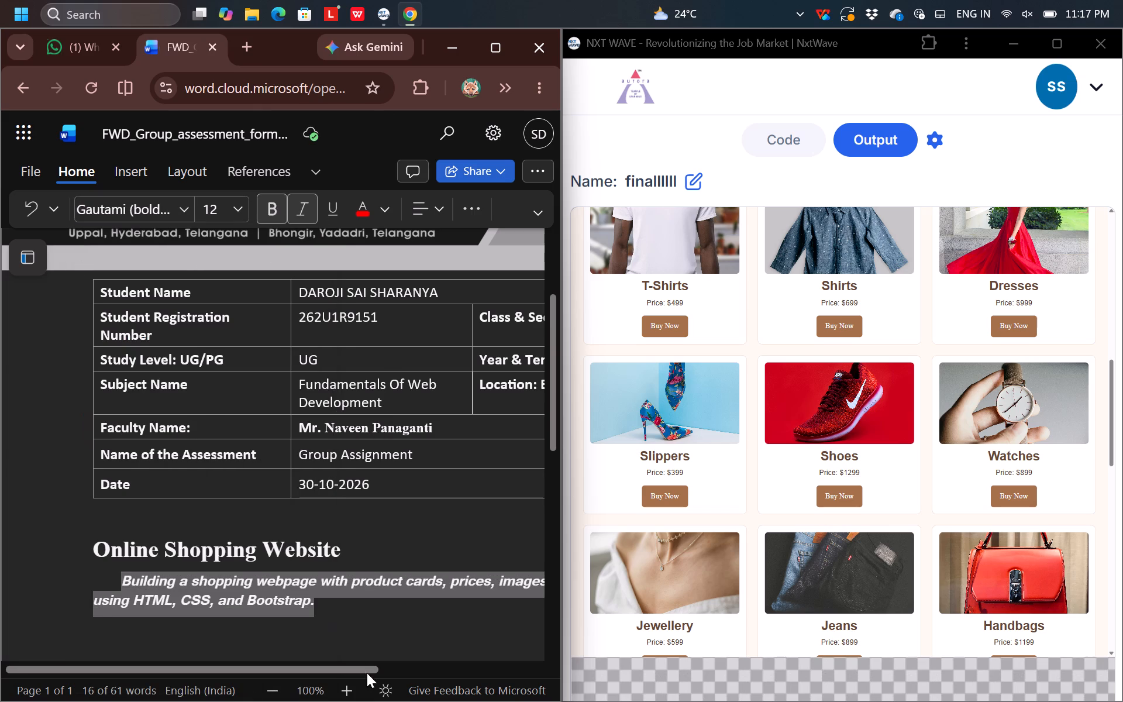
{"action": "left_click", "coordinate": [352, 625]}
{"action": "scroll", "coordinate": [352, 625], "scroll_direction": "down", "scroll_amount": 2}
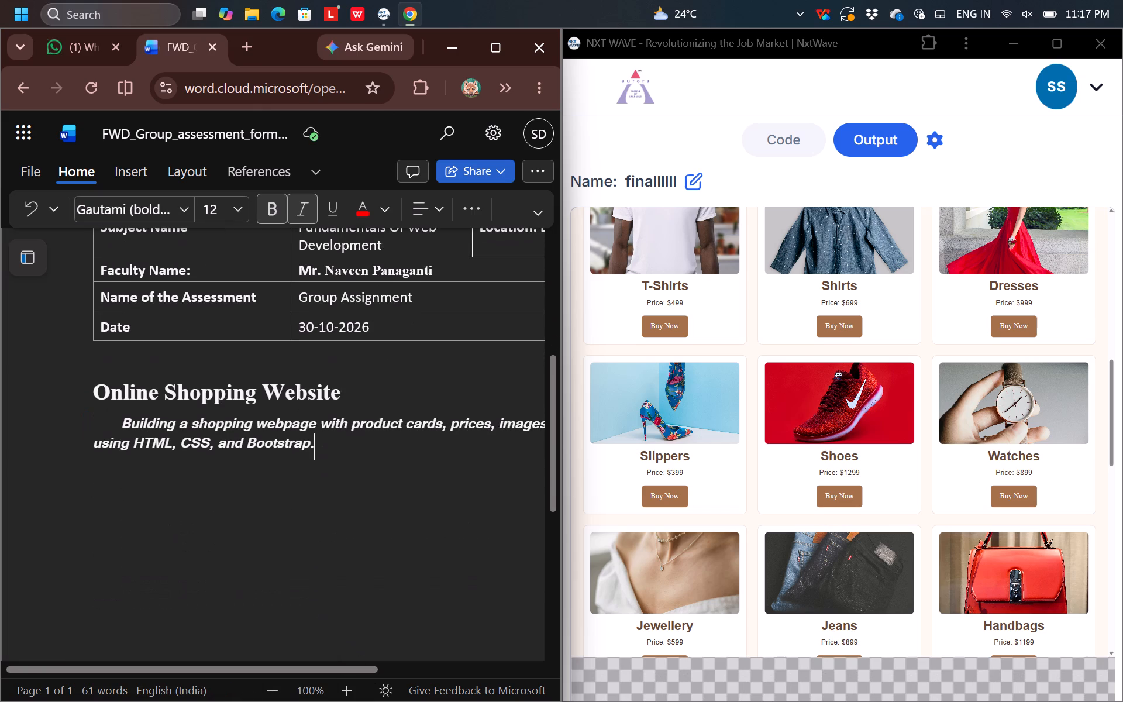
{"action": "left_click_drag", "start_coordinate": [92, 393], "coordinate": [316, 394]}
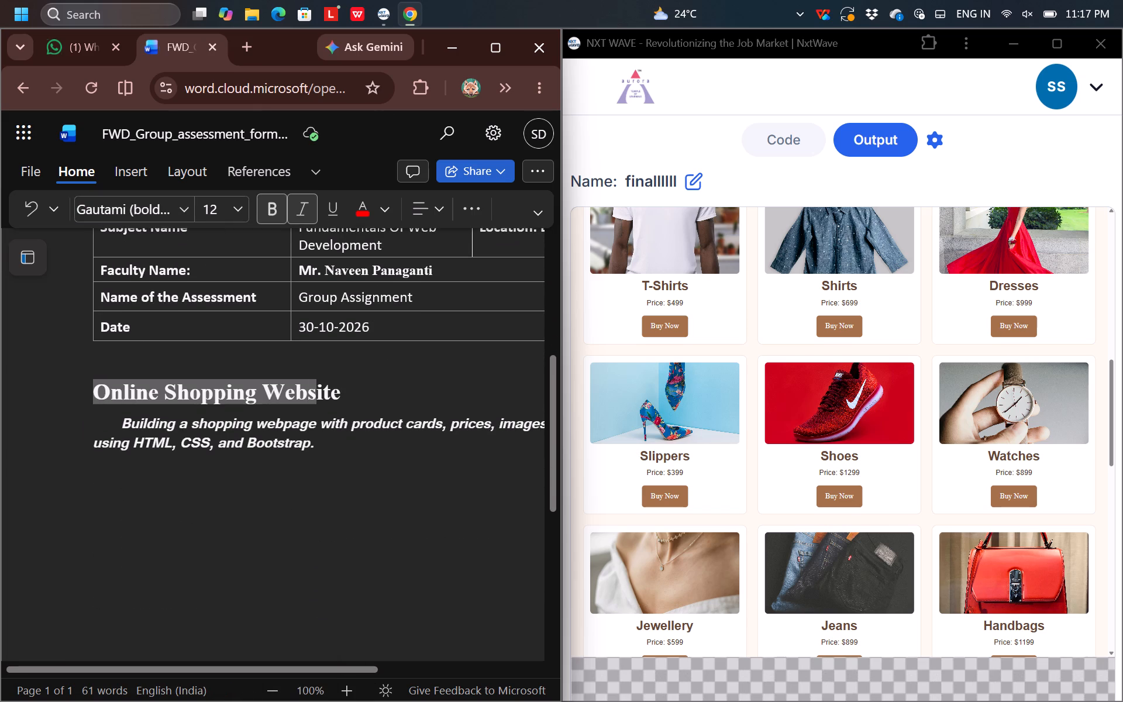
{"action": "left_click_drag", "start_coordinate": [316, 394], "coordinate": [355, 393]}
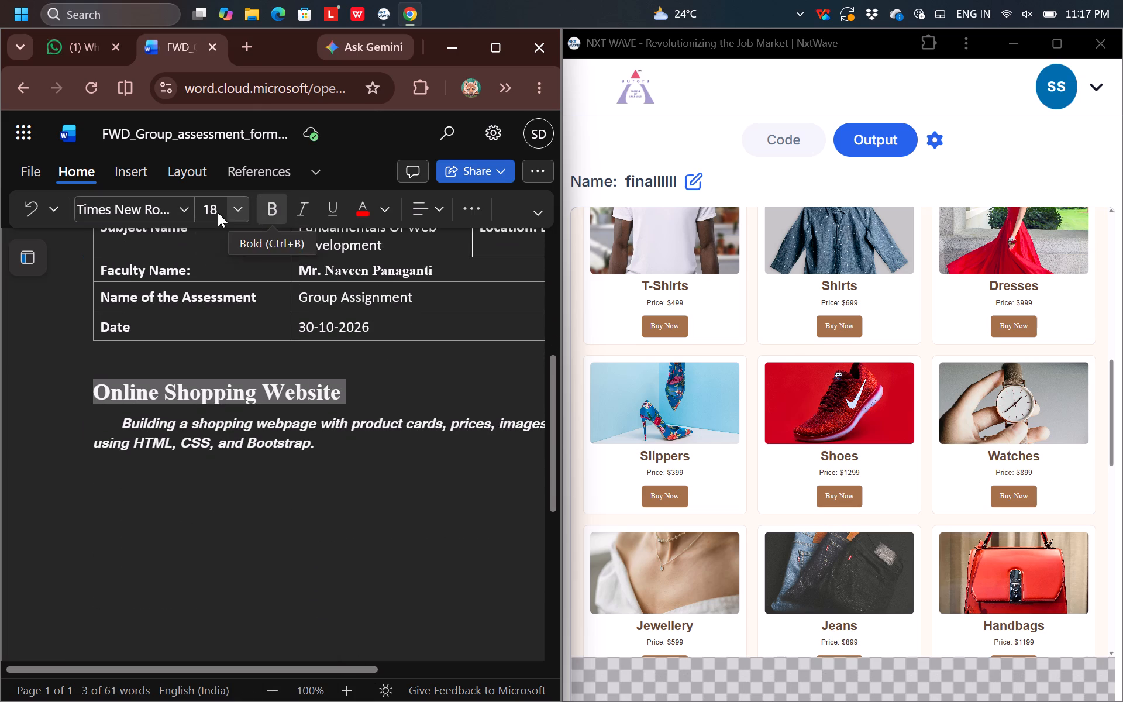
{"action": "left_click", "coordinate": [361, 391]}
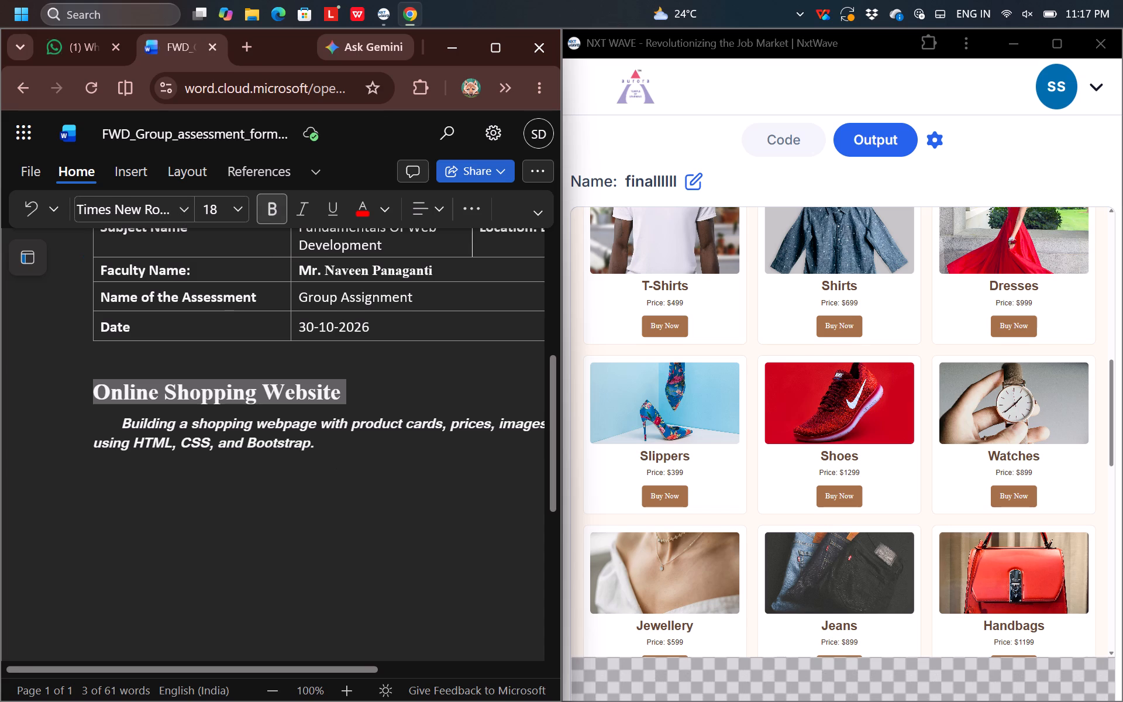
Add the subheading "HTML CODE:" on a new line below the description paragraph.
{"action": "scroll", "coordinate": [363, 476], "scroll_direction": "down", "scroll_amount": 2}
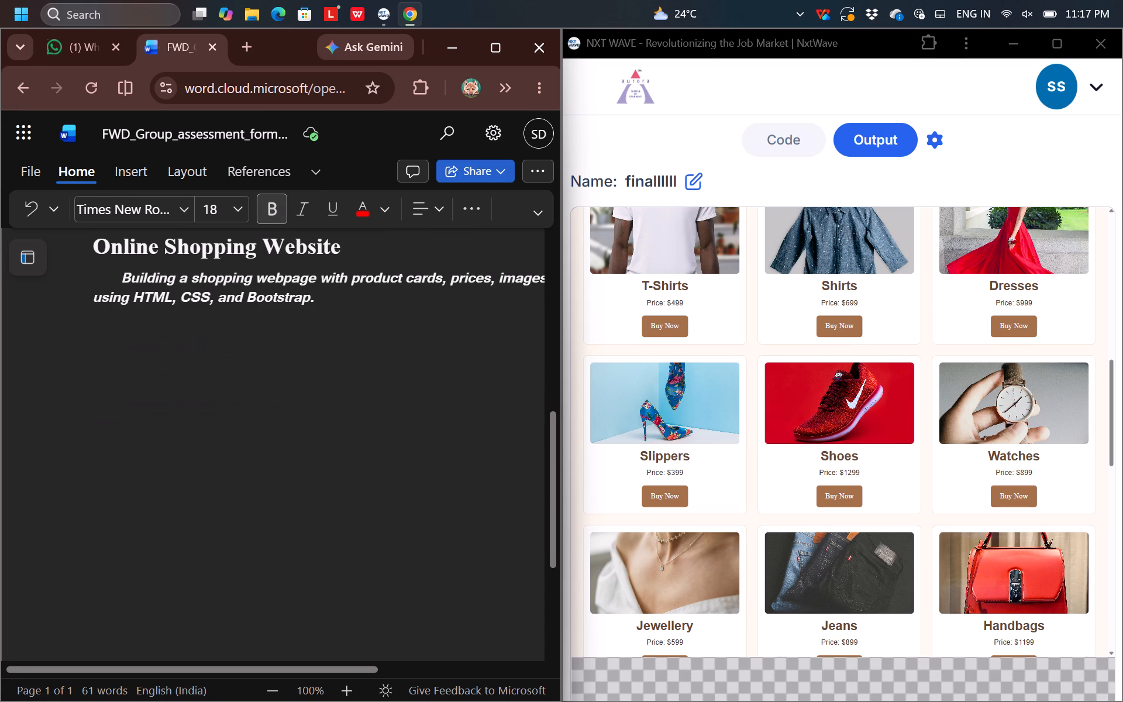
{"action": "left_click", "coordinate": [200, 356]}
{"action": "left_click", "coordinate": [336, 302]}
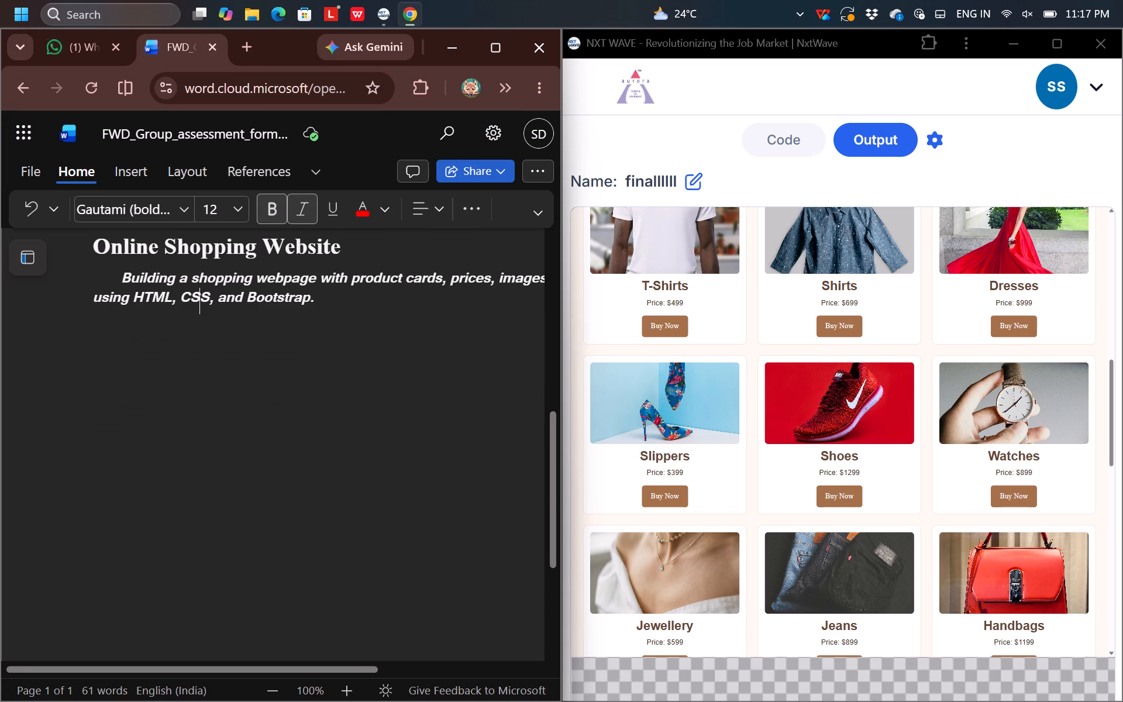
{"action": "key", "text": "Return"}
{"action": "key", "text": "Return"}
{"action": "key", "text": "Return"}
{"action": "key", "text": "BackSpace"}
{"action": "key", "text": "BackSpace"}
{"action": "key", "text": "BackSpace"}
{"action": "key", "text": "Return"}
{"action": "left_click", "coordinate": [61, 335]}
{"action": "type", "text": "HTML CODE"}
{"action": "key", "text": "shift+colon"}
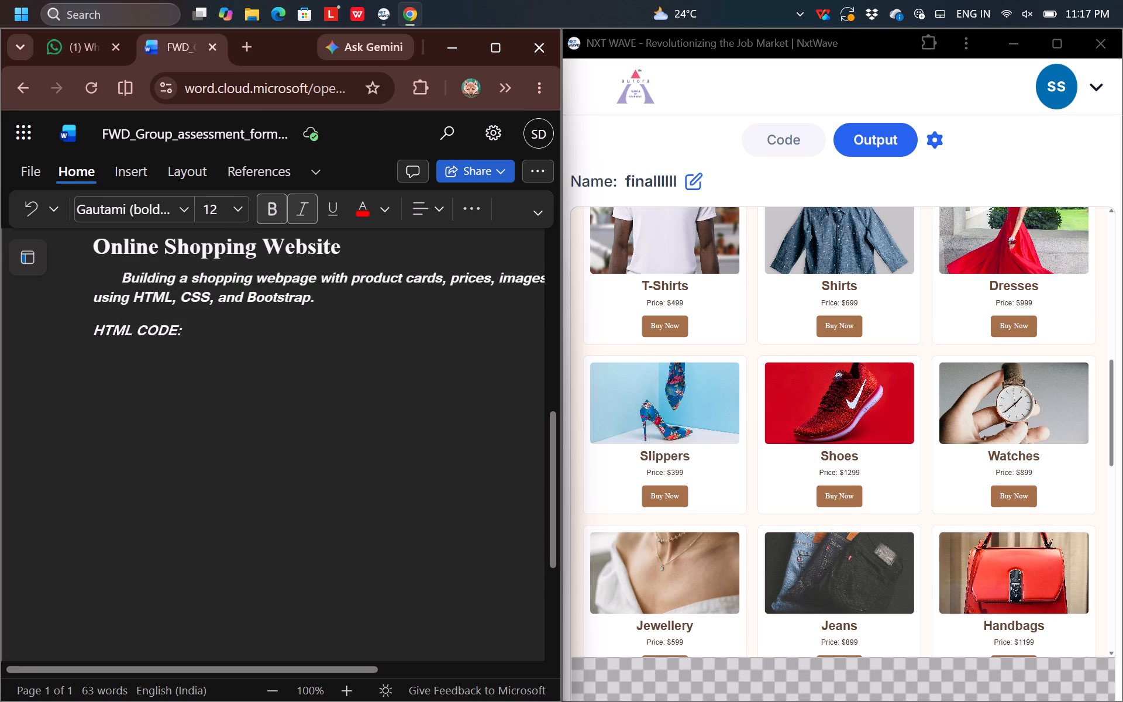
Set the "HTML CODE:" subheading's font size to 14.
{"action": "left_click_drag", "start_coordinate": [91, 335], "coordinate": [179, 329]}
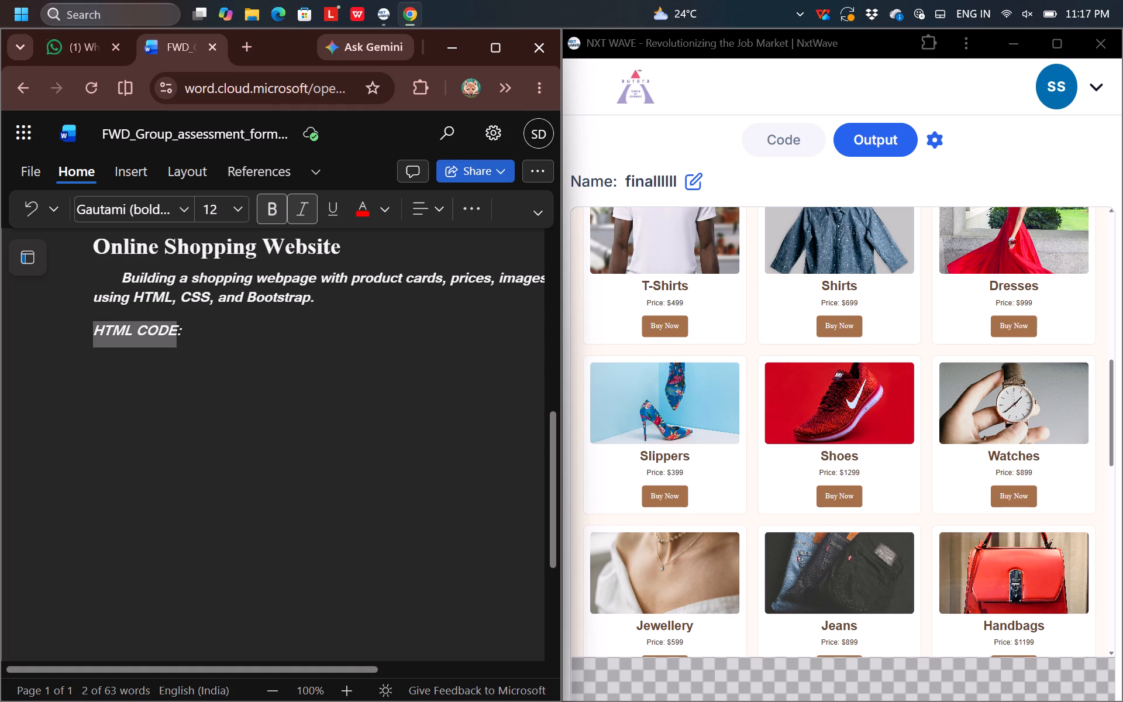
{"action": "left_click_drag", "start_coordinate": [187, 322], "coordinate": [94, 324]}
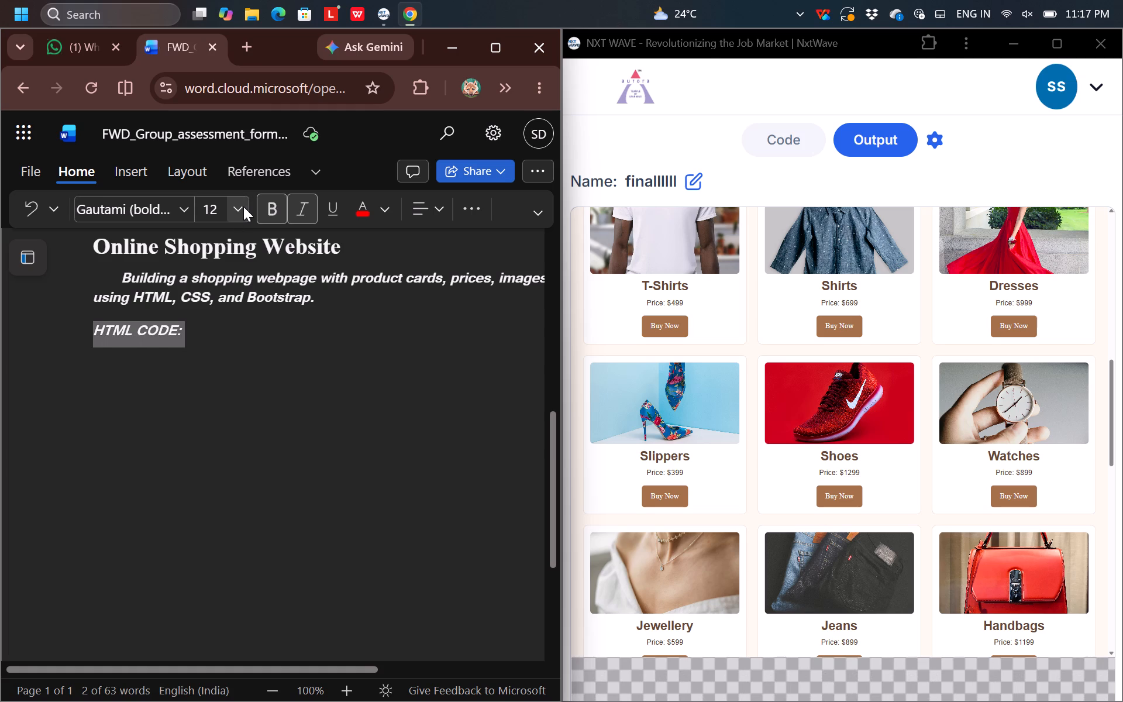
{"action": "left_click", "coordinate": [243, 207]}
{"action": "left_click", "coordinate": [226, 412]}
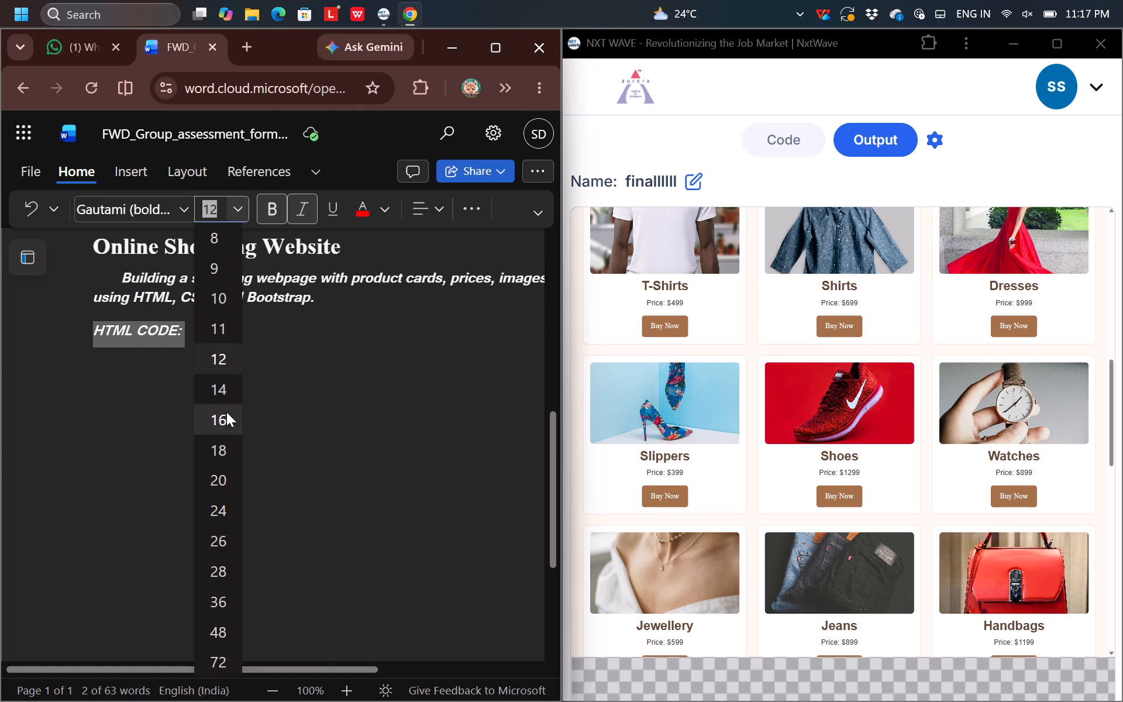
{"action": "left_click", "coordinate": [239, 208]}
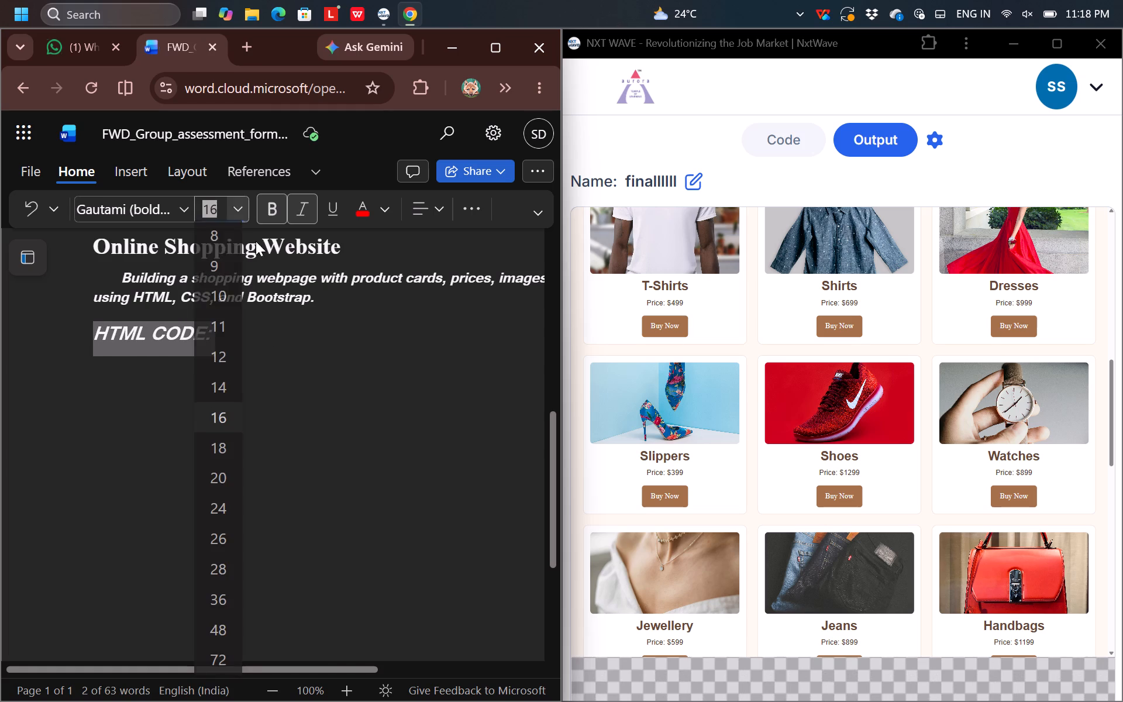
{"action": "left_click", "coordinate": [223, 392]}
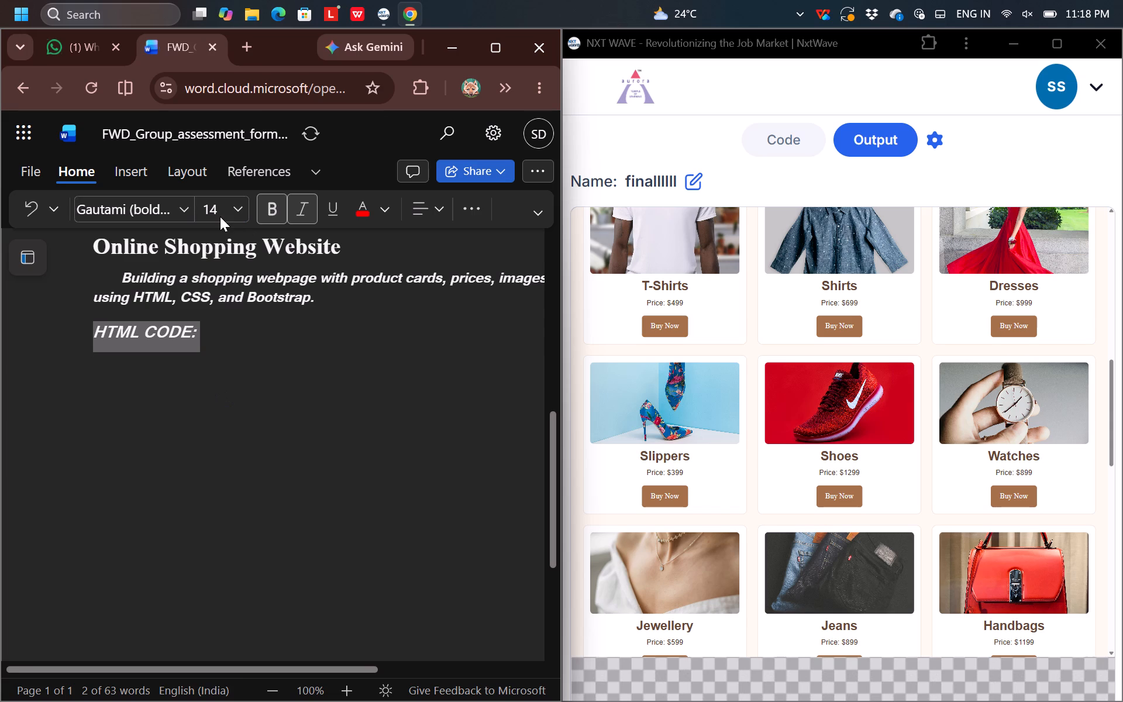
Remove the italics from the "HTML CODE:" subheading and set its font to Times New Roman.
{"action": "left_click", "coordinate": [296, 208]}
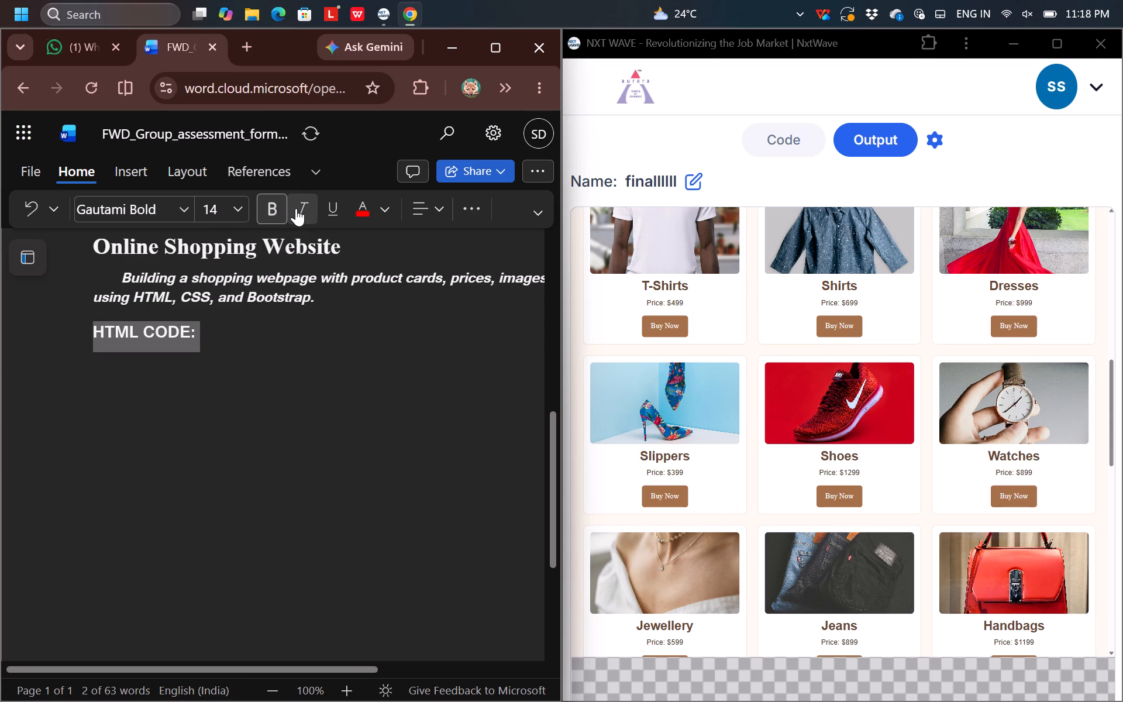
{"action": "left_click", "coordinate": [188, 199]}
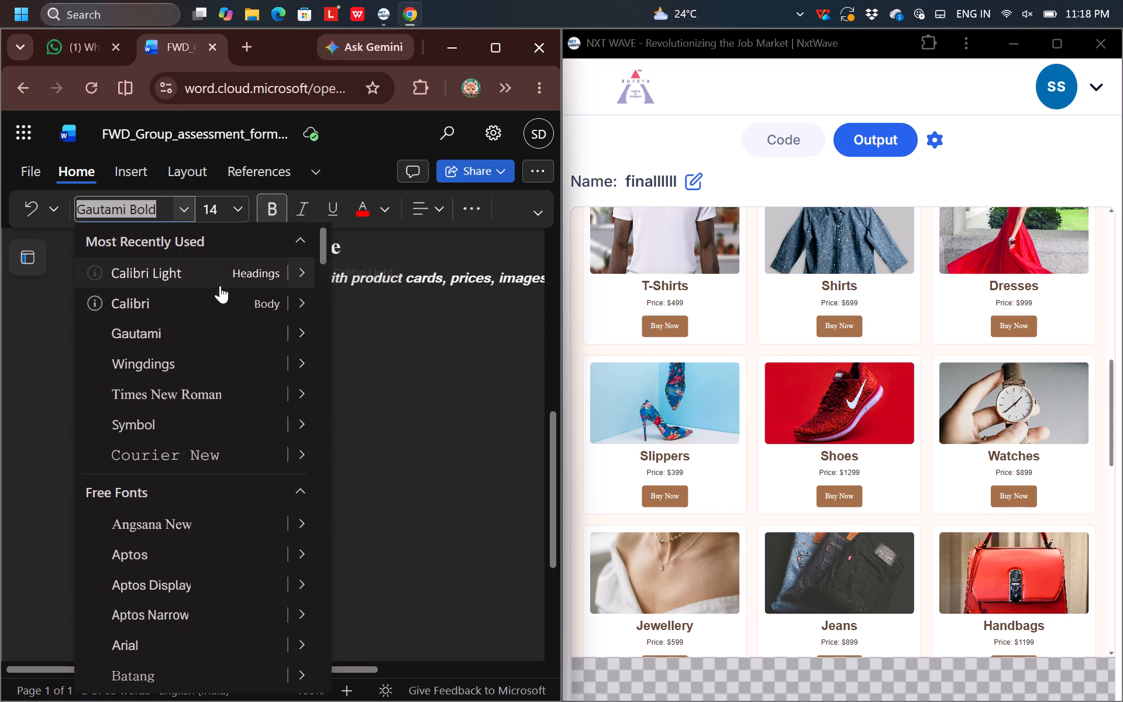
{"action": "left_click", "coordinate": [225, 395]}
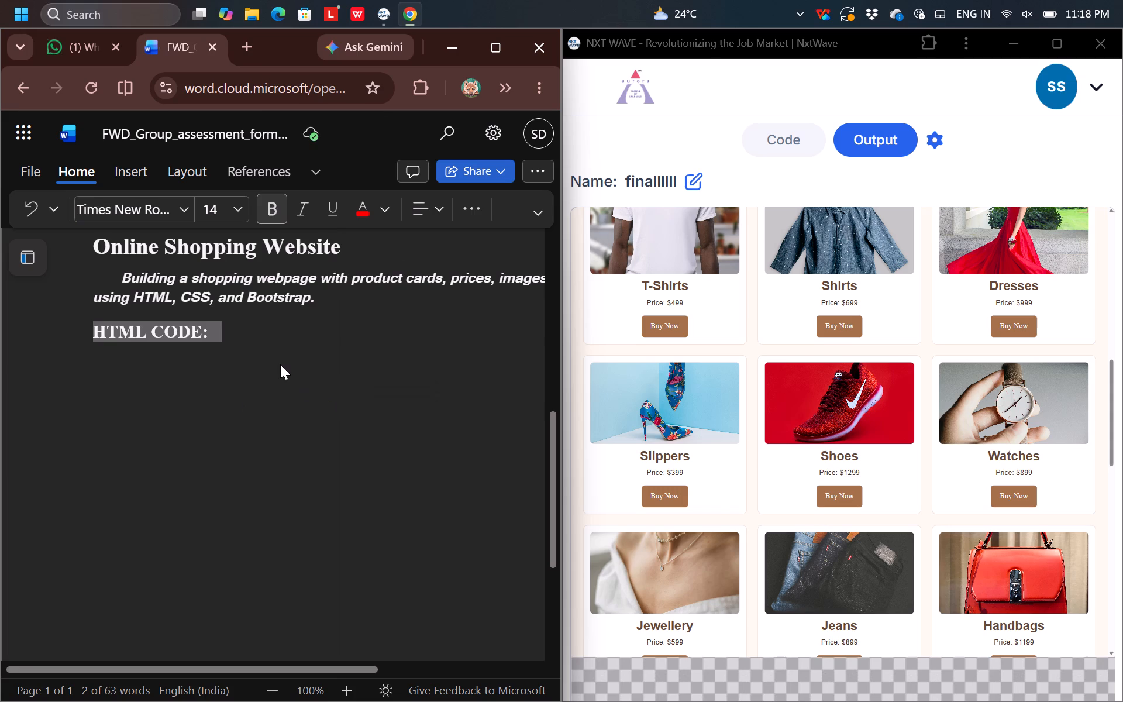
{"action": "left_click", "coordinate": [280, 364]}
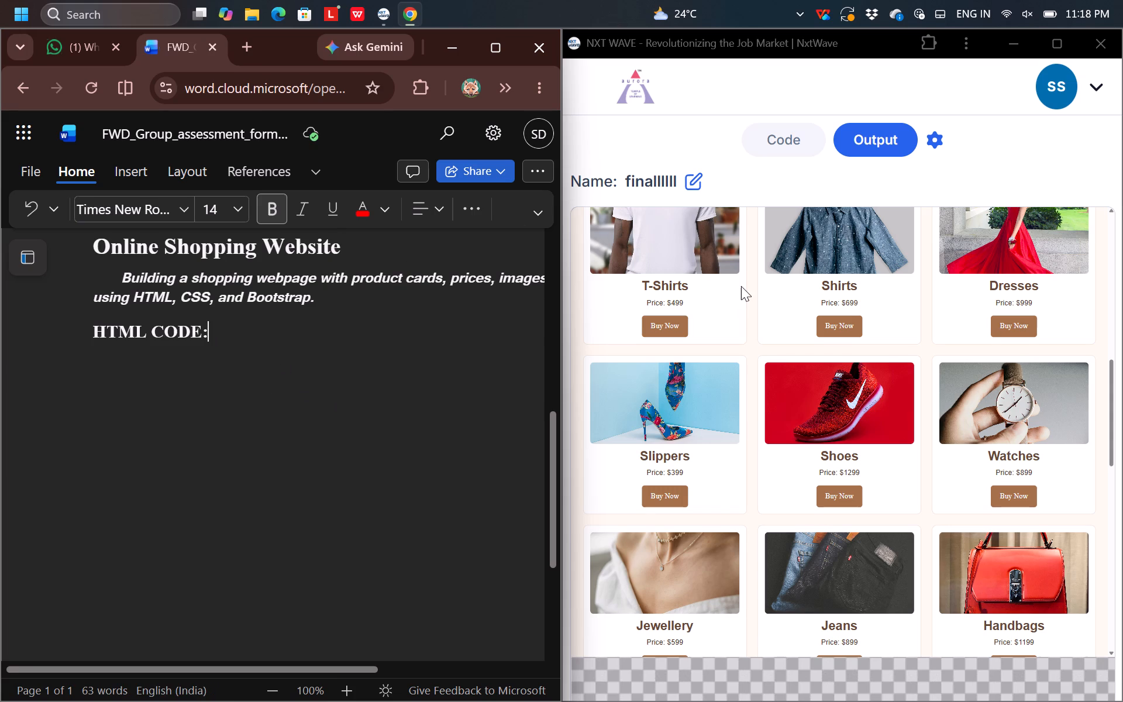
Show the HTML source code of the finallllll project in the NxtWave playground and save the project.
{"action": "left_click", "coordinate": [812, 135]}
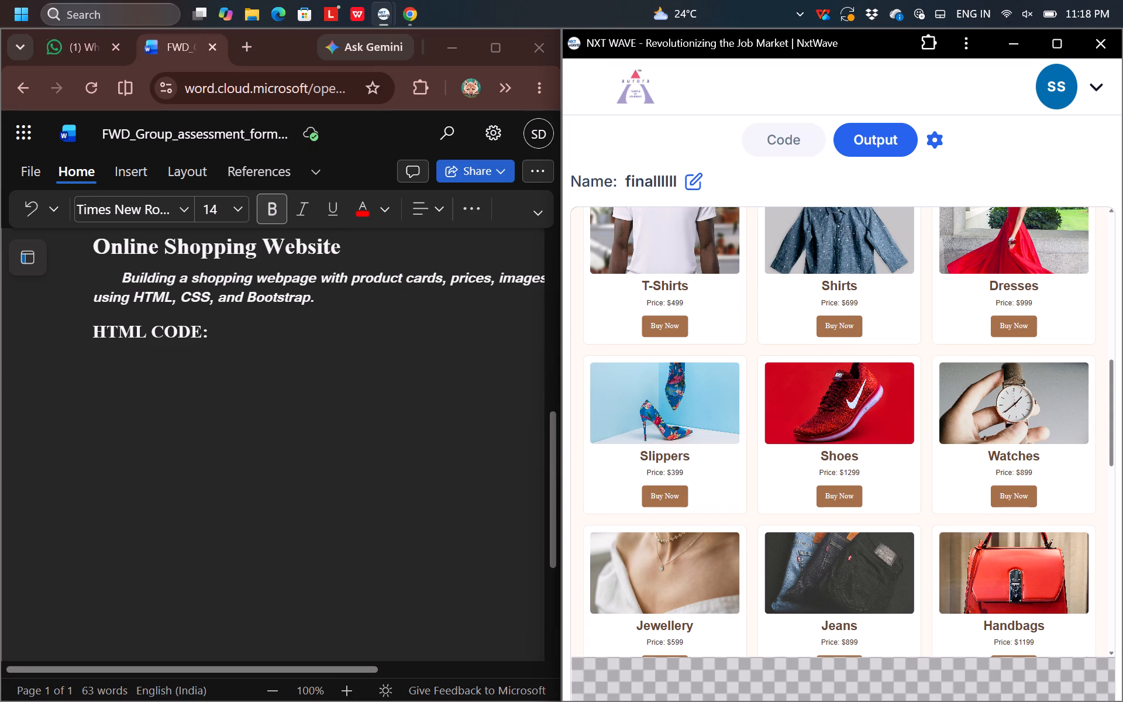
{"action": "left_click", "coordinate": [644, 267]}
{"action": "scroll", "coordinate": [670, 364], "scroll_direction": "up", "scroll_amount": 10}
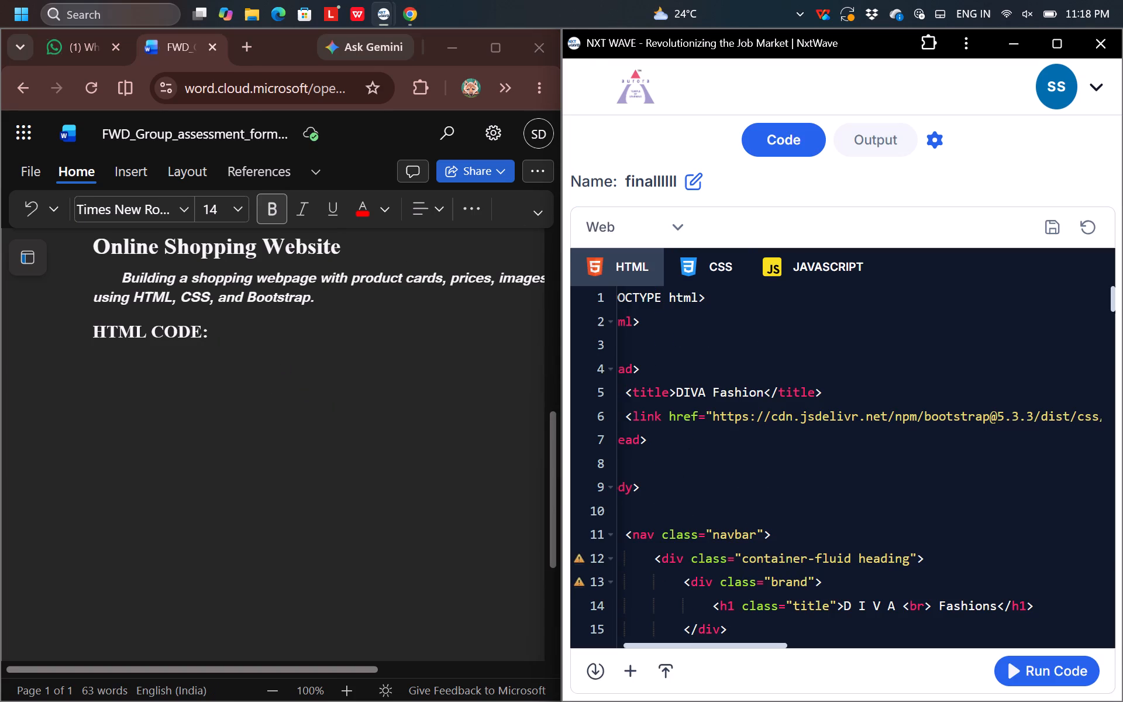
{"action": "scroll", "coordinate": [670, 364], "scroll_direction": "up", "scroll_amount": 7}
{"action": "scroll", "coordinate": [698, 347], "scroll_direction": "right", "scroll_amount": 3}
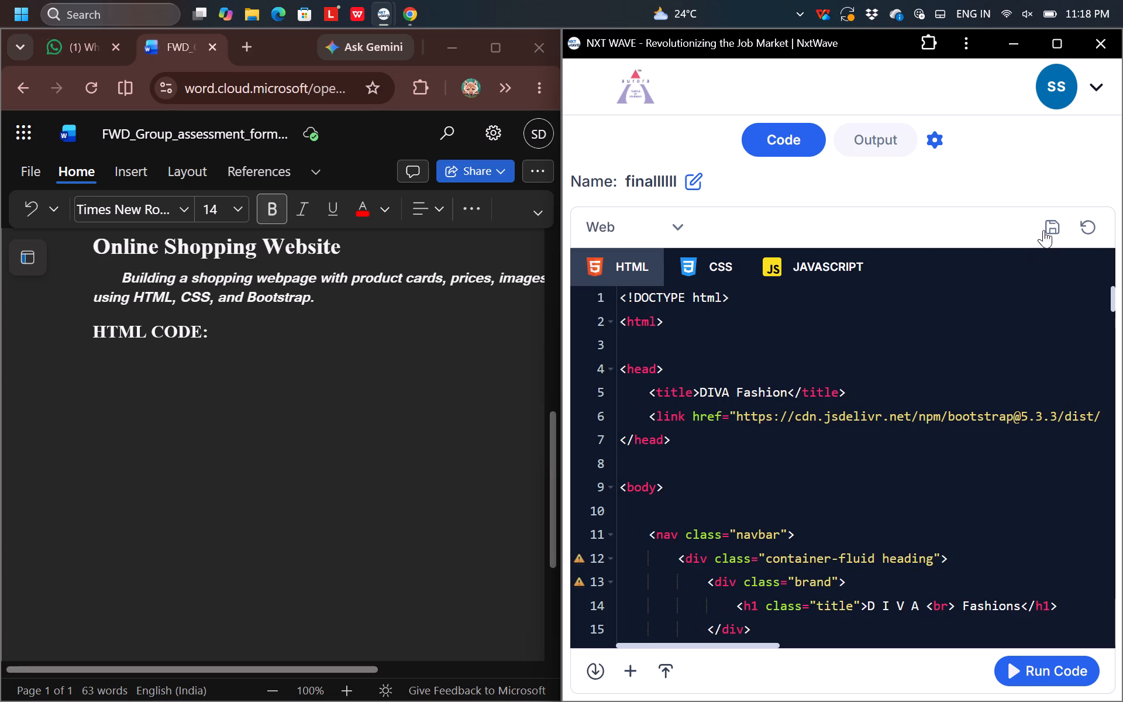
{"action": "left_click", "coordinate": [1059, 215]}
{"action": "left_click", "coordinate": [1055, 228]}
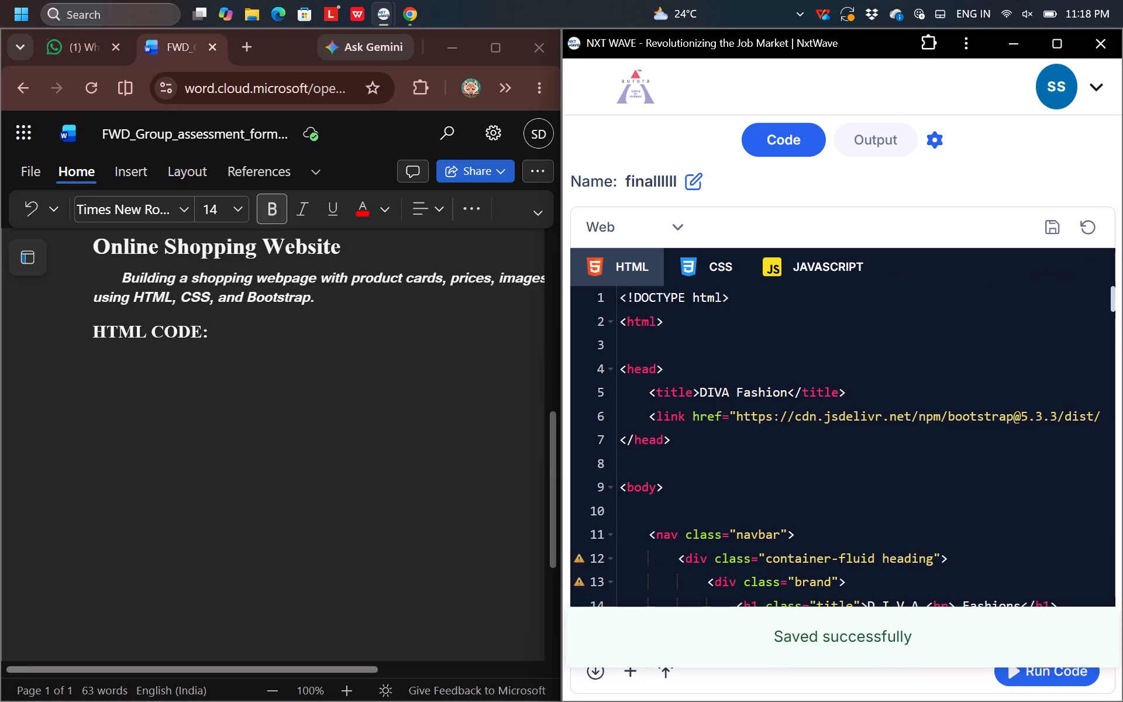
Copy the project's complete HTML code and paste it into the Word document on a new line below the "HTML CODE:" subheading.
{"action": "left_click_drag", "start_coordinate": [621, 295], "coordinate": [735, 428]}
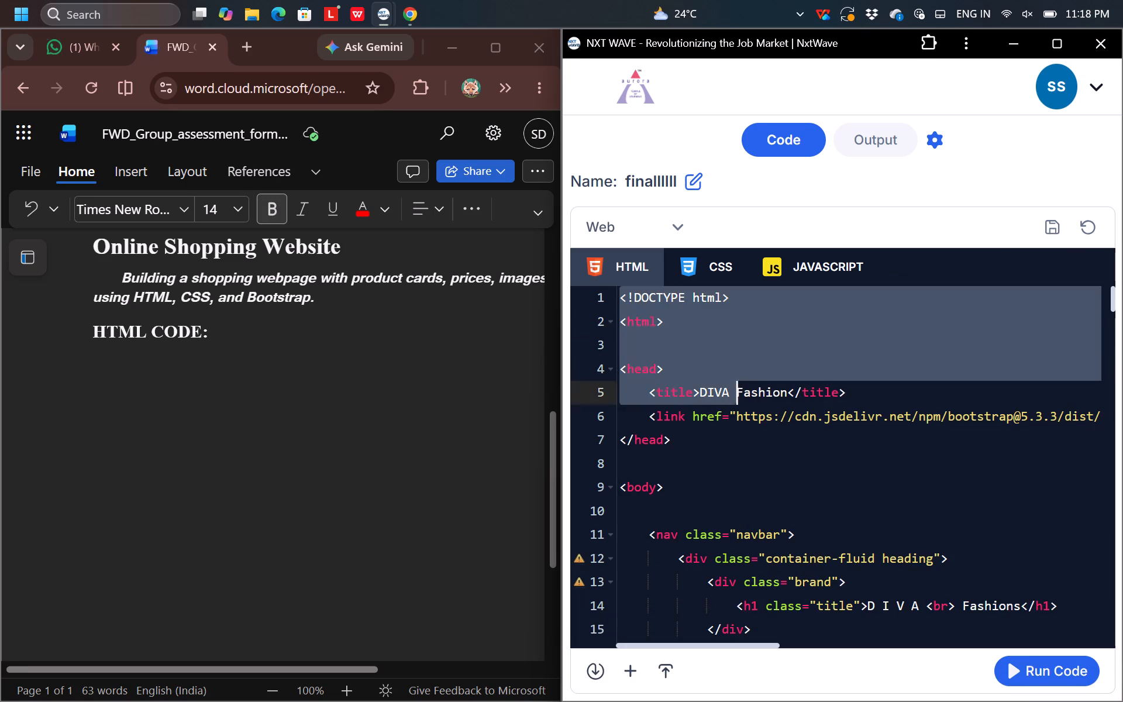
{"action": "left_click_drag", "start_coordinate": [735, 428], "coordinate": [731, 701]}
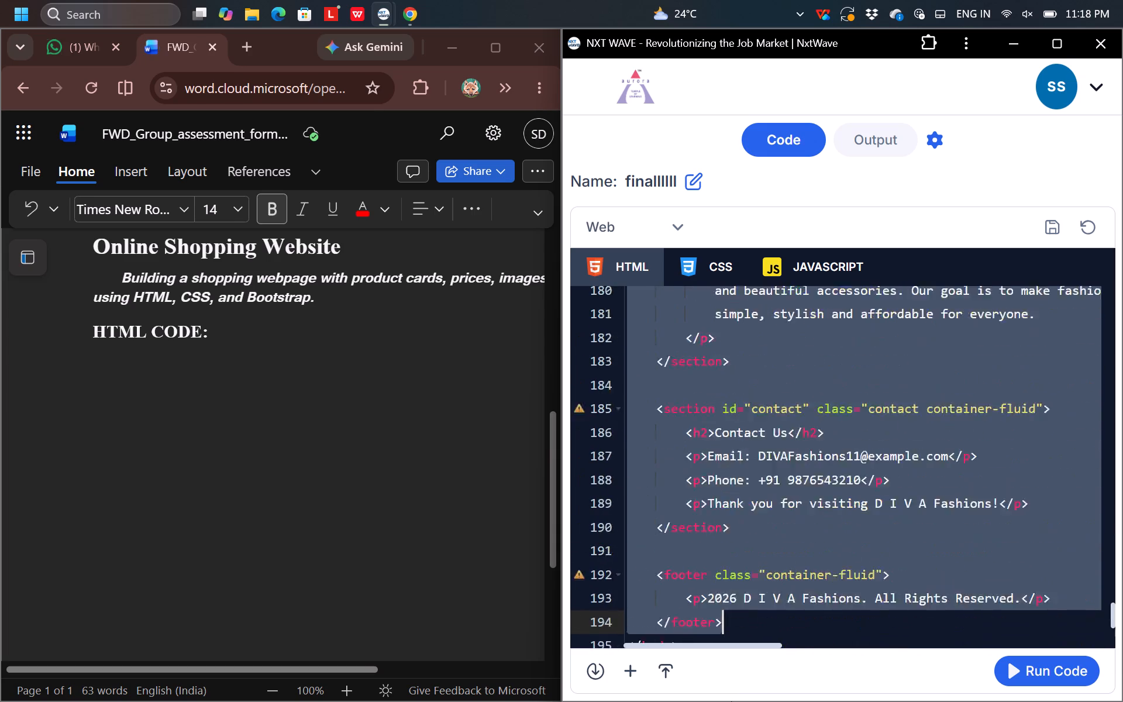
{"action": "left_click_drag", "start_coordinate": [731, 701], "coordinate": [729, 701]}
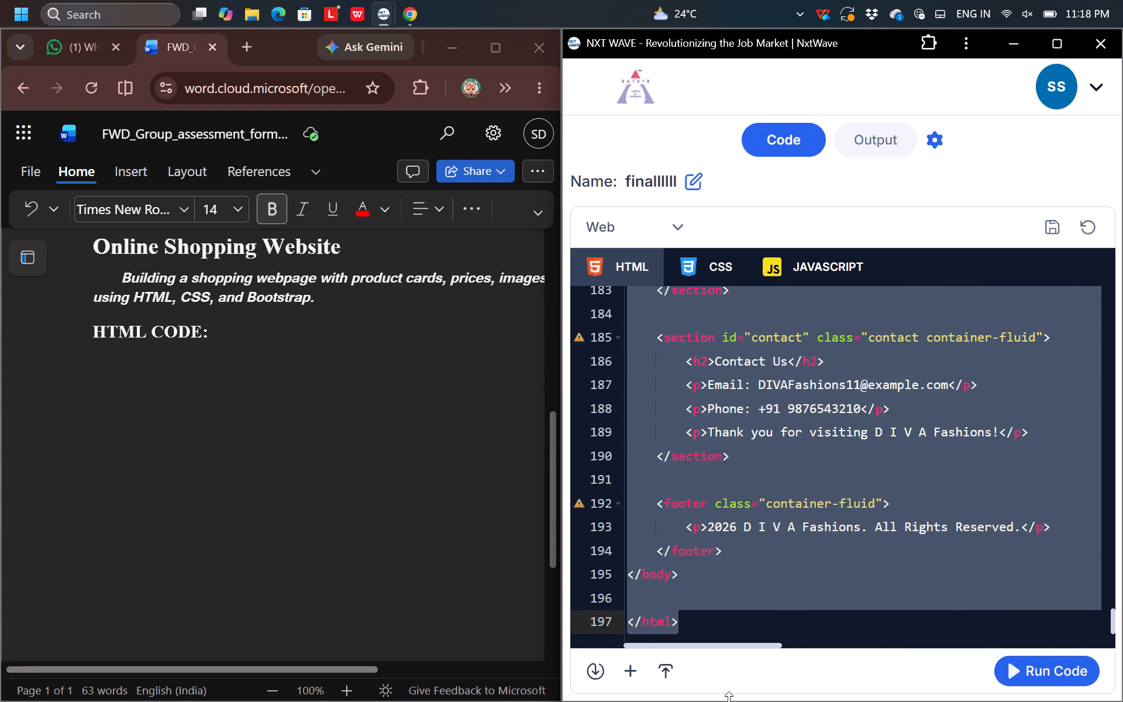
{"action": "key", "text": "ctrl+c"}
{"action": "left_click", "coordinate": [104, 368]}
{"action": "double_click", "coordinate": [104, 368]}
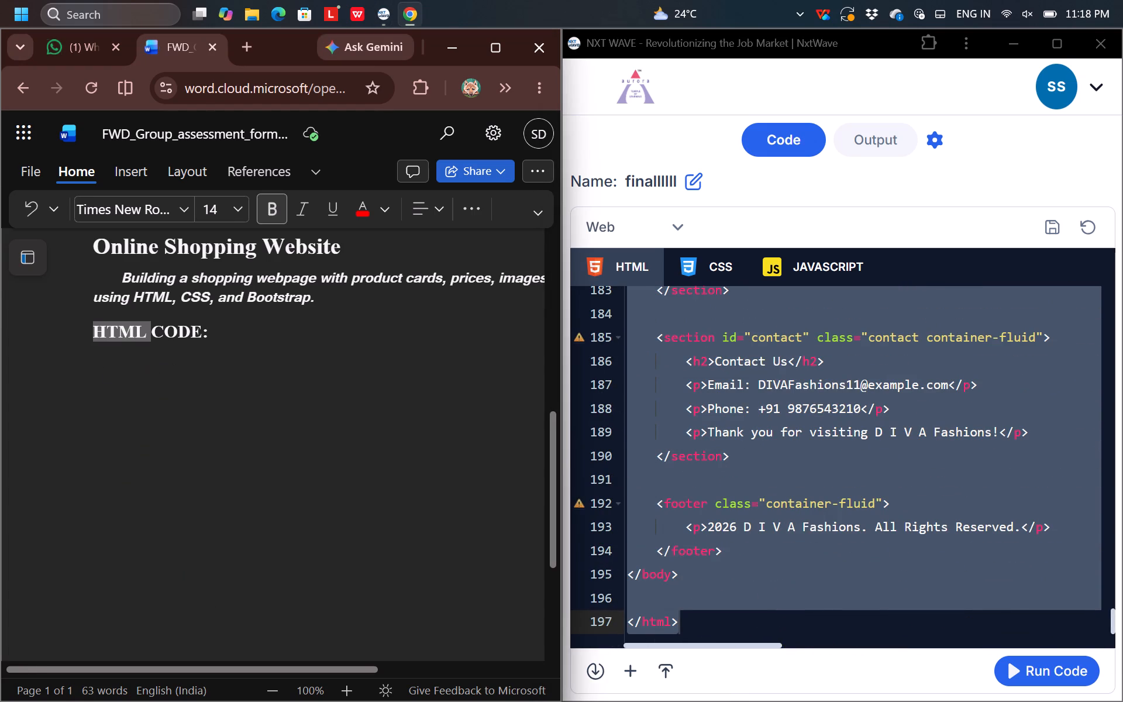
{"action": "left_click", "coordinate": [235, 335]}
{"action": "key", "text": "Return"}
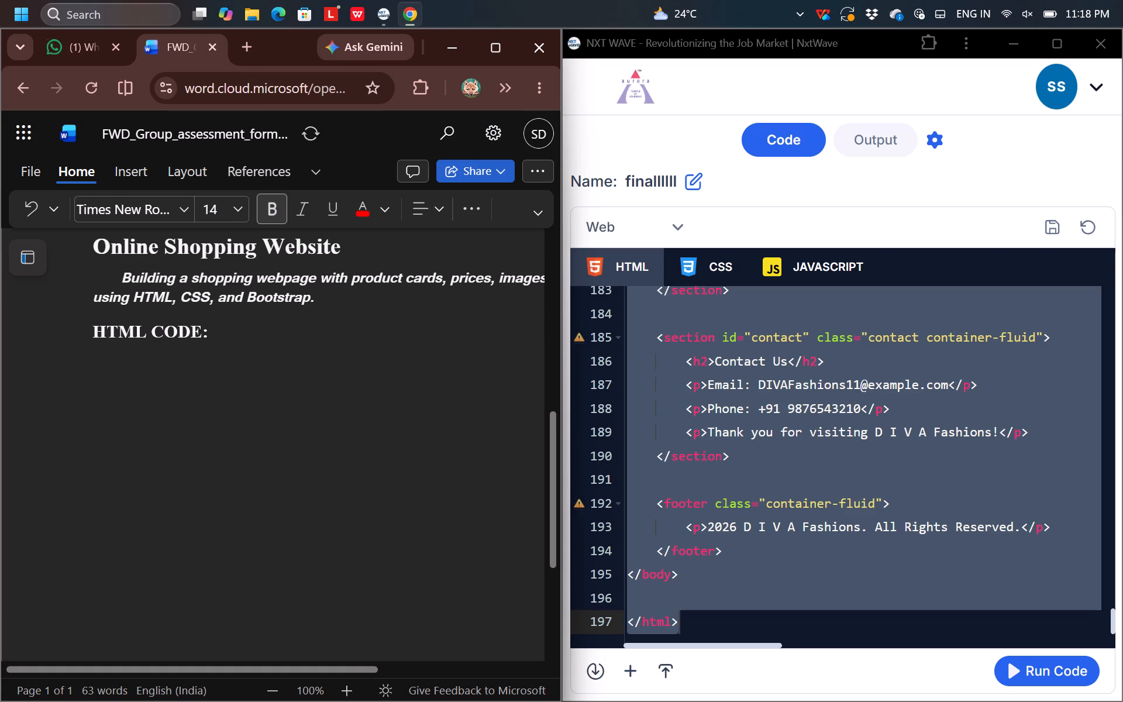
{"action": "key", "text": "ctrl+v"}
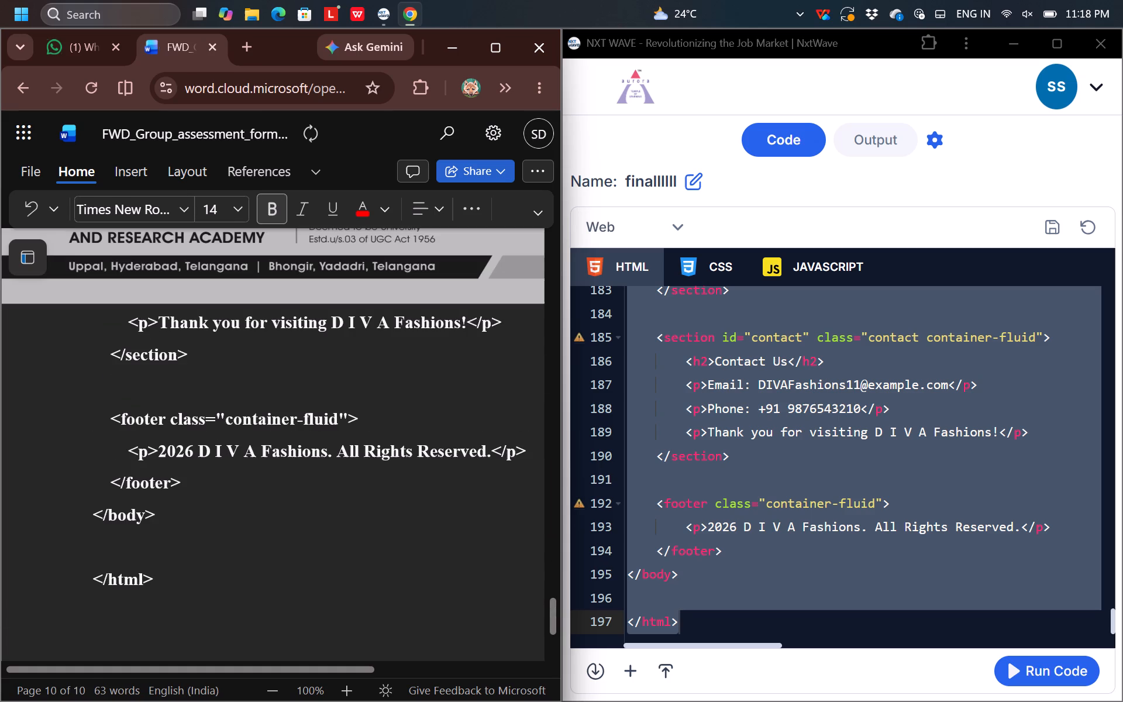
Review the pasted HTML code across the document, up to the first page and back down to the closing html tag.
{"action": "scroll", "coordinate": [242, 282], "scroll_direction": "up", "scroll_amount": 9}
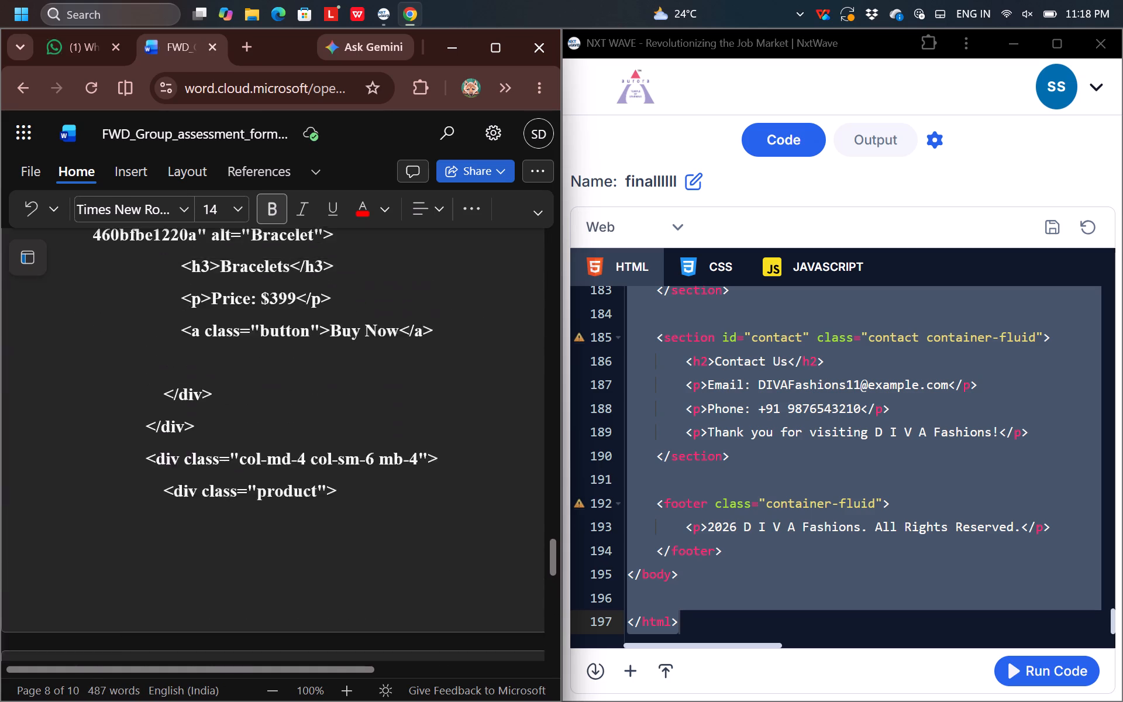
{"action": "scroll", "coordinate": [242, 282], "scroll_direction": "up", "scroll_amount": 8}
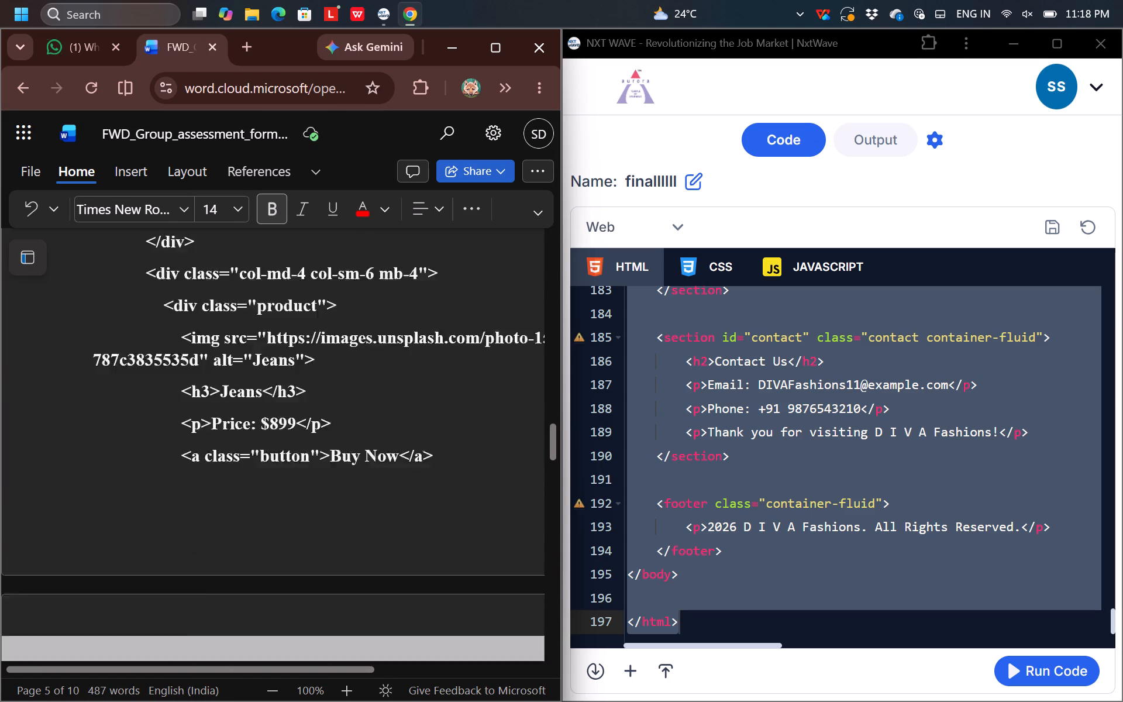
{"action": "scroll", "coordinate": [242, 282], "scroll_direction": "up", "scroll_amount": 3}
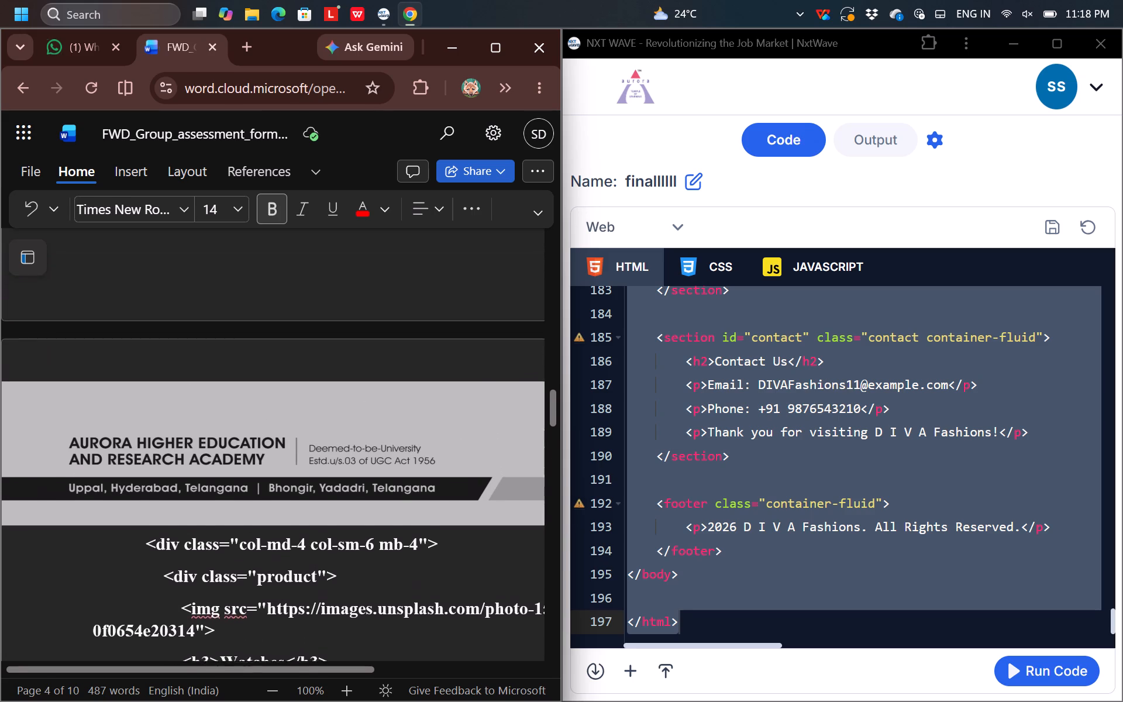
{"action": "scroll", "coordinate": [242, 282], "scroll_direction": "up", "scroll_amount": 6}
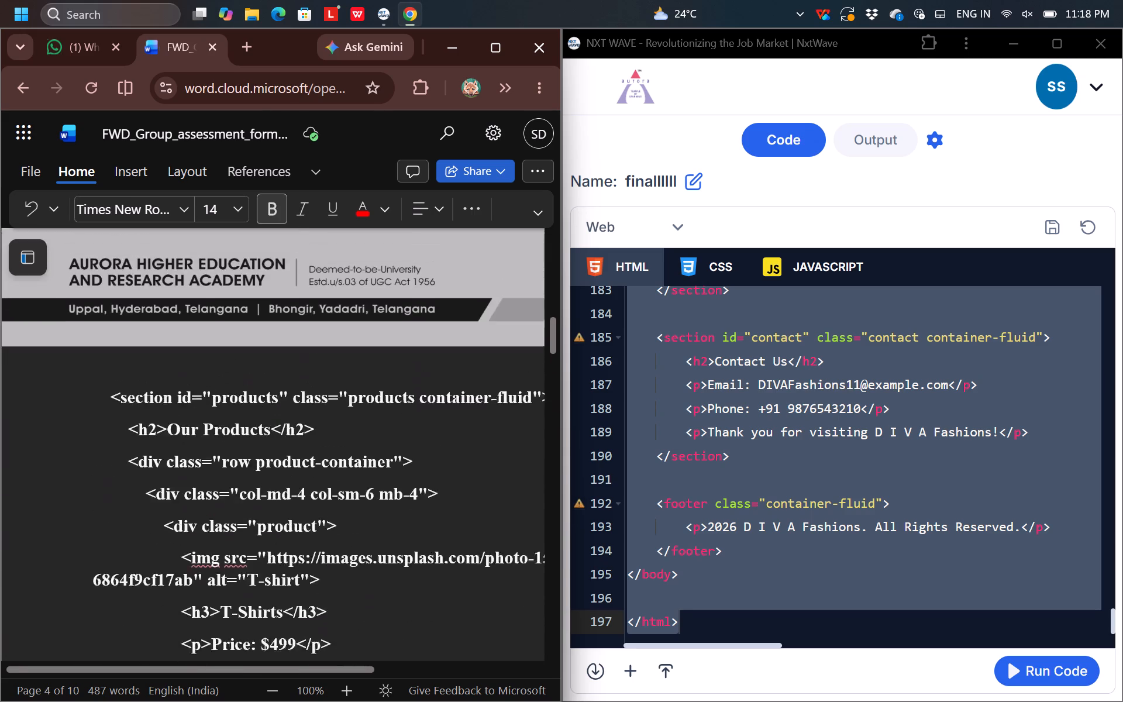
{"action": "scroll", "coordinate": [242, 282], "scroll_direction": "up", "scroll_amount": 5}
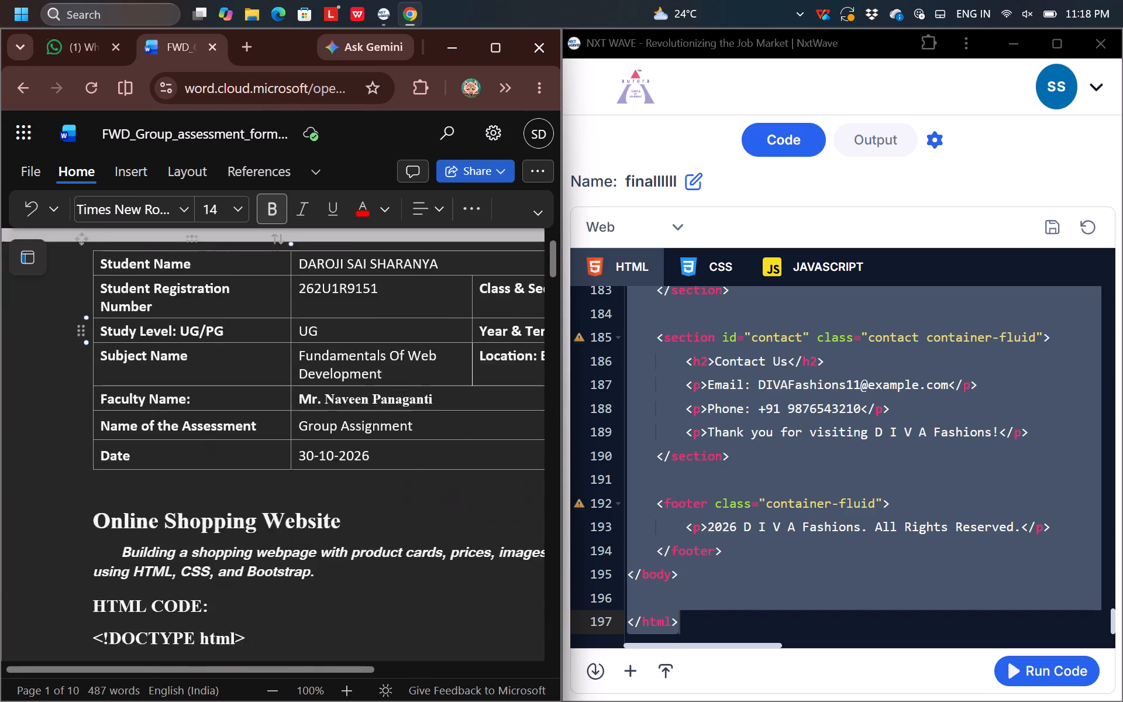
{"action": "scroll", "coordinate": [242, 282], "scroll_direction": "down", "scroll_amount": 11}
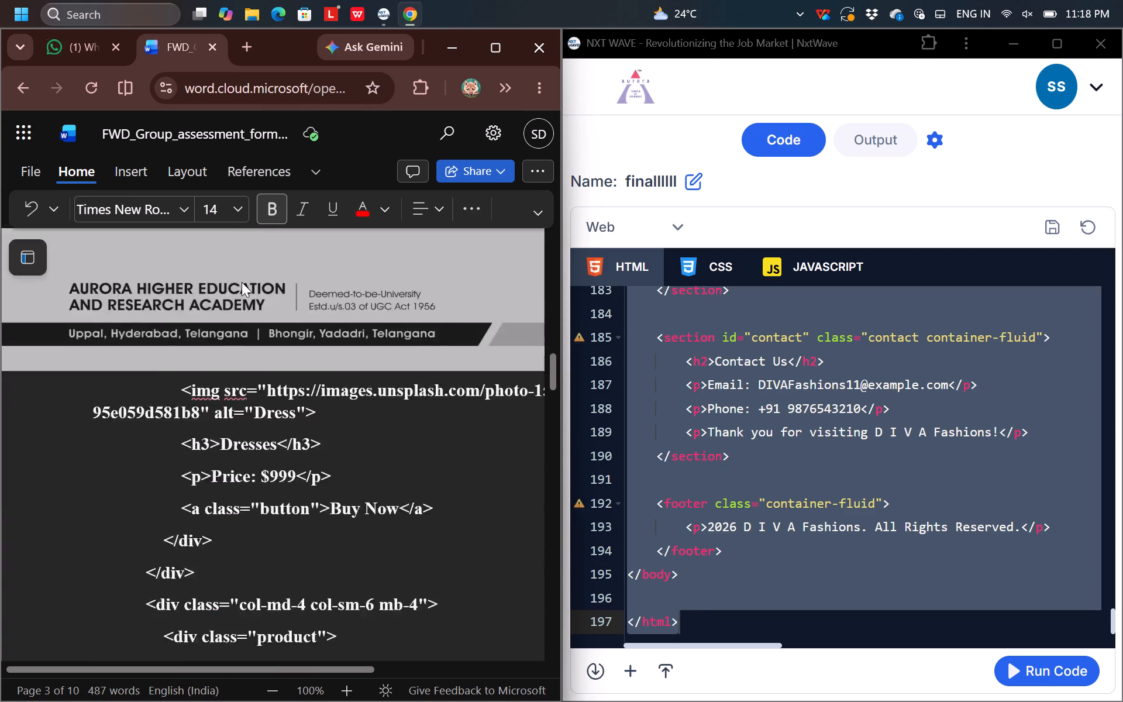
{"action": "scroll", "coordinate": [242, 282], "scroll_direction": "down", "scroll_amount": 9}
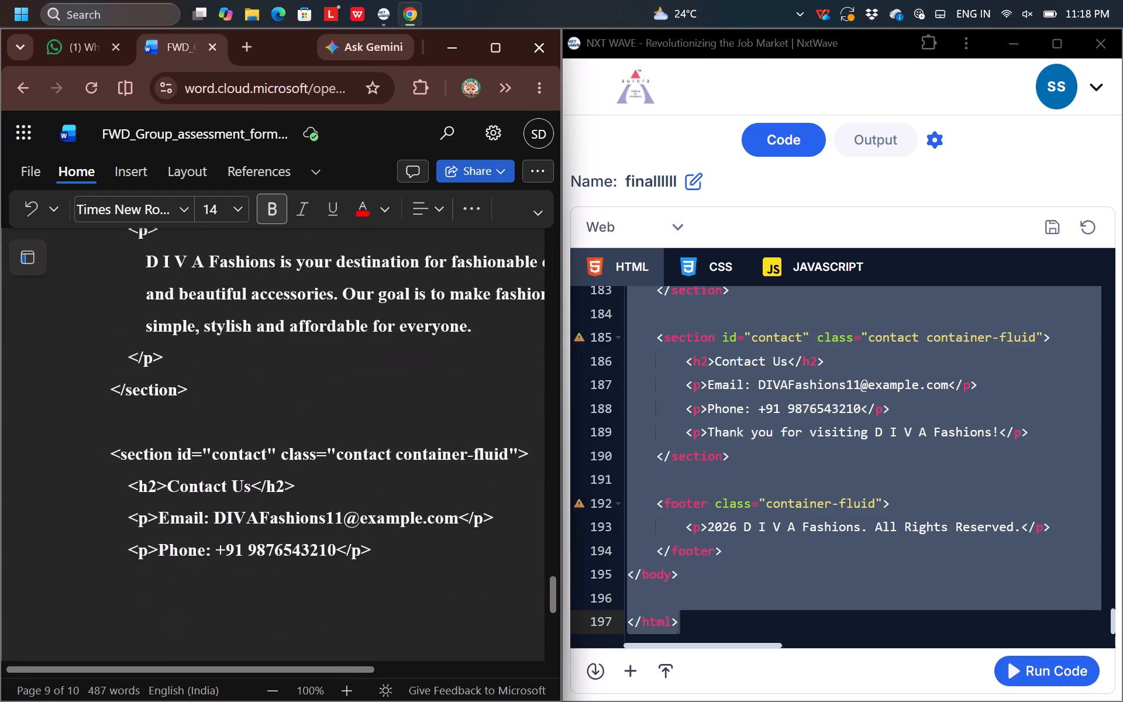
{"action": "scroll", "coordinate": [242, 282], "scroll_direction": "down", "scroll_amount": 2}
{"action": "scroll", "coordinate": [341, 413], "scroll_direction": "down", "scroll_amount": 7}
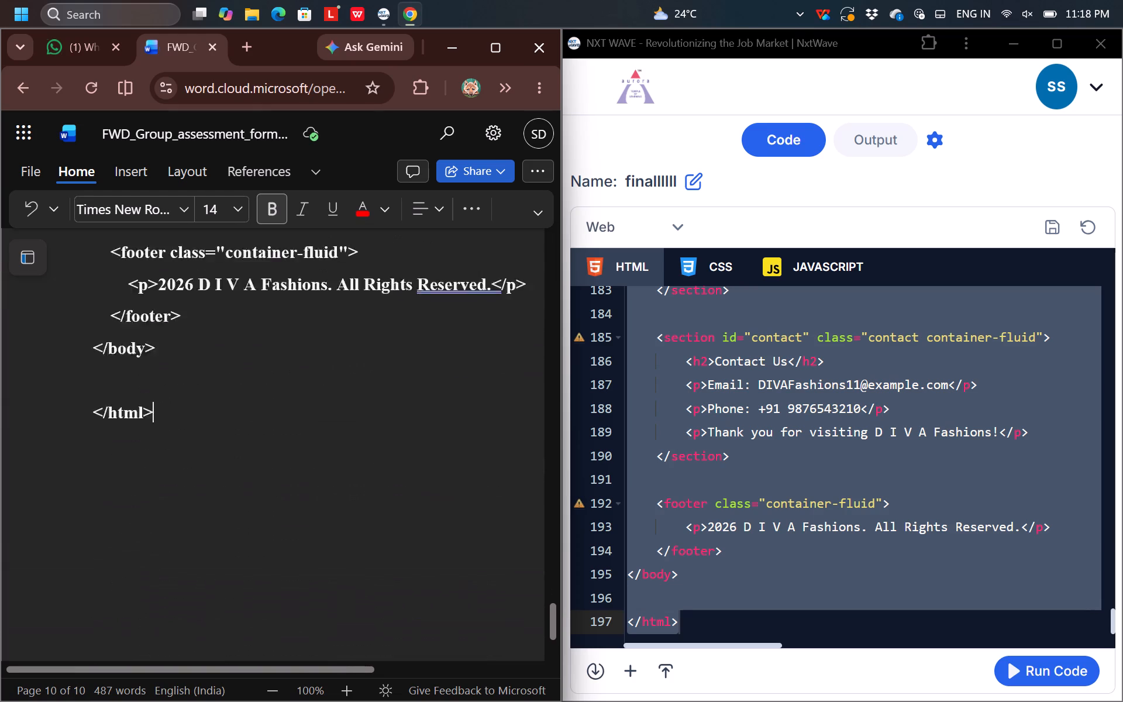
Add the subheading "CSS:" on a new line below the closing html tag, followed by an empty line.
{"action": "scroll", "coordinate": [341, 413], "scroll_direction": "down", "scroll_amount": 1}
{"action": "key", "text": "Return"}
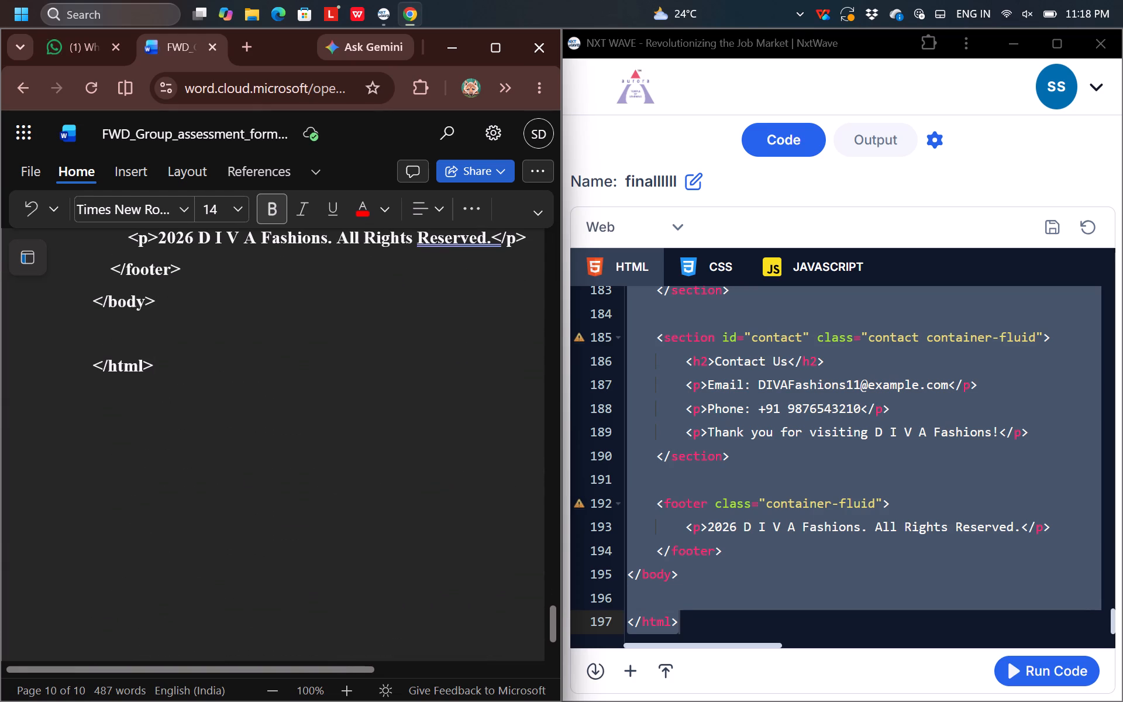
{"action": "type", "text": "CDD"}
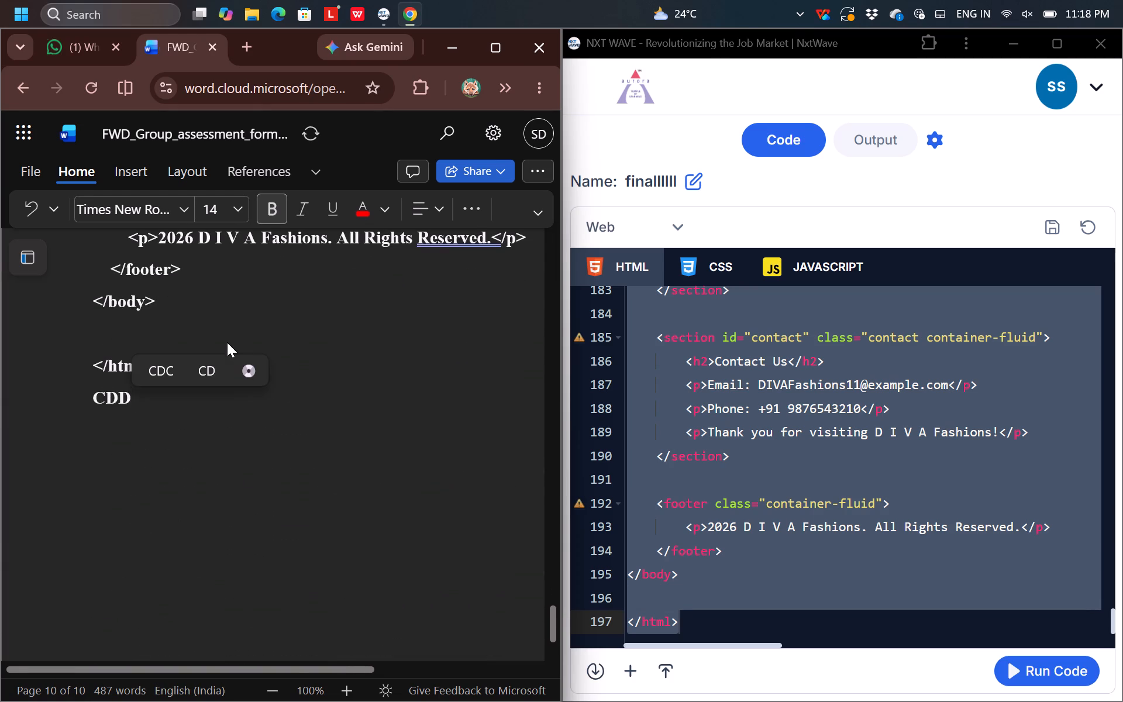
{"action": "key", "text": "BackSpace"}
{"action": "key", "text": "BackSpace"}
{"action": "type", "text": "SS"}
{"action": "key", "text": "shift+colon"}
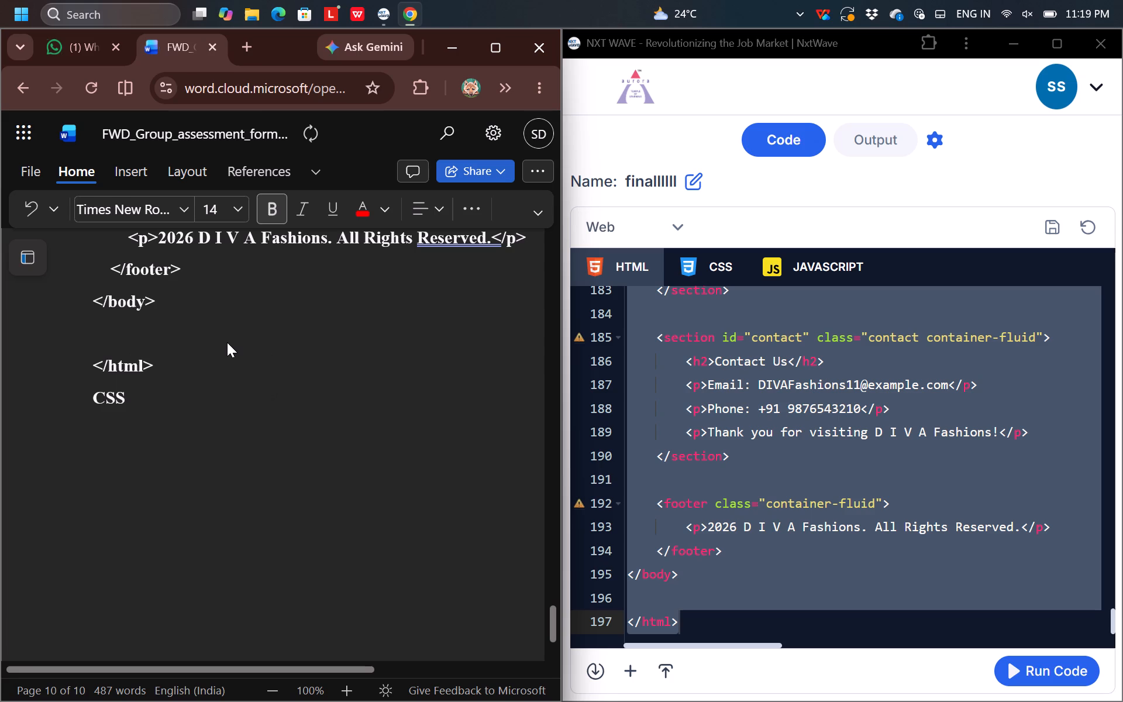
{"action": "key", "text": "Return"}
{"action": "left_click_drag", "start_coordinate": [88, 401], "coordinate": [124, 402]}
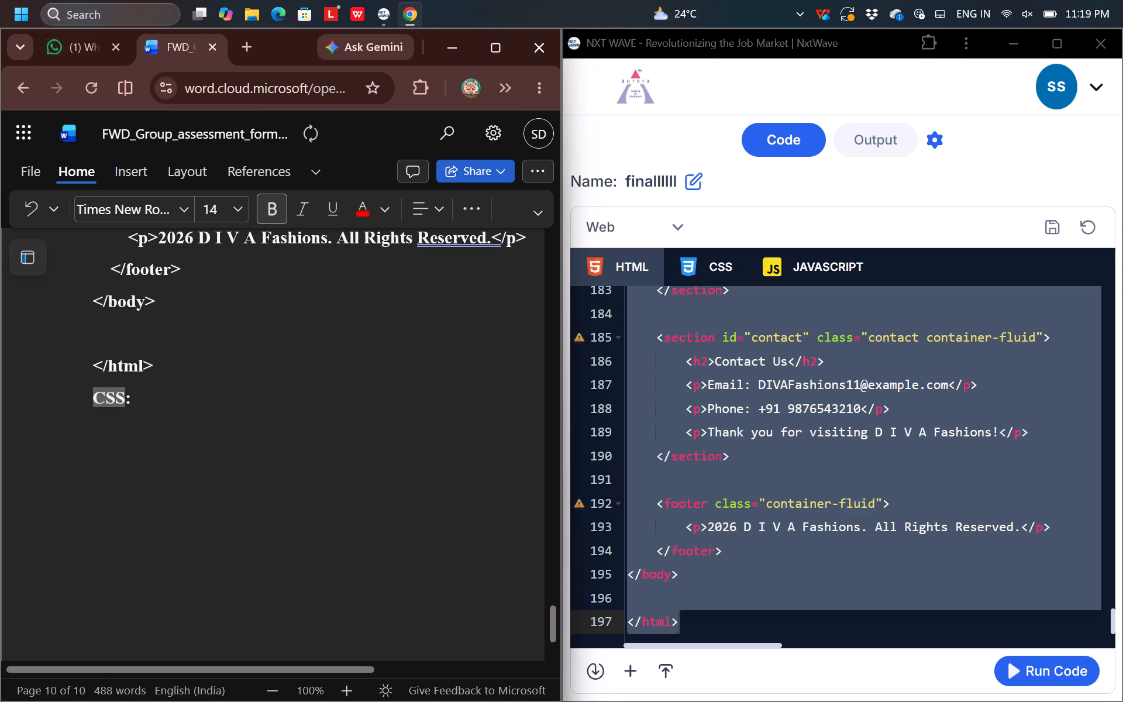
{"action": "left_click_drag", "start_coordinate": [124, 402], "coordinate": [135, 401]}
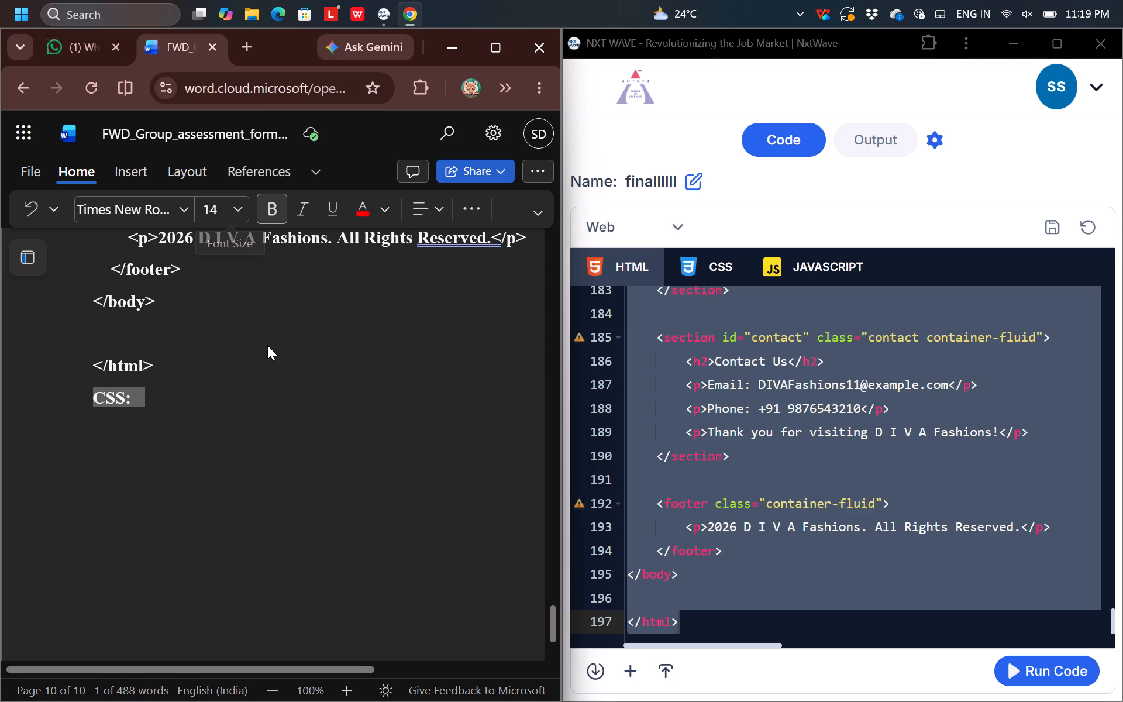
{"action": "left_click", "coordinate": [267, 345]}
Remove the bold from all the pasted HTML code, from the DOCTYPE line to the closing html tag, and set its font size to 12.
{"action": "left_click_drag", "start_coordinate": [168, 370], "coordinate": [113, 275]}
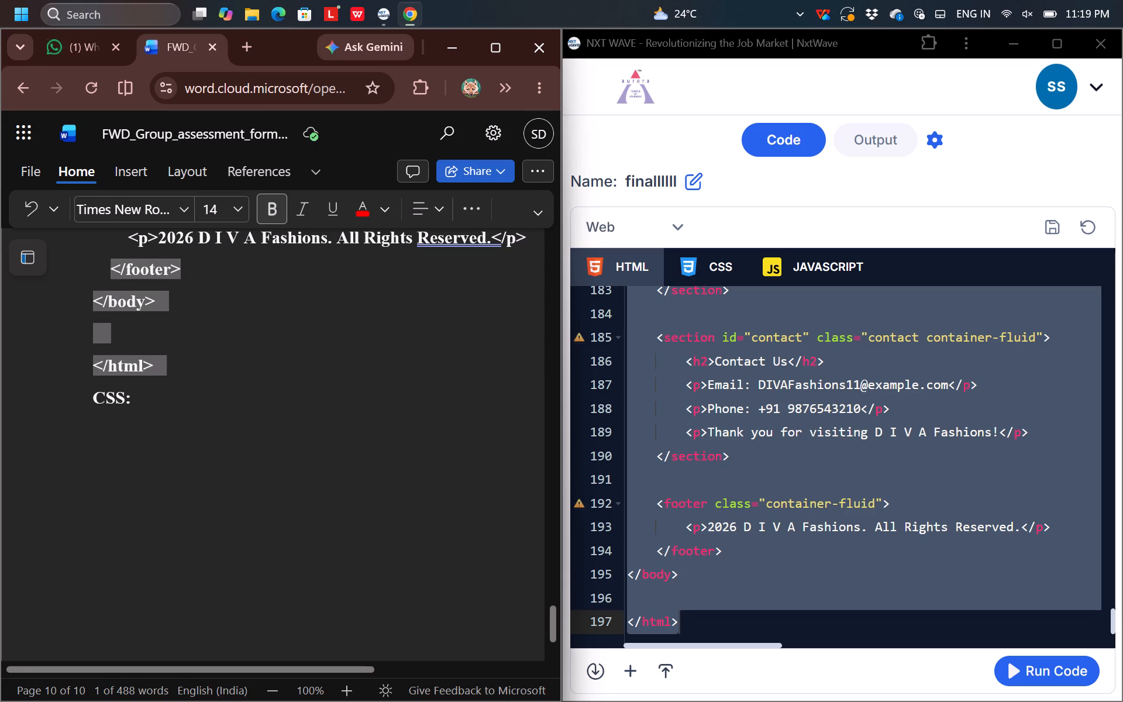
{"action": "left_click_drag", "start_coordinate": [113, 275], "coordinate": [113, 219]}
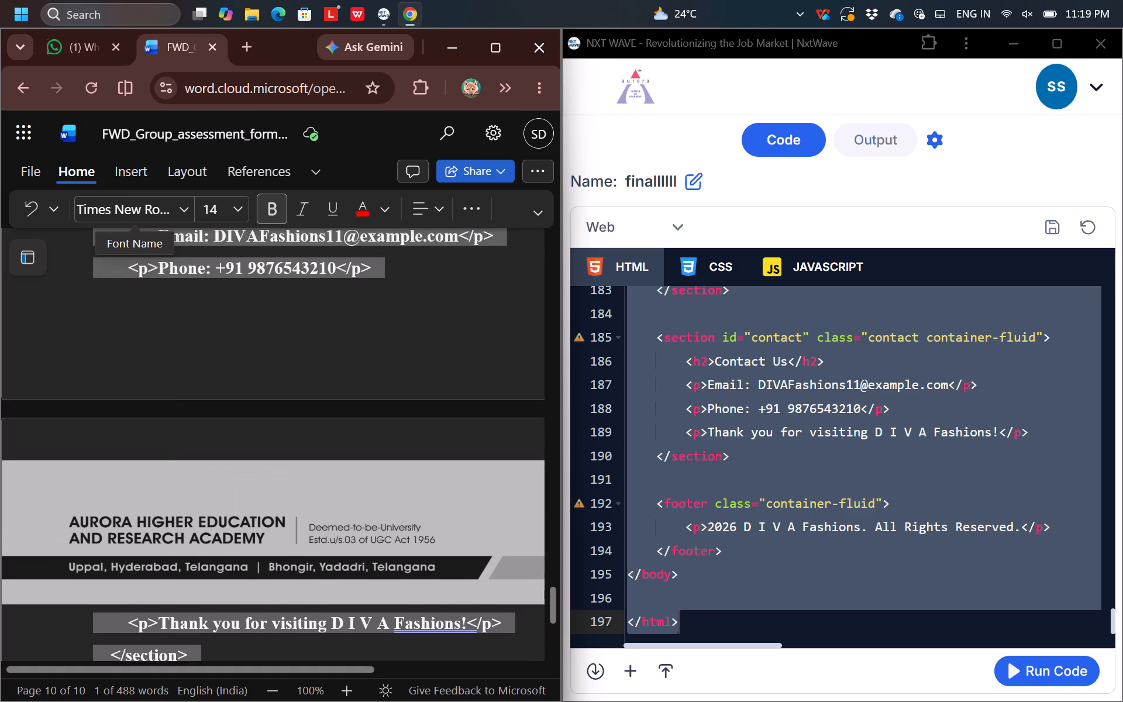
{"action": "left_click_drag", "start_coordinate": [113, 219], "coordinate": [113, 212]}
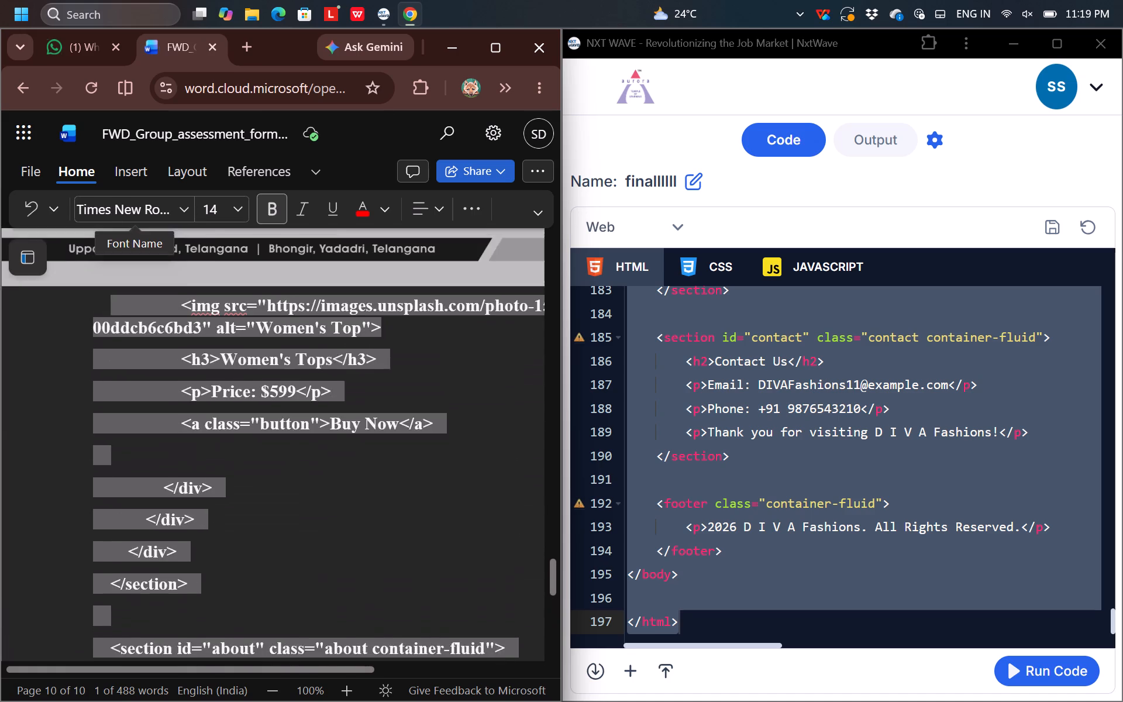
{"action": "left_click_drag", "start_coordinate": [113, 212], "coordinate": [113, 214]}
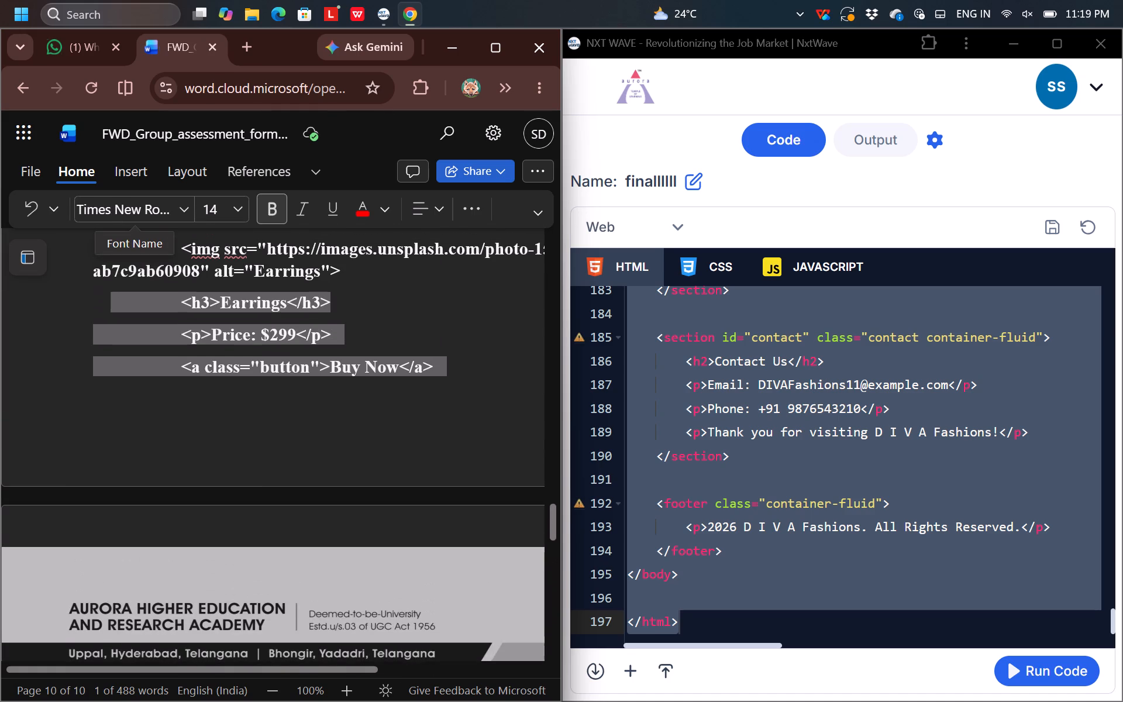
{"action": "left_click_drag", "start_coordinate": [113, 214], "coordinate": [147, 215]}
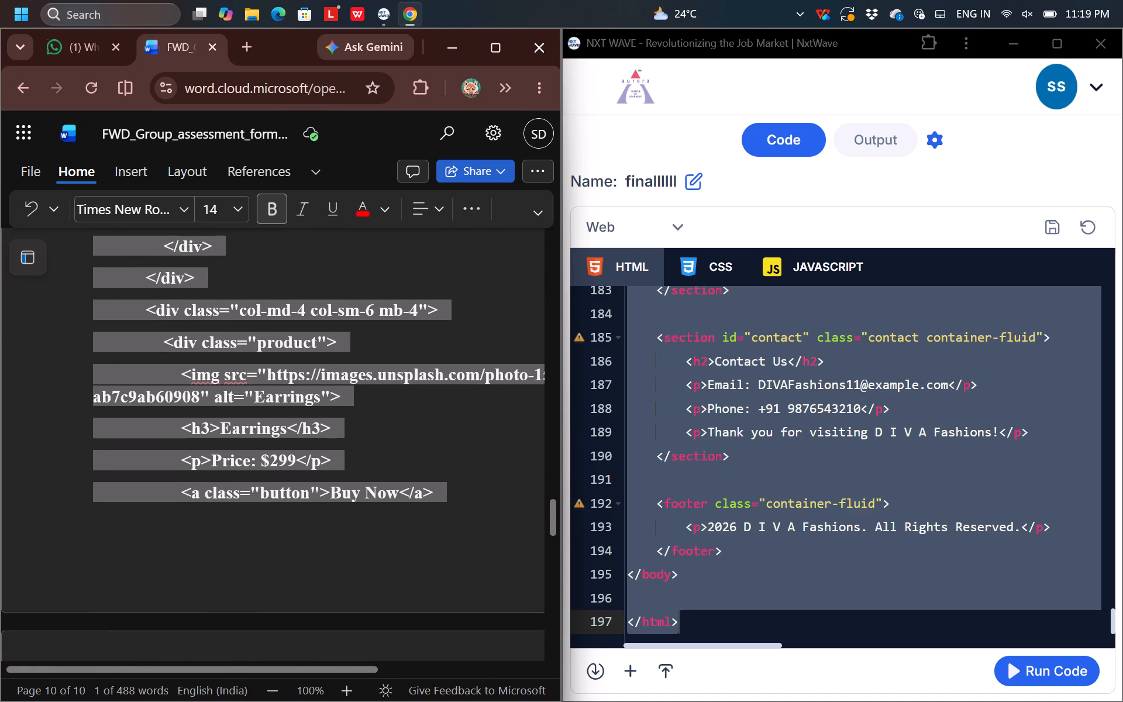
{"action": "left_click_drag", "start_coordinate": [147, 215], "coordinate": [150, 208]}
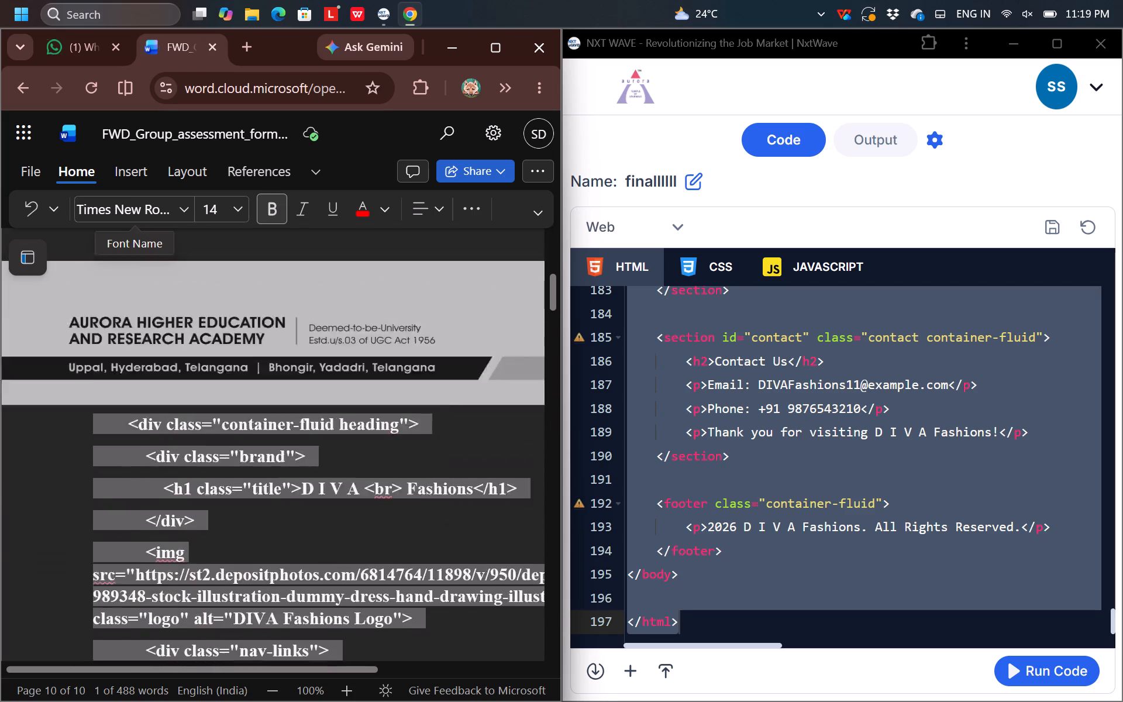
{"action": "left_click_drag", "start_coordinate": [150, 208], "coordinate": [145, 349]}
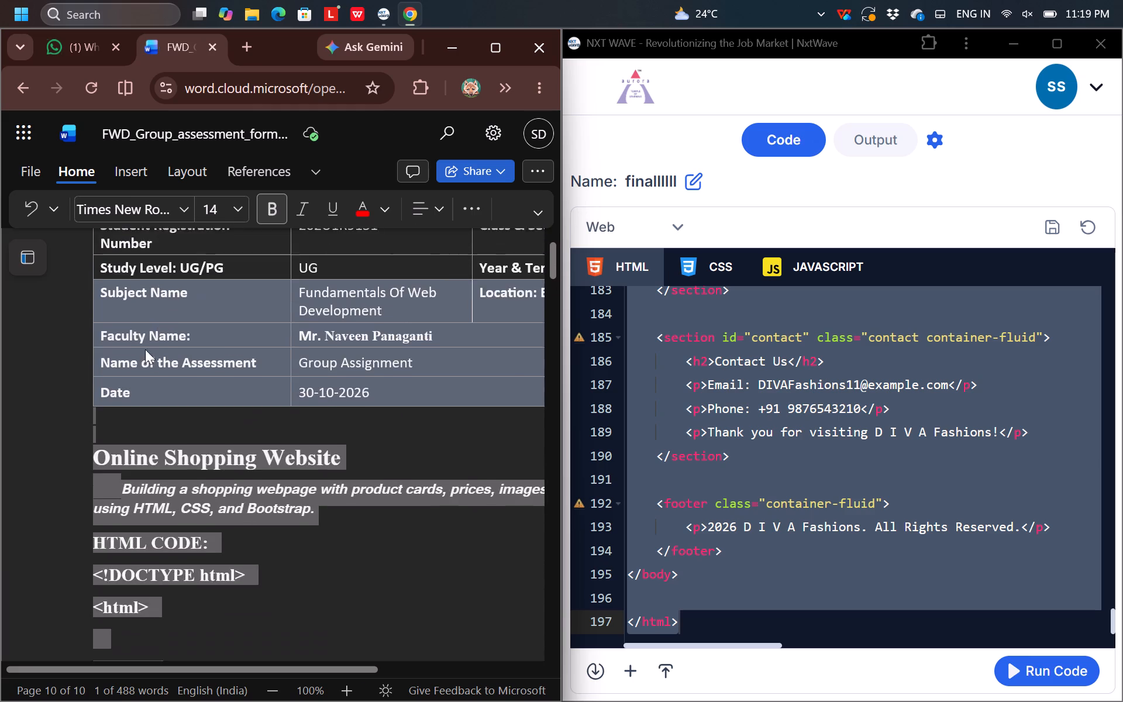
{"action": "left_click_drag", "start_coordinate": [145, 349], "coordinate": [86, 611]}
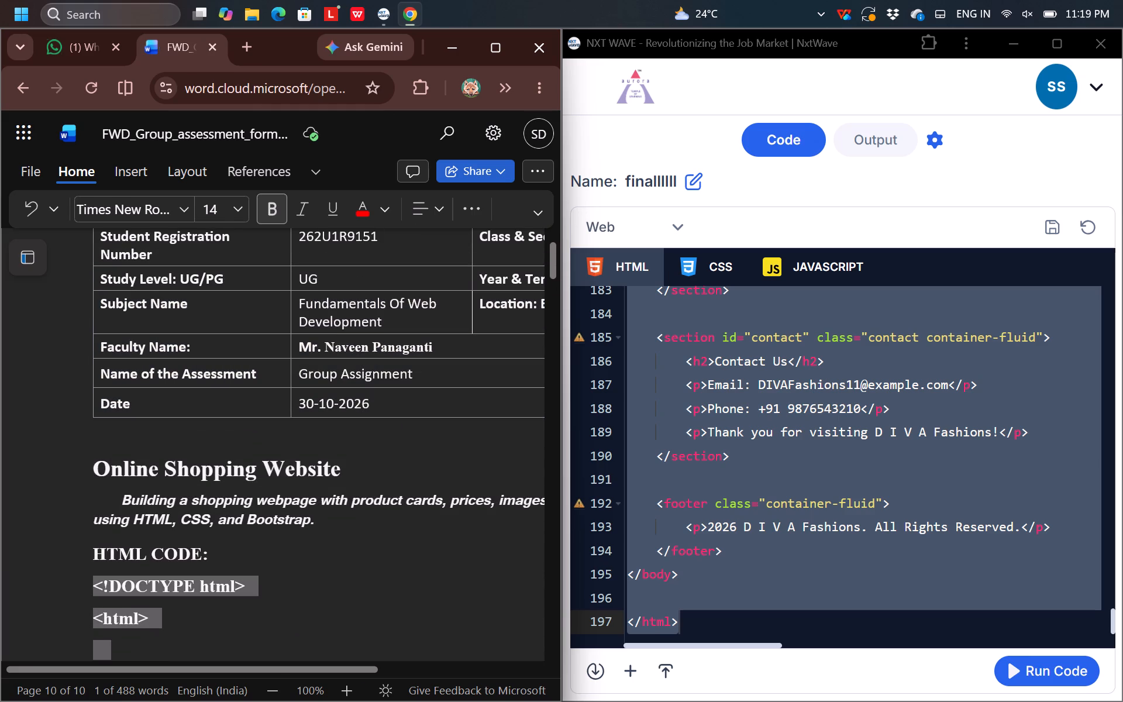
{"action": "left_click_drag", "start_coordinate": [86, 611], "coordinate": [77, 591]}
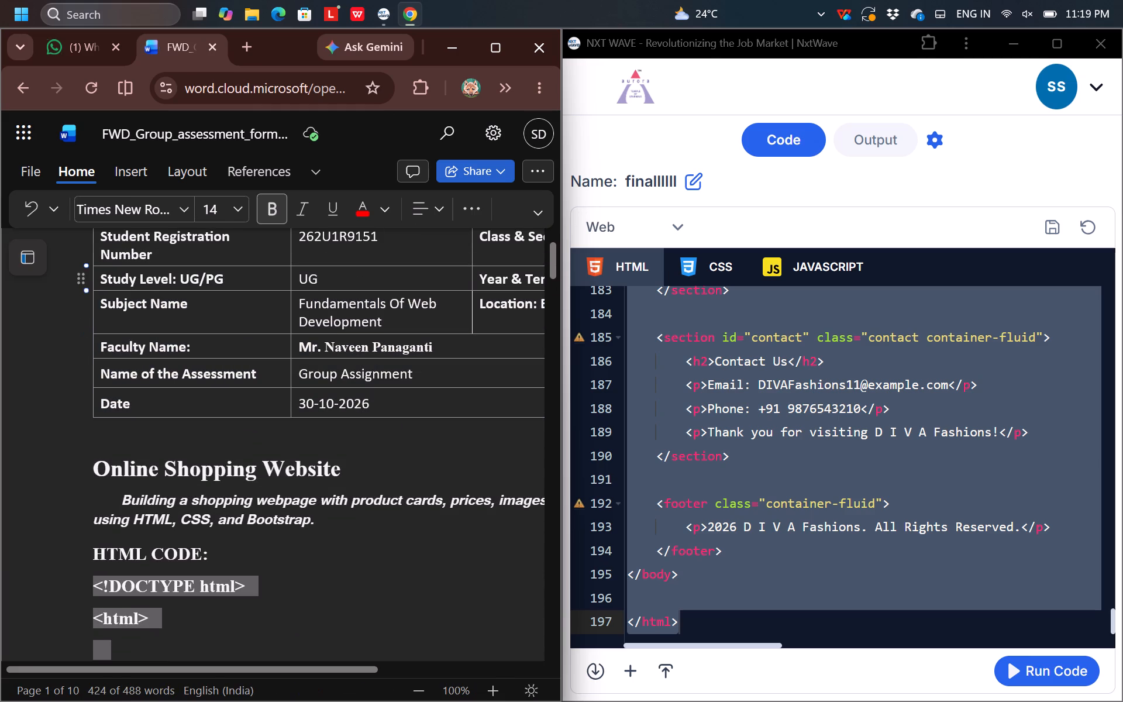
{"action": "left_click", "coordinate": [268, 214]}
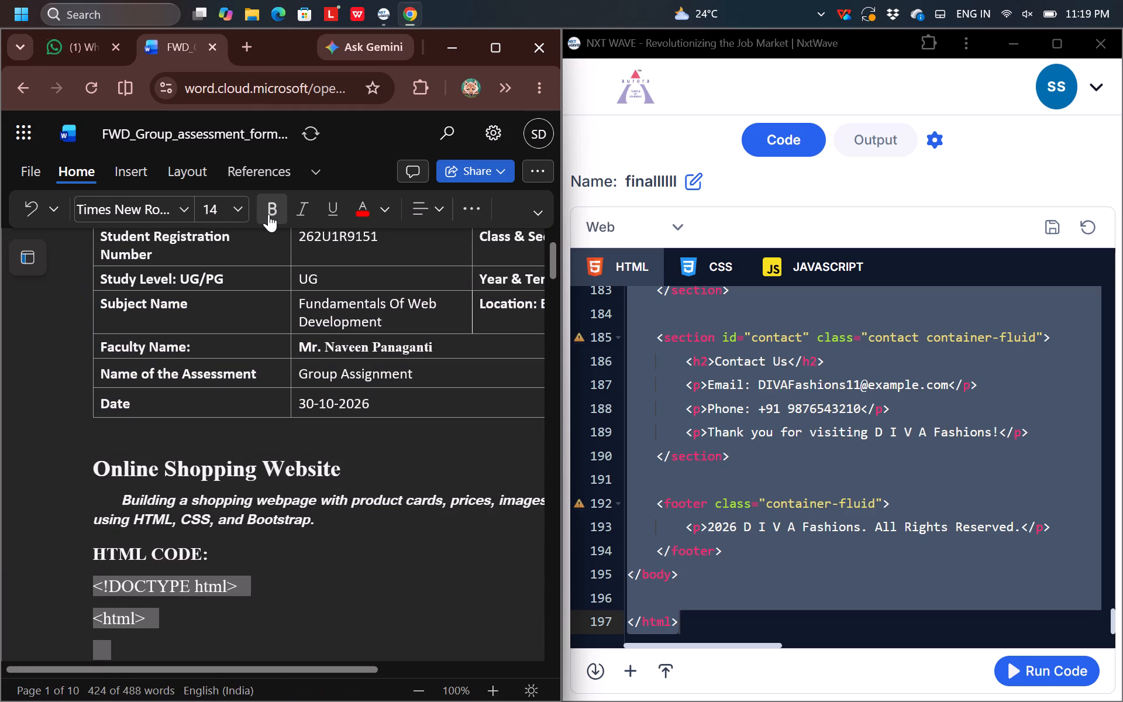
{"action": "left_click", "coordinate": [236, 214]}
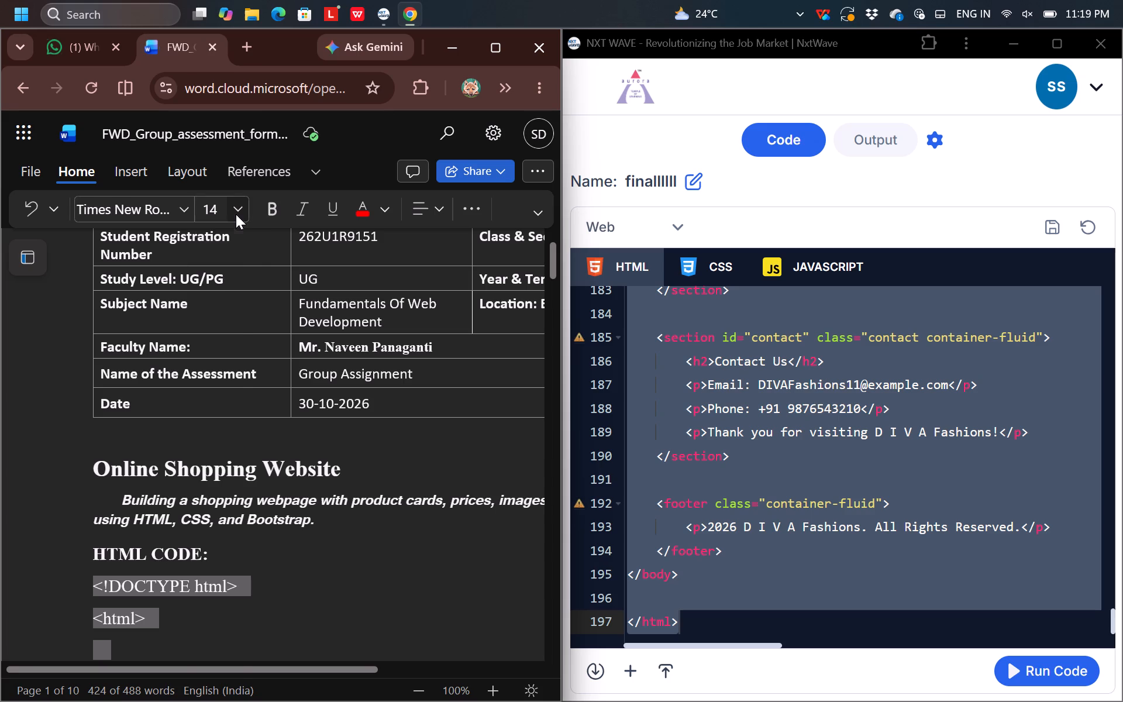
{"action": "left_click", "coordinate": [221, 353]}
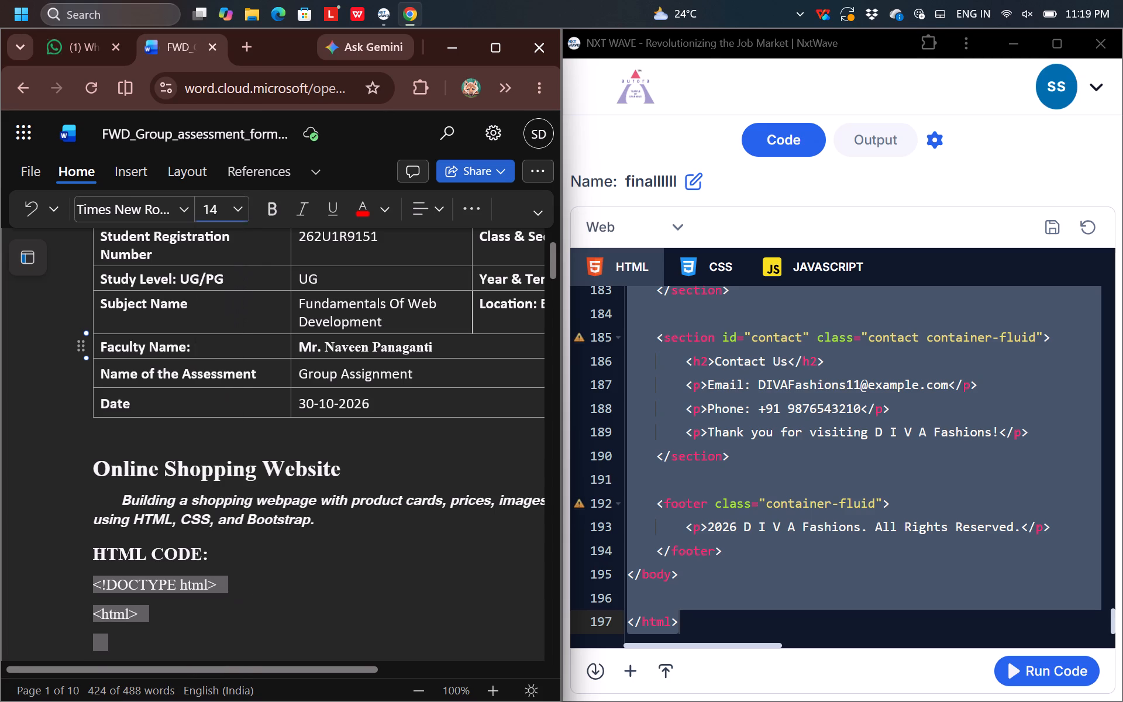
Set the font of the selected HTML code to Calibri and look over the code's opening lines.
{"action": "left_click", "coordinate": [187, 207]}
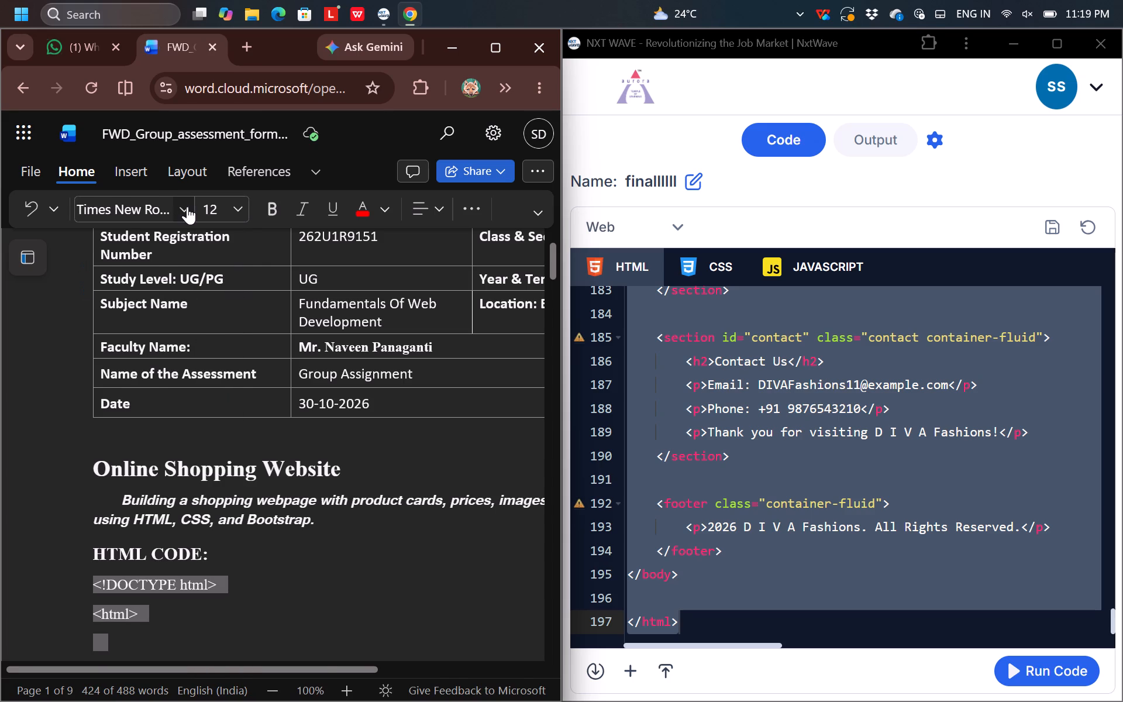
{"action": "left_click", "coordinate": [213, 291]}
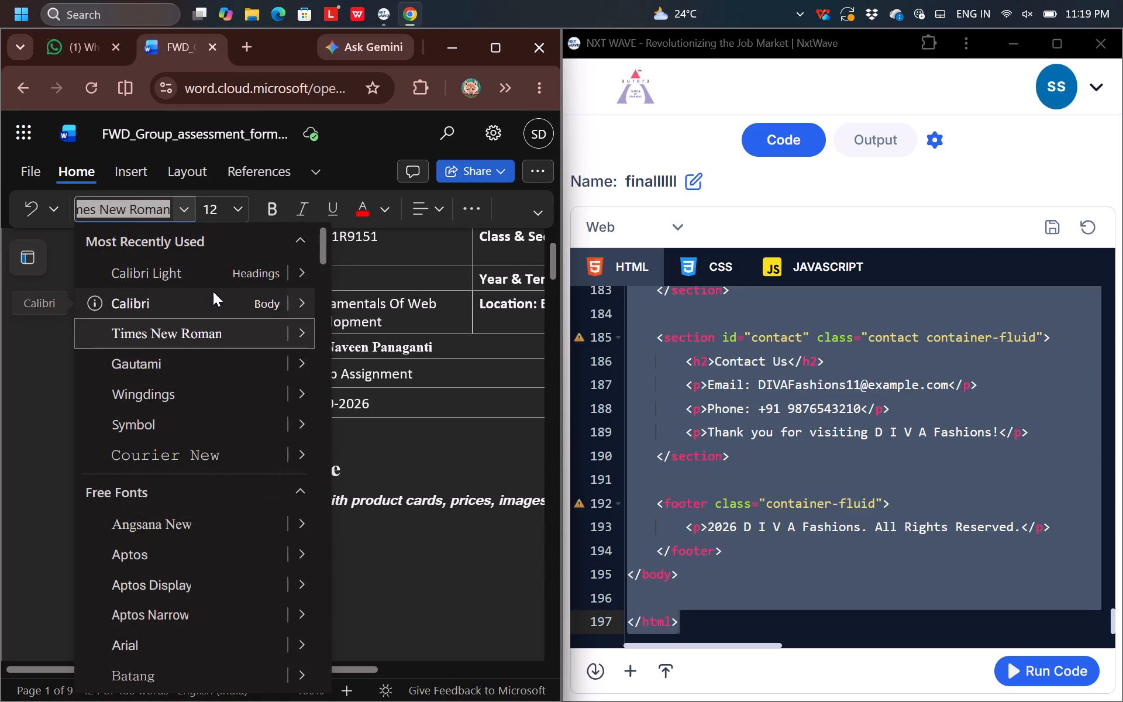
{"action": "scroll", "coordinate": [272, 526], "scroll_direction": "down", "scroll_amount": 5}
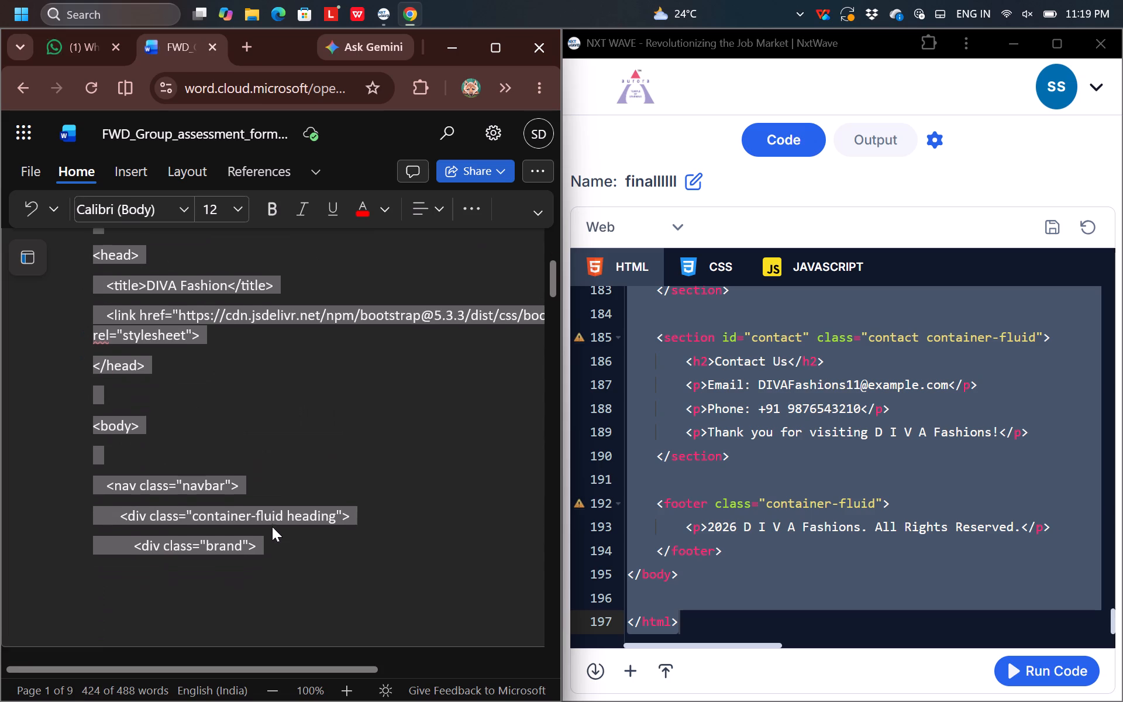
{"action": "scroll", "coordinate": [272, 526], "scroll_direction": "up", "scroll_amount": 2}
Set the font of the selected HTML code to Gautami and deselect the text.
{"action": "left_click", "coordinate": [187, 208]}
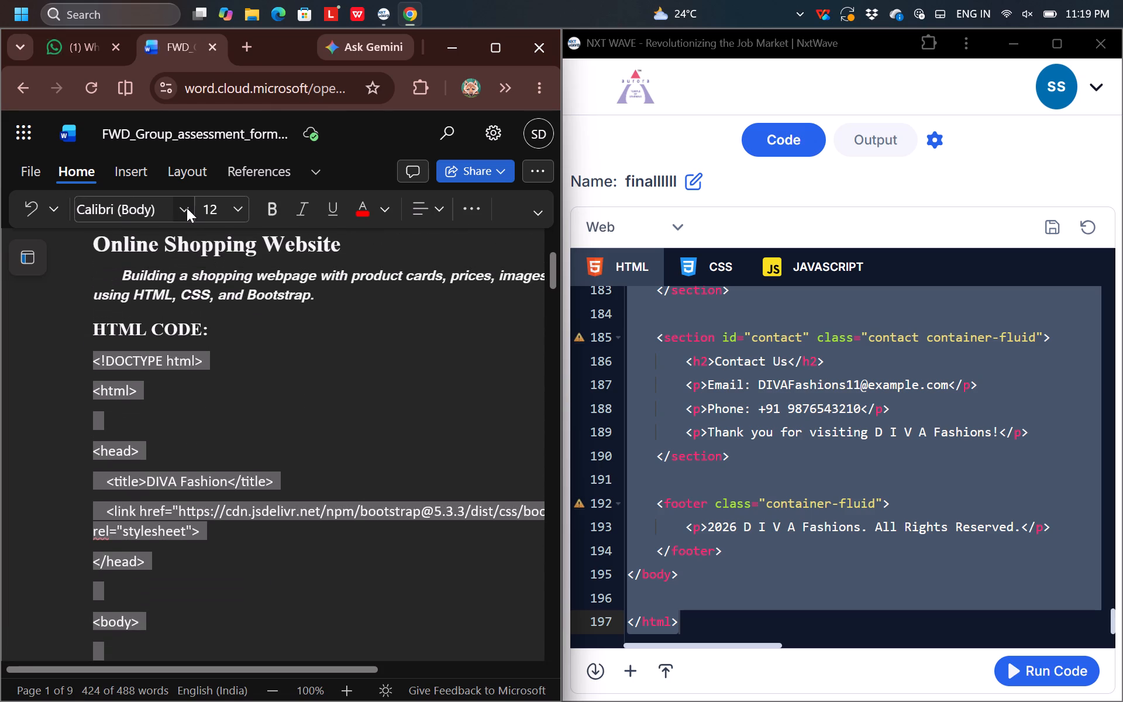
{"action": "left_click", "coordinate": [181, 370]}
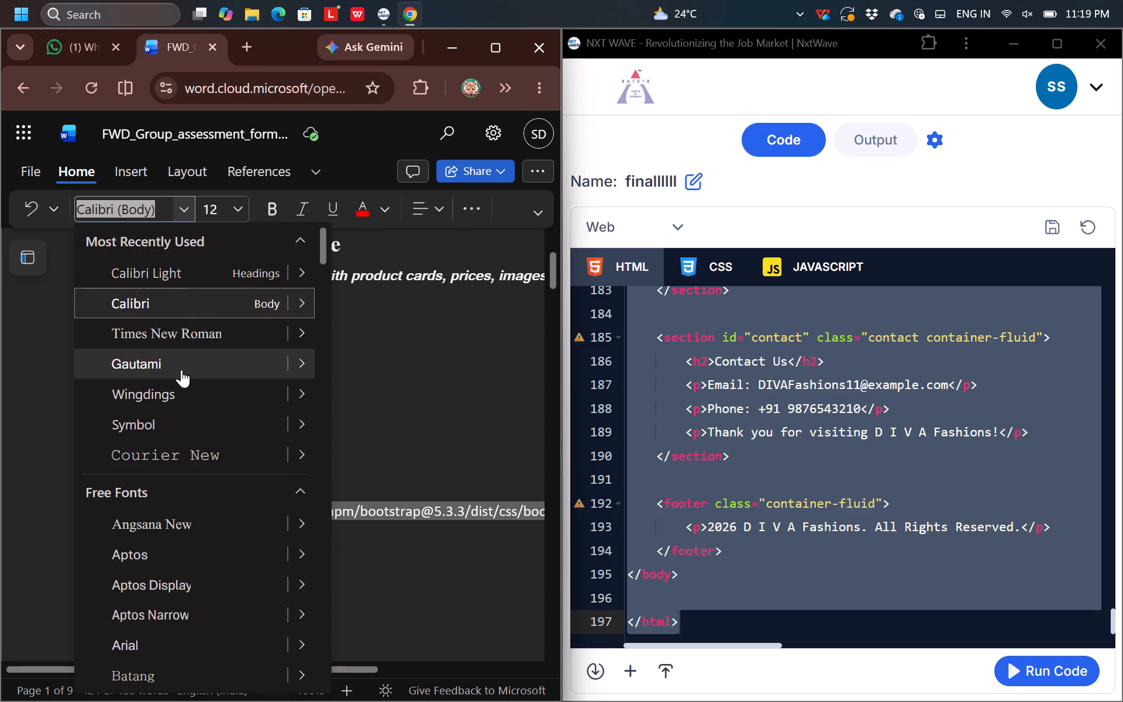
{"action": "left_click", "coordinate": [305, 458]}
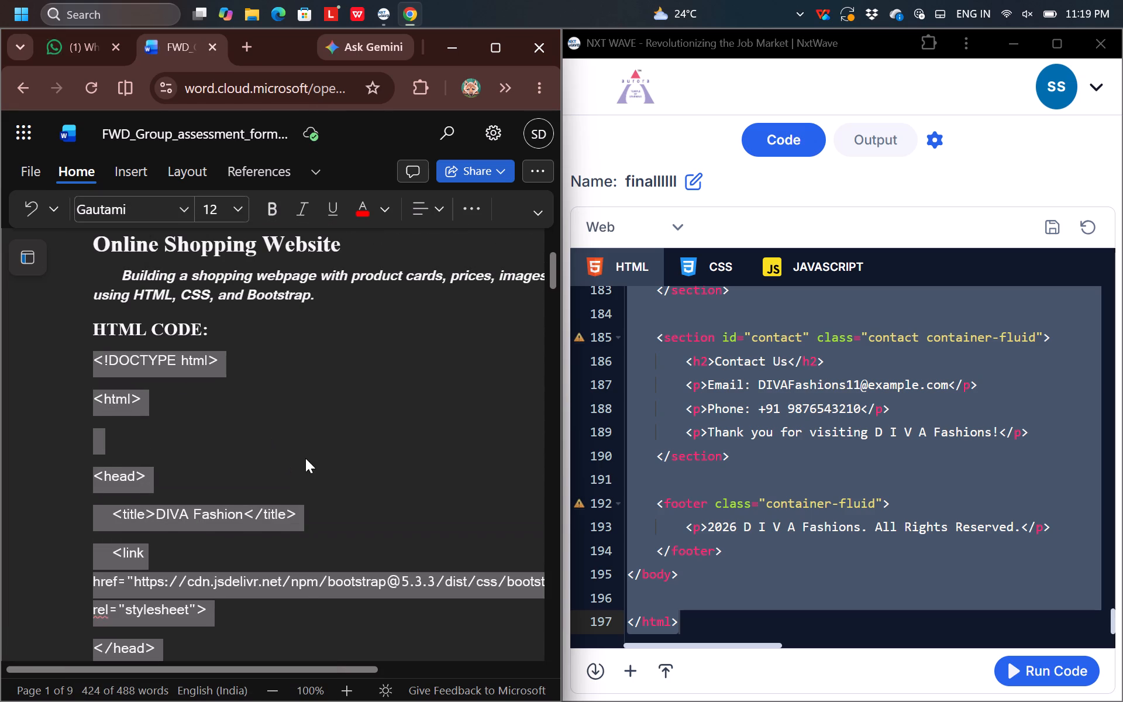
Review the reformatted HTML code through the document, down to the closing html tag and the "CSS:" subheading.
{"action": "scroll", "coordinate": [305, 458], "scroll_direction": "down", "scroll_amount": 5}
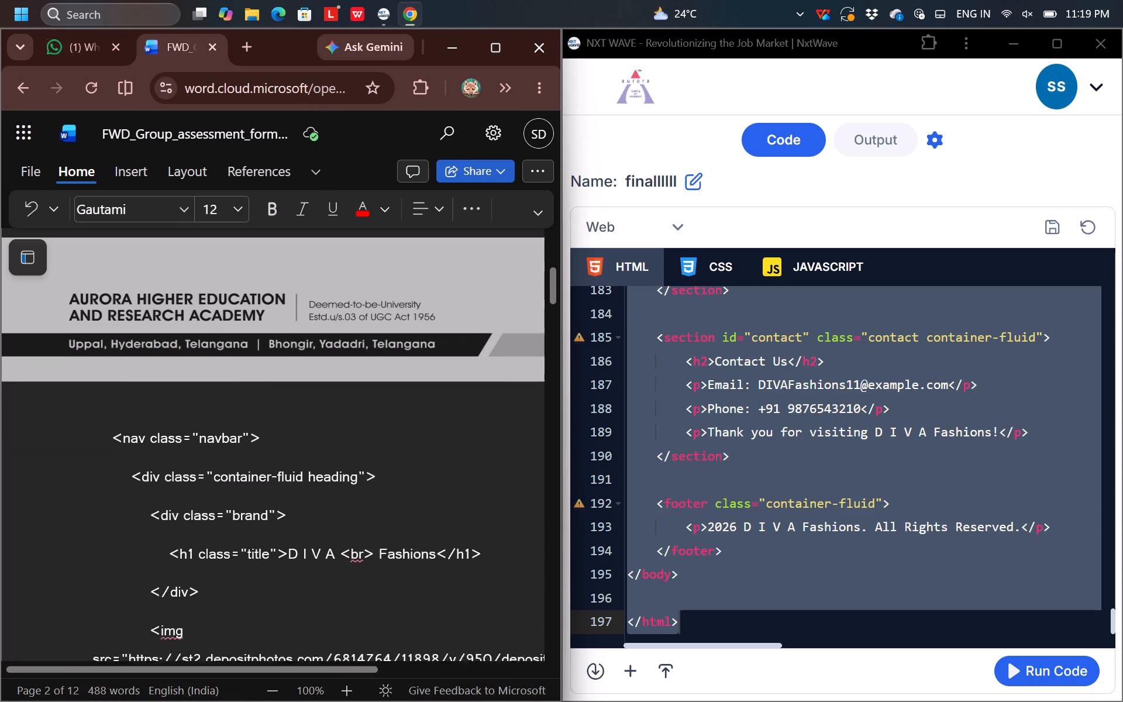
{"action": "scroll", "coordinate": [305, 458], "scroll_direction": "down", "scroll_amount": 5}
{"action": "scroll", "coordinate": [305, 458], "scroll_direction": "up", "scroll_amount": 1}
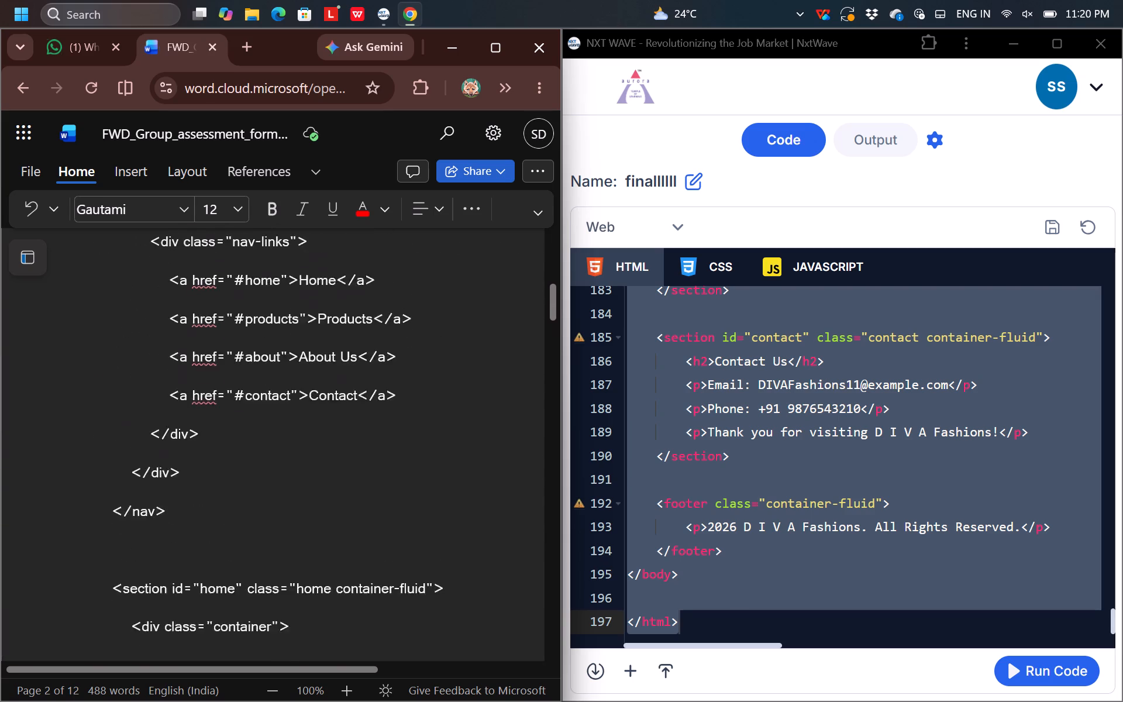
{"action": "scroll", "coordinate": [305, 458], "scroll_direction": "down", "scroll_amount": 6}
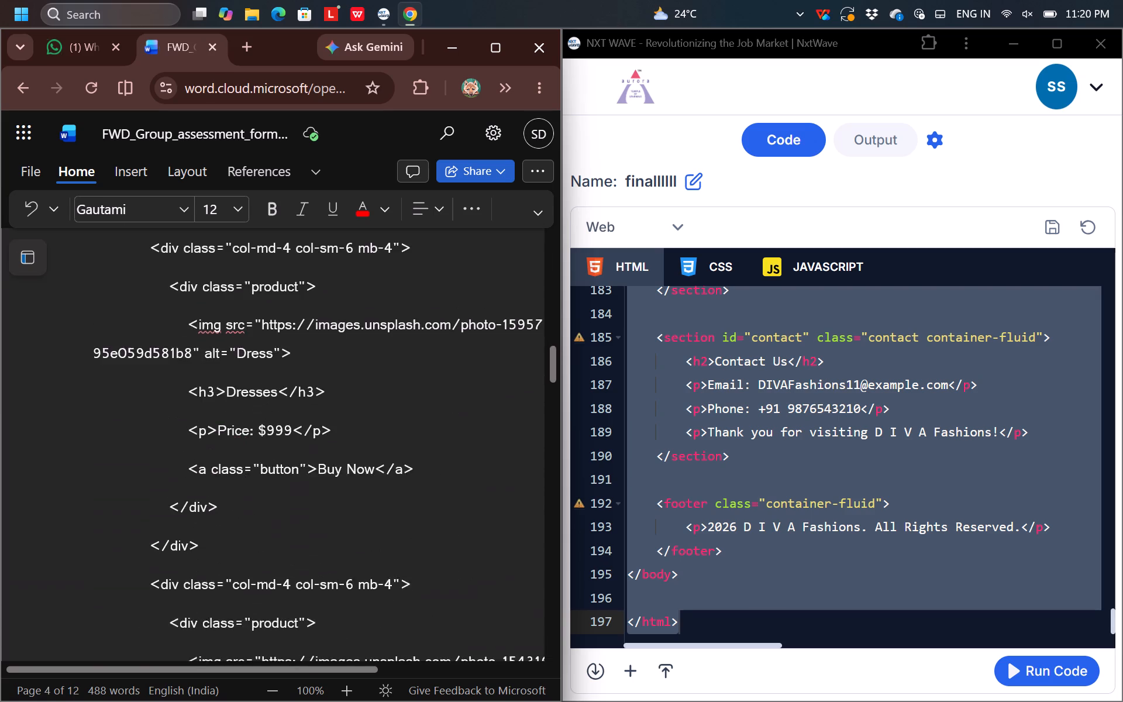
{"action": "scroll", "coordinate": [305, 458], "scroll_direction": "down", "scroll_amount": 7}
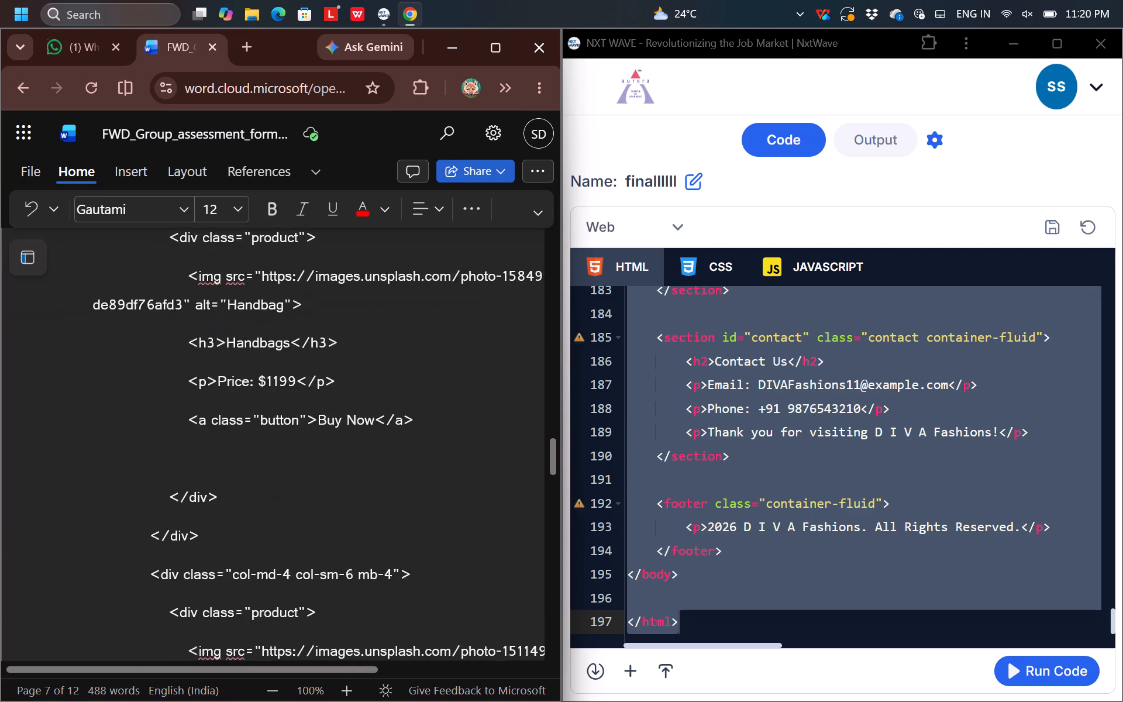
{"action": "scroll", "coordinate": [305, 458], "scroll_direction": "down", "scroll_amount": 5}
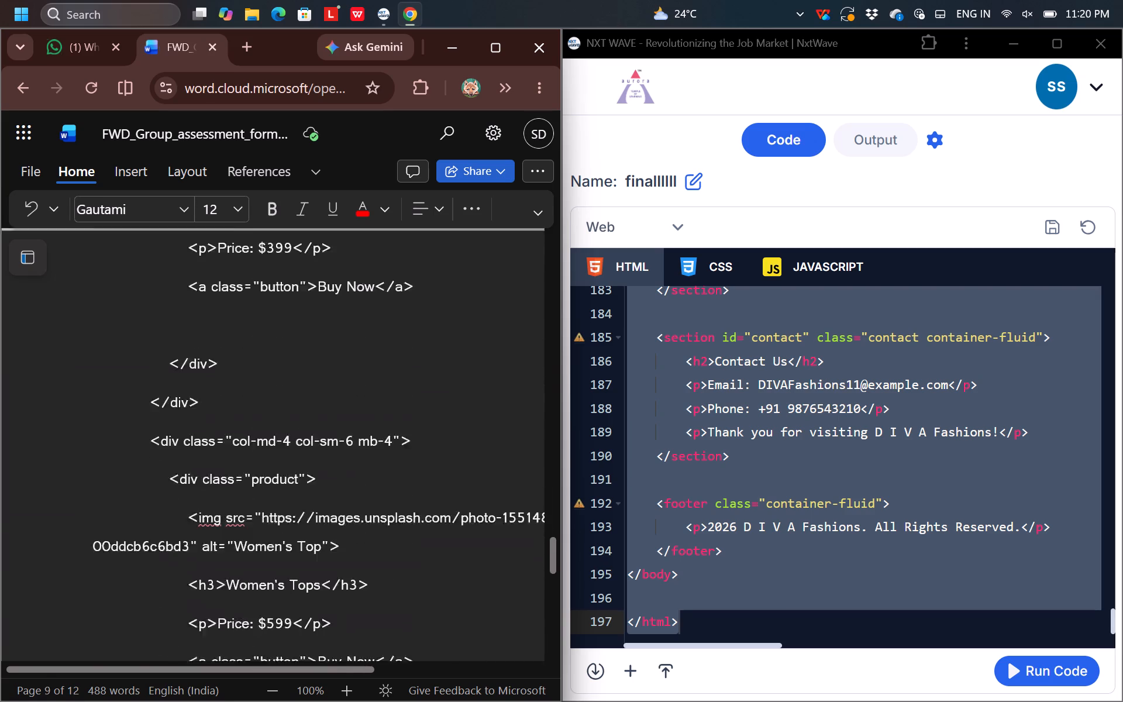
{"action": "scroll", "coordinate": [305, 458], "scroll_direction": "down", "scroll_amount": 8}
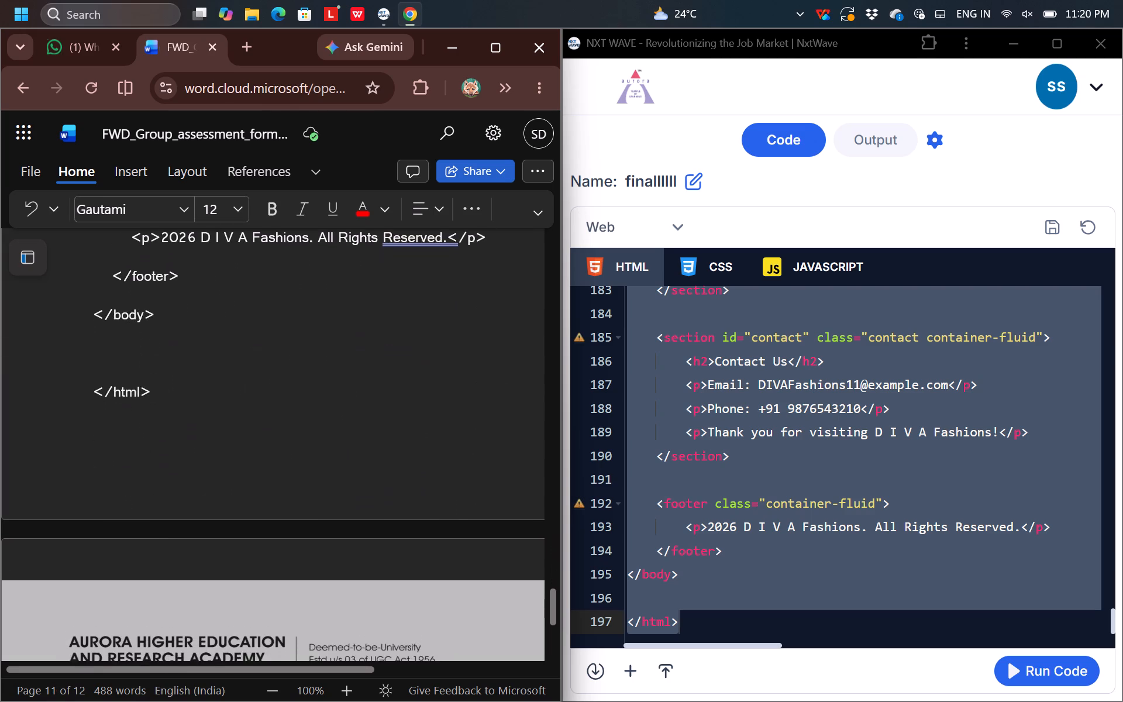
{"action": "scroll", "coordinate": [295, 459], "scroll_direction": "down", "scroll_amount": 4}
{"action": "scroll", "coordinate": [295, 459], "scroll_direction": "right", "scroll_amount": 1}
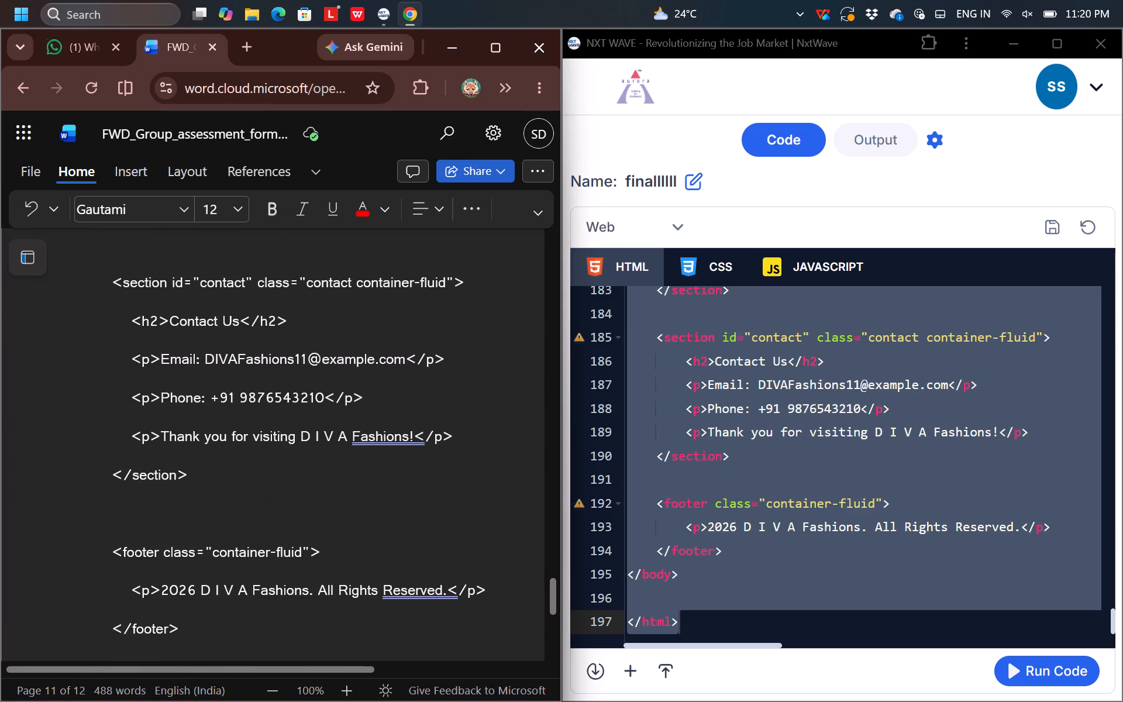
{"action": "scroll", "coordinate": [295, 459], "scroll_direction": "right", "scroll_amount": 2}
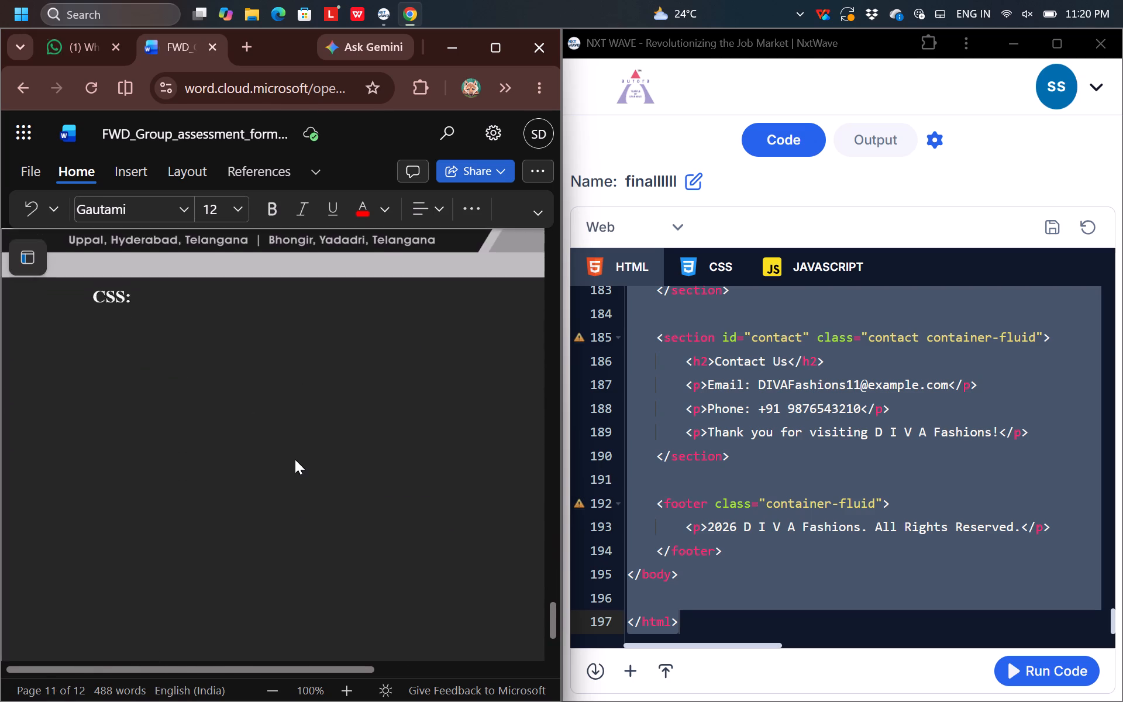
Start a new empty line below the "CSS:" subheading on the last page.
{"action": "scroll", "coordinate": [295, 459], "scroll_direction": "down", "scroll_amount": 1}
{"action": "scroll", "coordinate": [170, 274], "scroll_direction": "up", "scroll_amount": 1}
{"action": "left_click", "coordinate": [164, 274]}
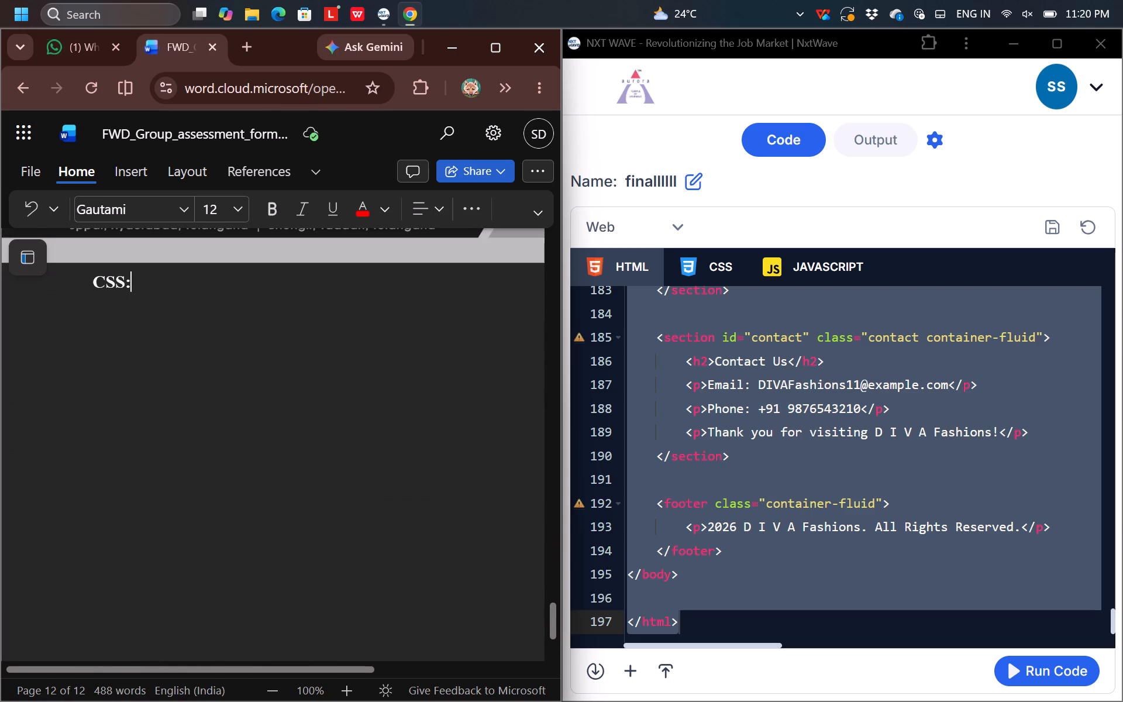
{"action": "key", "text": "Return"}
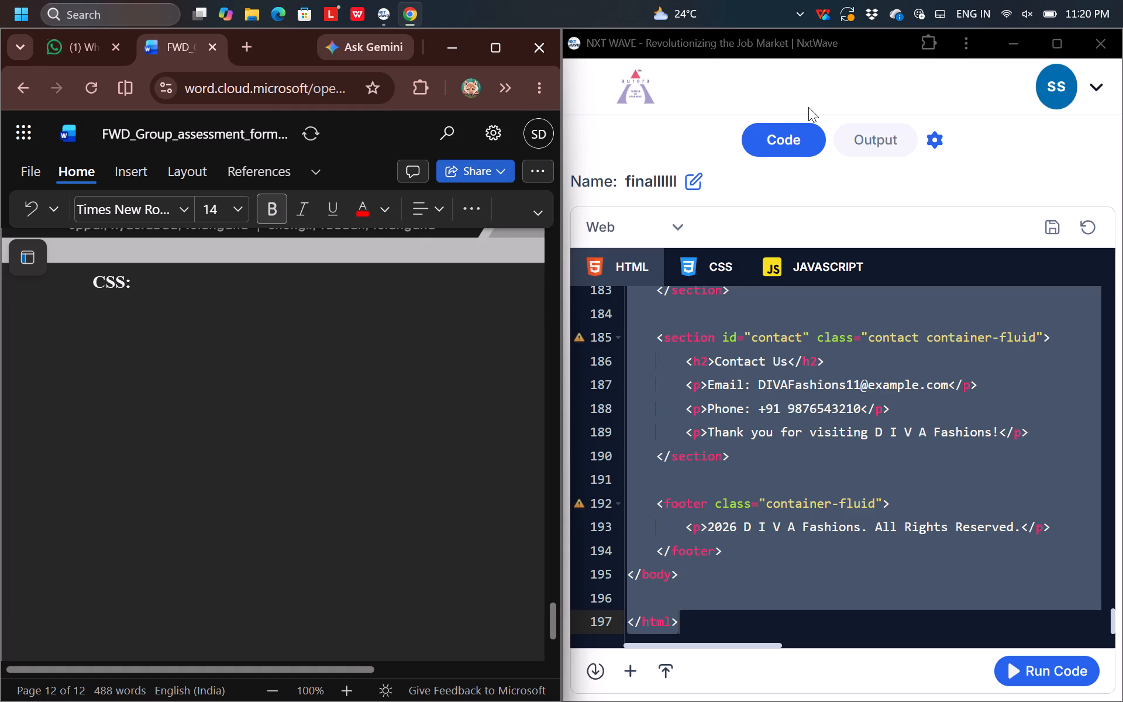
{"action": "left_click", "coordinate": [702, 254]}
{"action": "scroll", "coordinate": [730, 445], "scroll_direction": "up", "scroll_amount": 10}
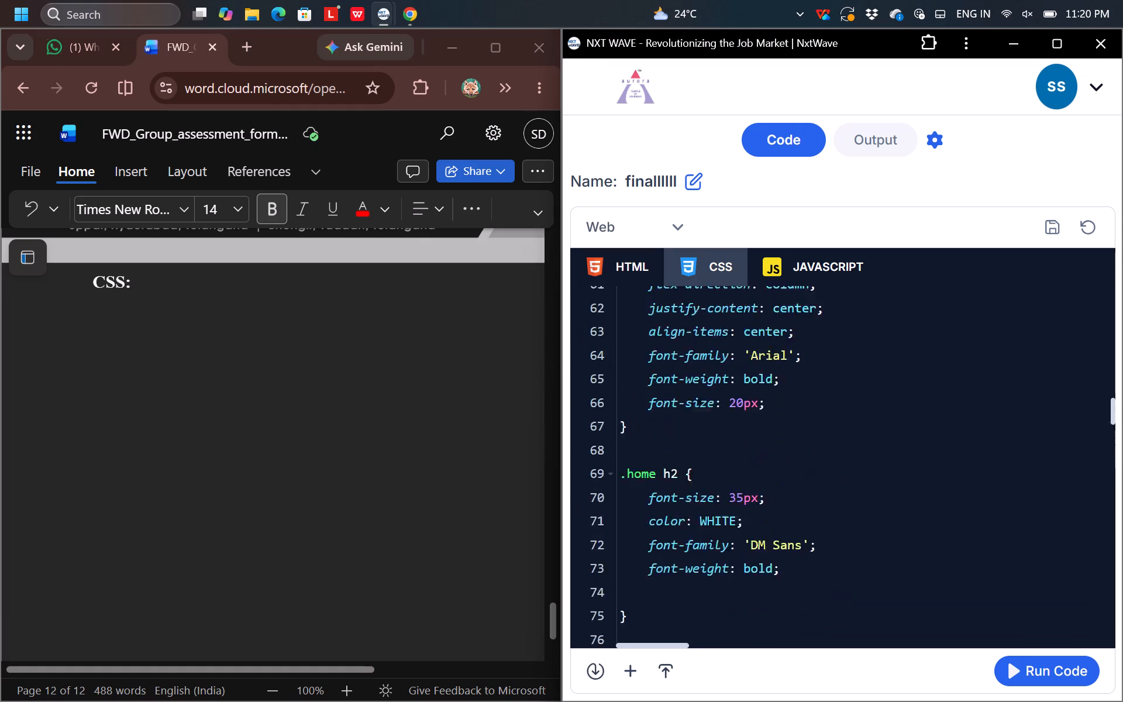
{"action": "scroll", "coordinate": [730, 445], "scroll_direction": "up", "scroll_amount": 10}
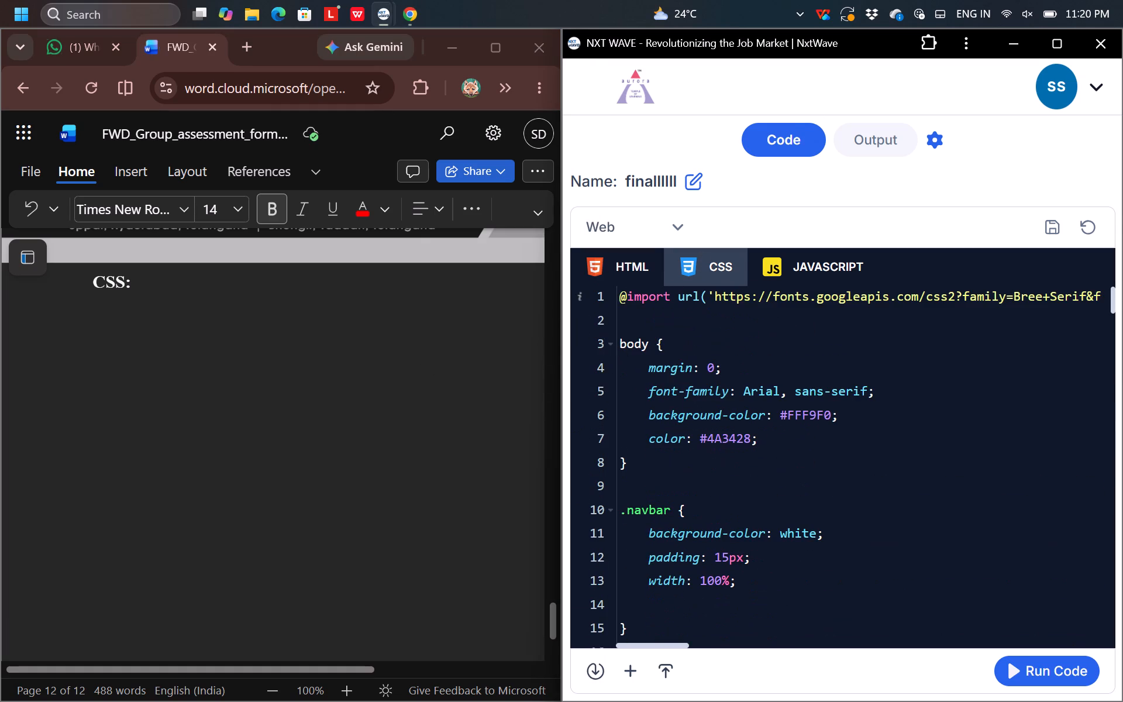
{"action": "left_click_drag", "start_coordinate": [618, 345], "coordinate": [653, 341]}
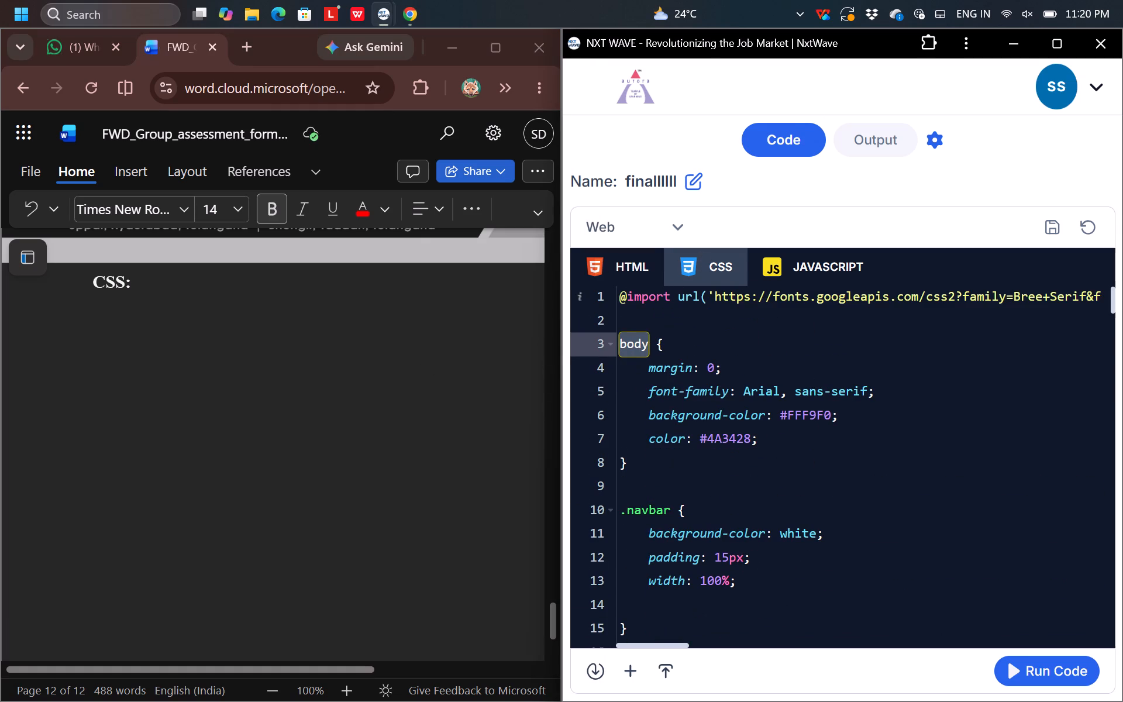
{"action": "left_click_drag", "start_coordinate": [653, 341], "coordinate": [618, 338]}
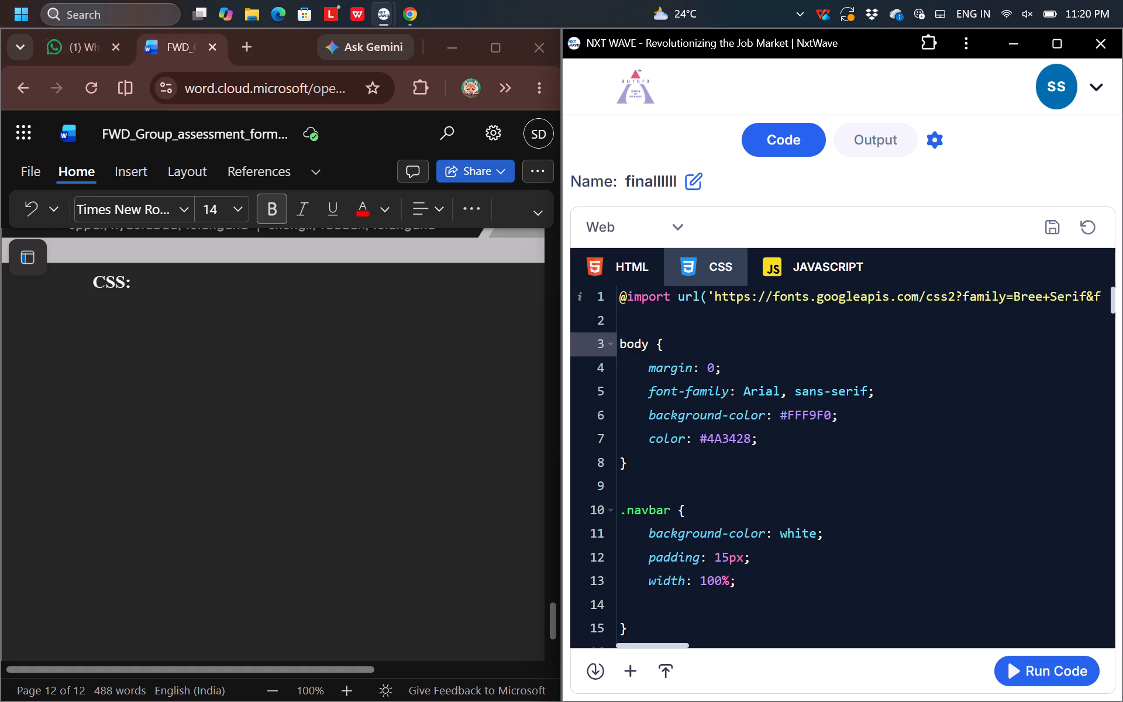
{"action": "left_click", "coordinate": [639, 320]}
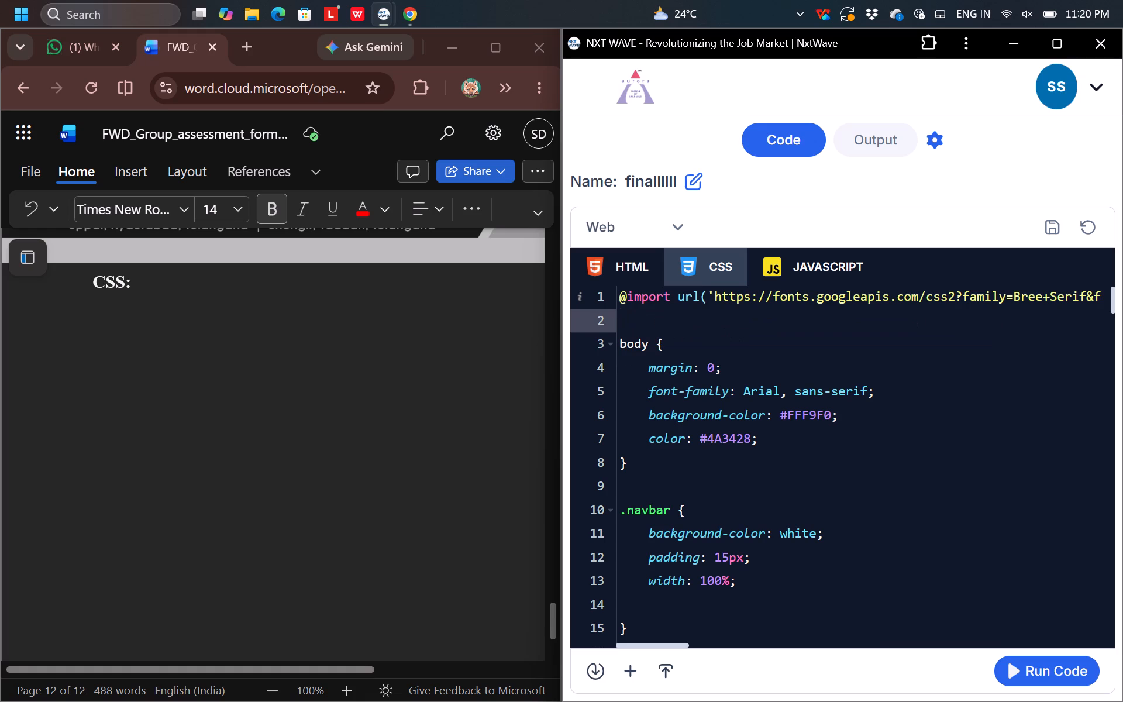
{"action": "left_click", "coordinate": [619, 298]}
{"action": "left_click_drag", "start_coordinate": [619, 298], "coordinate": [710, 649]}
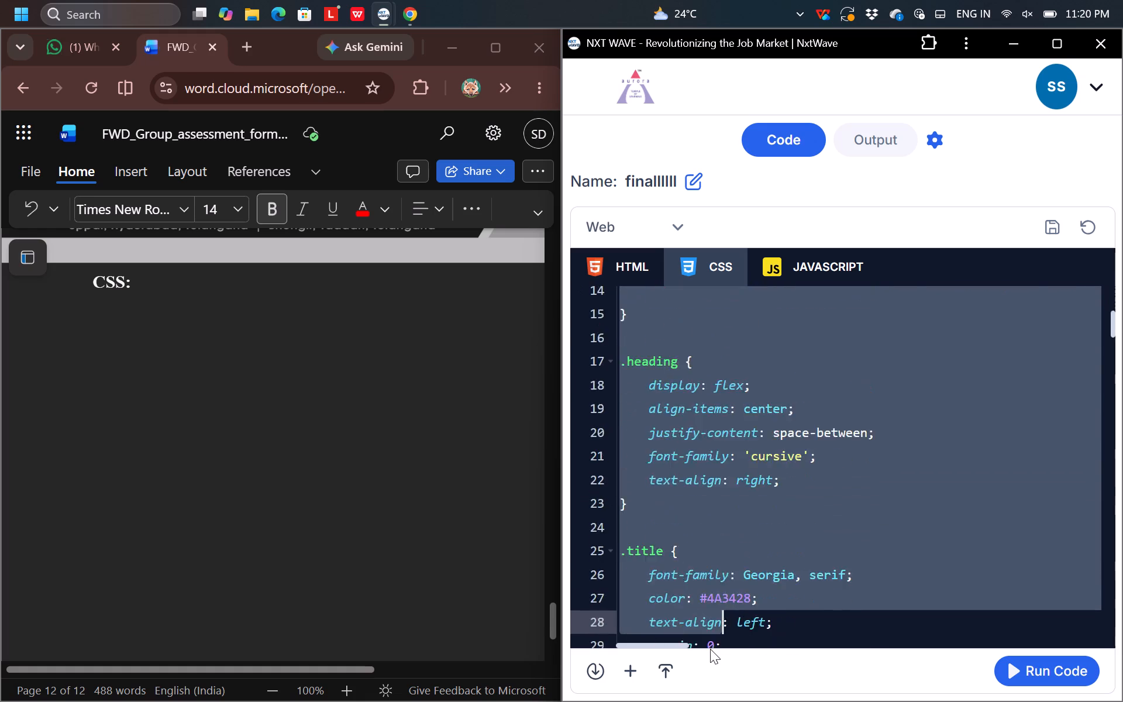
{"action": "left_click_drag", "start_coordinate": [710, 649], "coordinate": [709, 649]}
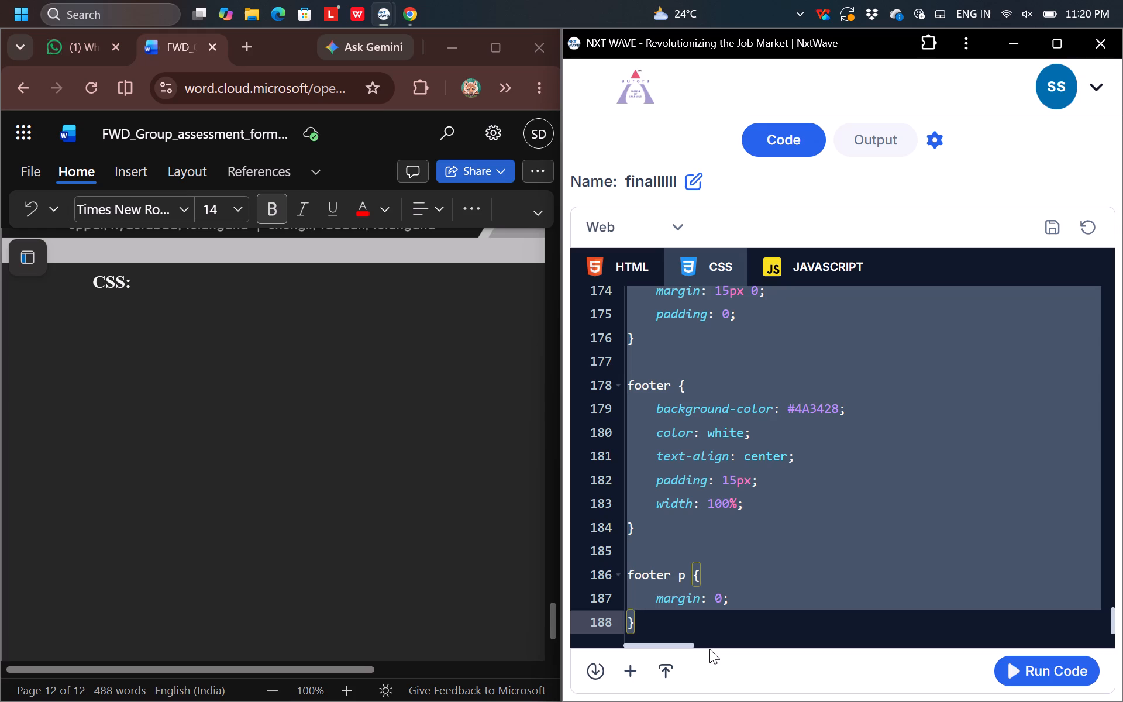
{"action": "key", "text": "ctrl+c"}
Paste the copied CSS code on the empty line below the "CSS:" subheading in the Word document.
{"action": "left_click", "coordinate": [113, 332]}
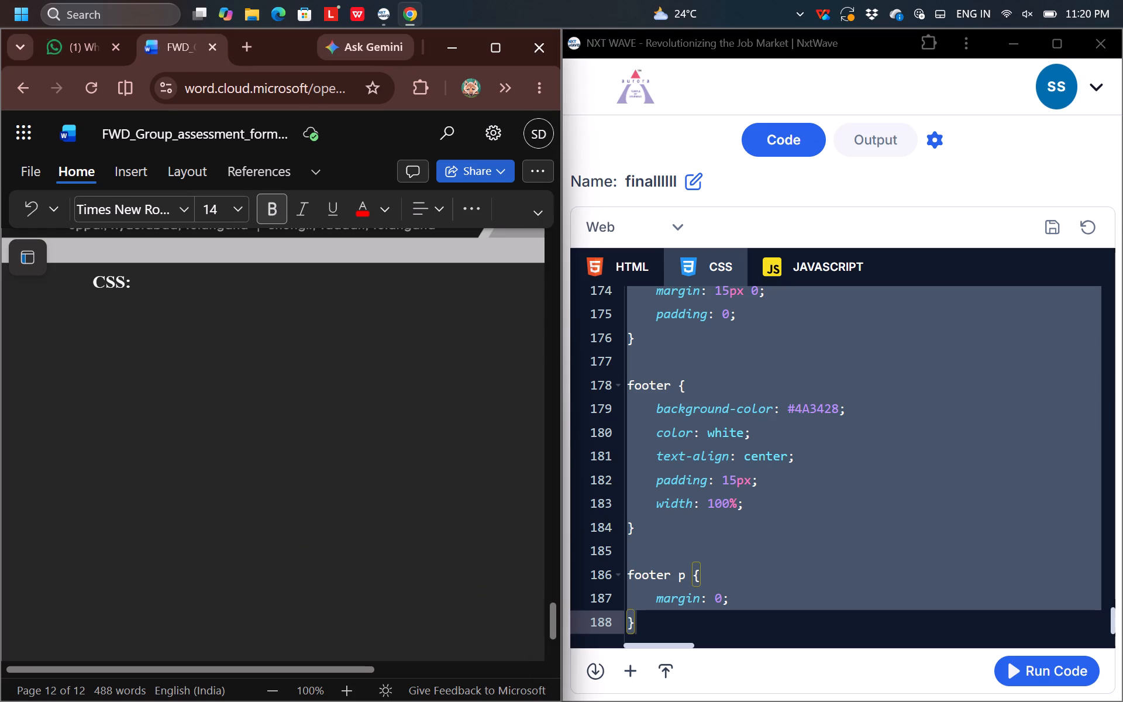
{"action": "left_click", "coordinate": [106, 312]}
{"action": "key", "text": "ctrl+v"}
Look over the pasted CSS code from the footer rules back through the .home and .navbar rules.
{"action": "scroll", "coordinate": [204, 512], "scroll_direction": "up", "scroll_amount": 4}
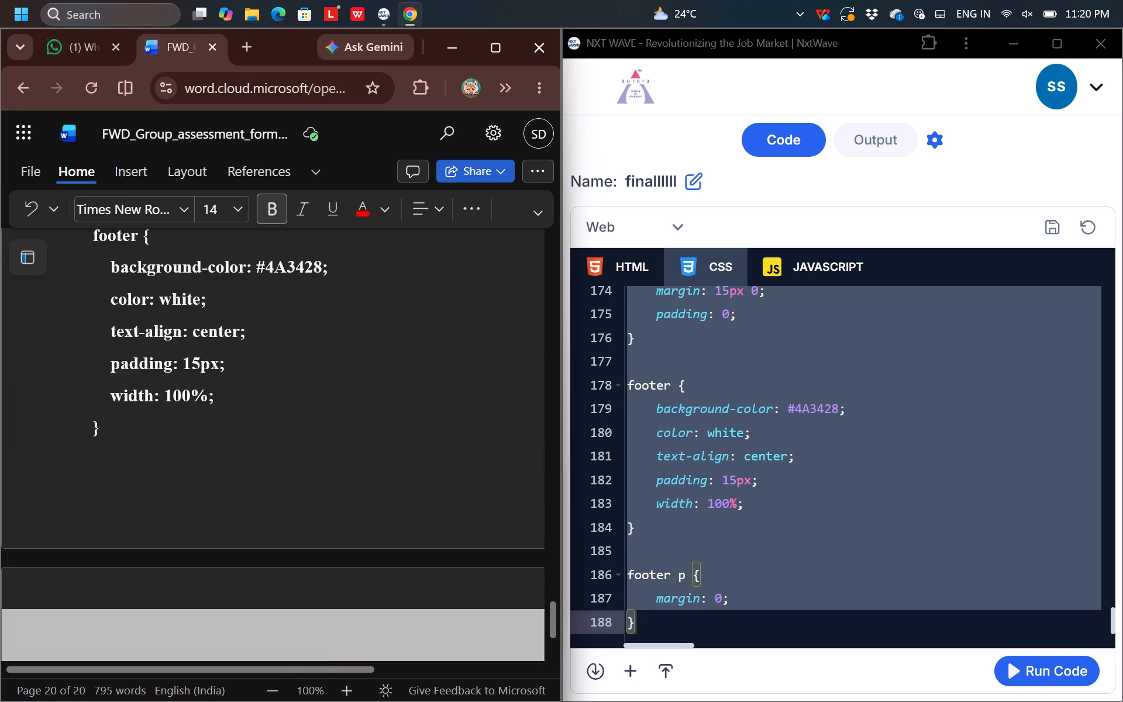
{"action": "scroll", "coordinate": [204, 512], "scroll_direction": "up", "scroll_amount": 9}
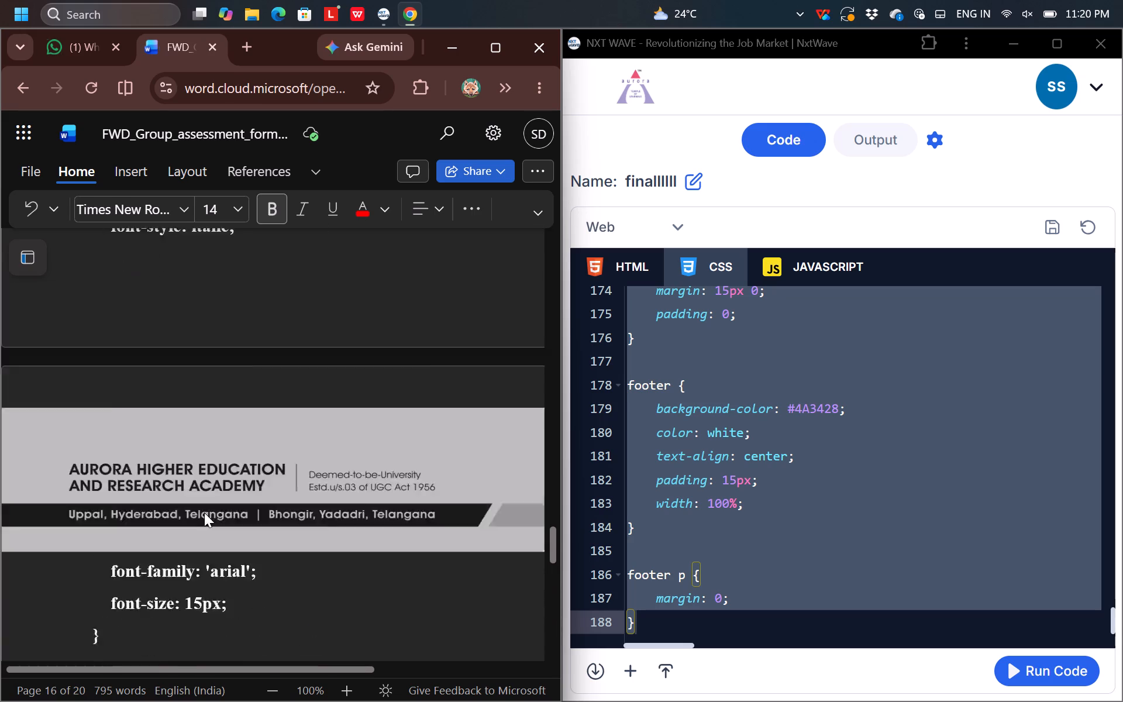
{"action": "scroll", "coordinate": [204, 512], "scroll_direction": "up", "scroll_amount": 4}
{"action": "scroll", "coordinate": [204, 512], "scroll_direction": "down", "scroll_amount": 1}
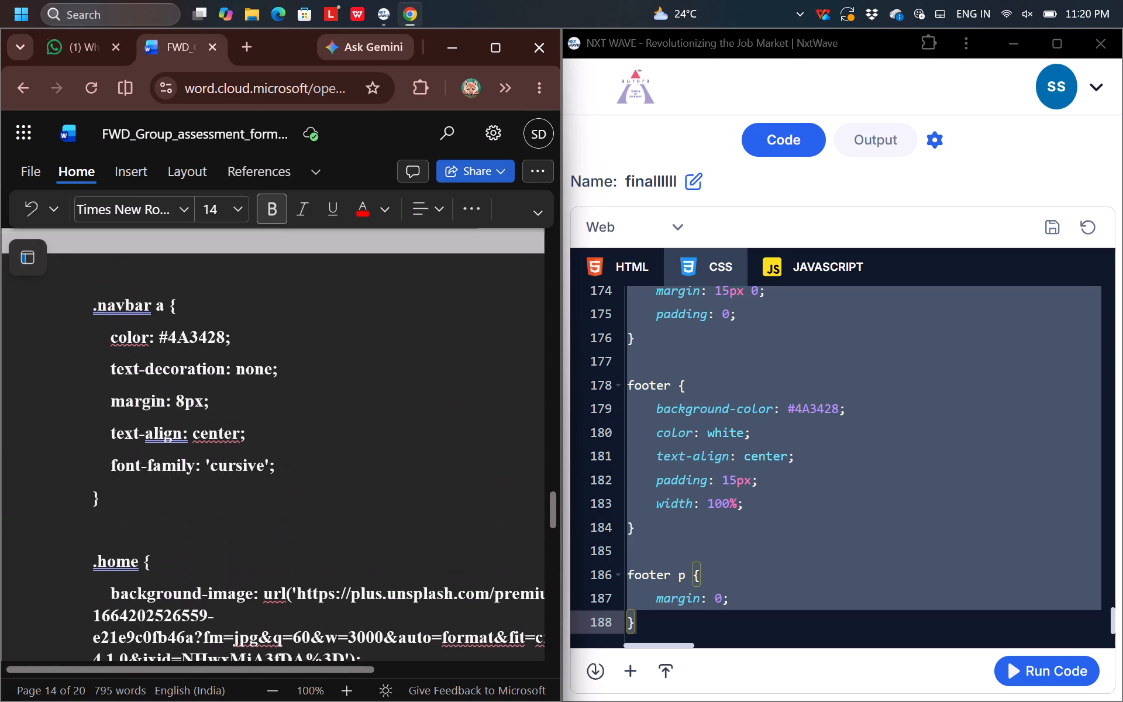
{"action": "scroll", "coordinate": [204, 512], "scroll_direction": "down", "scroll_amount": 3}
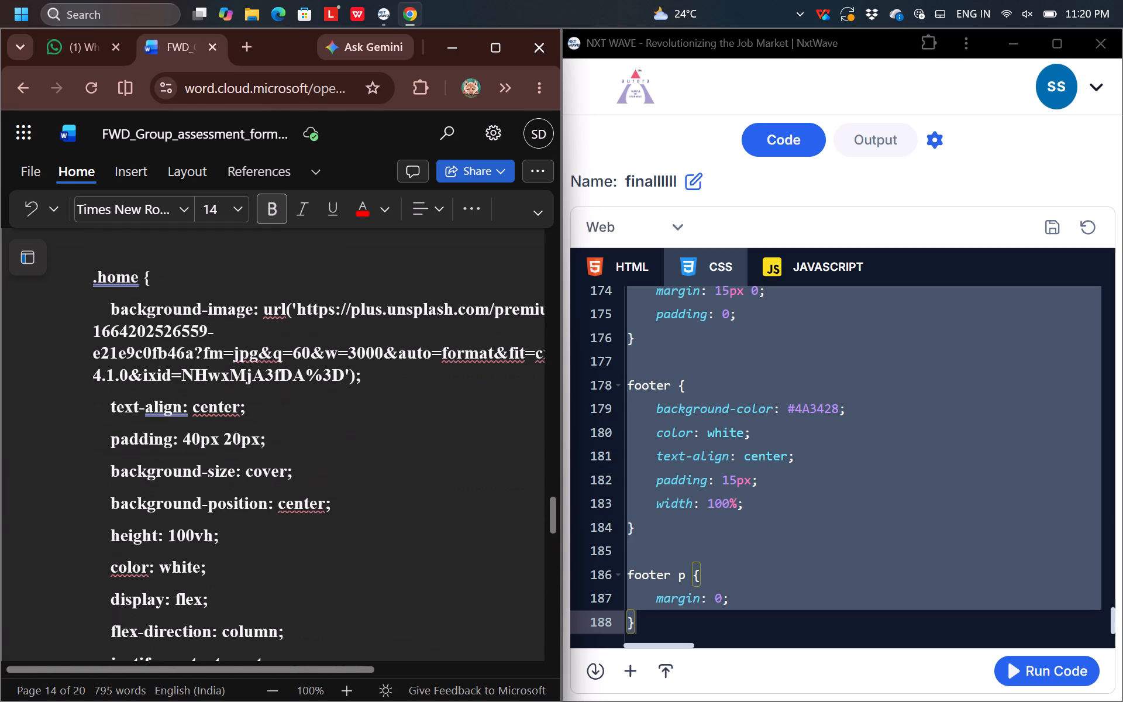
{"action": "scroll", "coordinate": [204, 512], "scroll_direction": "up", "scroll_amount": 1}
{"action": "scroll", "coordinate": [210, 560], "scroll_direction": "up", "scroll_amount": 3}
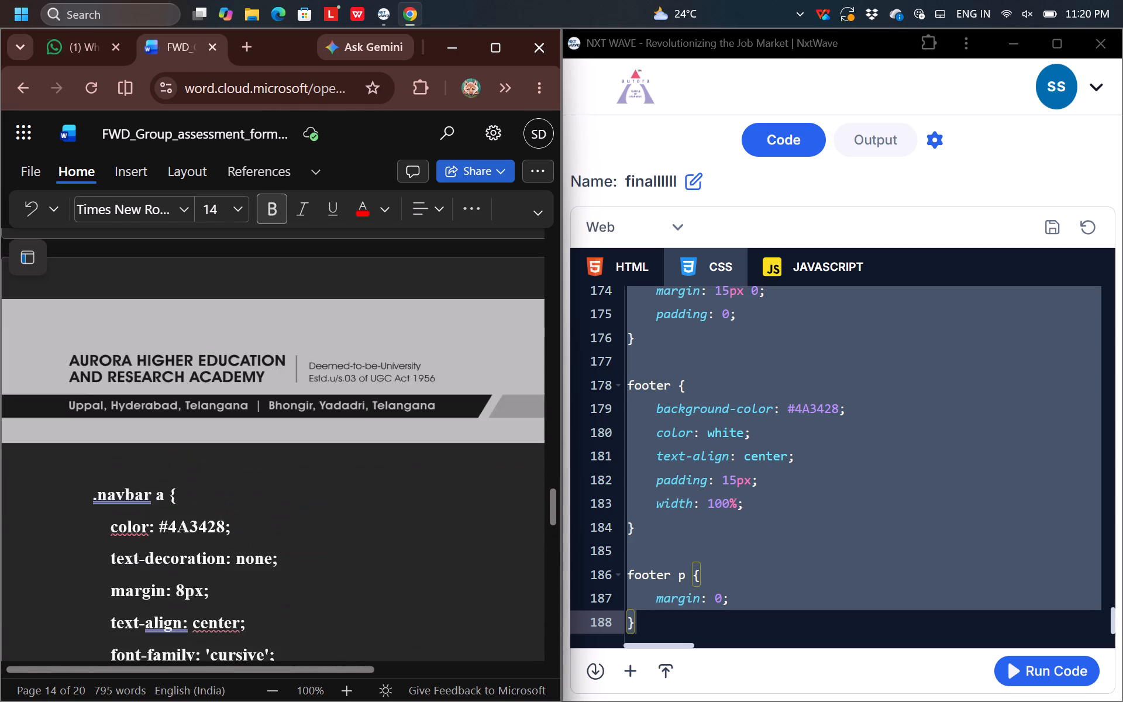
Select all the pasted CSS code below the "CSS:" subheading, set its font size to 12 and remove the bold.
{"action": "scroll", "coordinate": [210, 560], "scroll_direction": "up", "scroll_amount": 2}
{"action": "scroll", "coordinate": [340, 501], "scroll_direction": "up", "scroll_amount": 4}
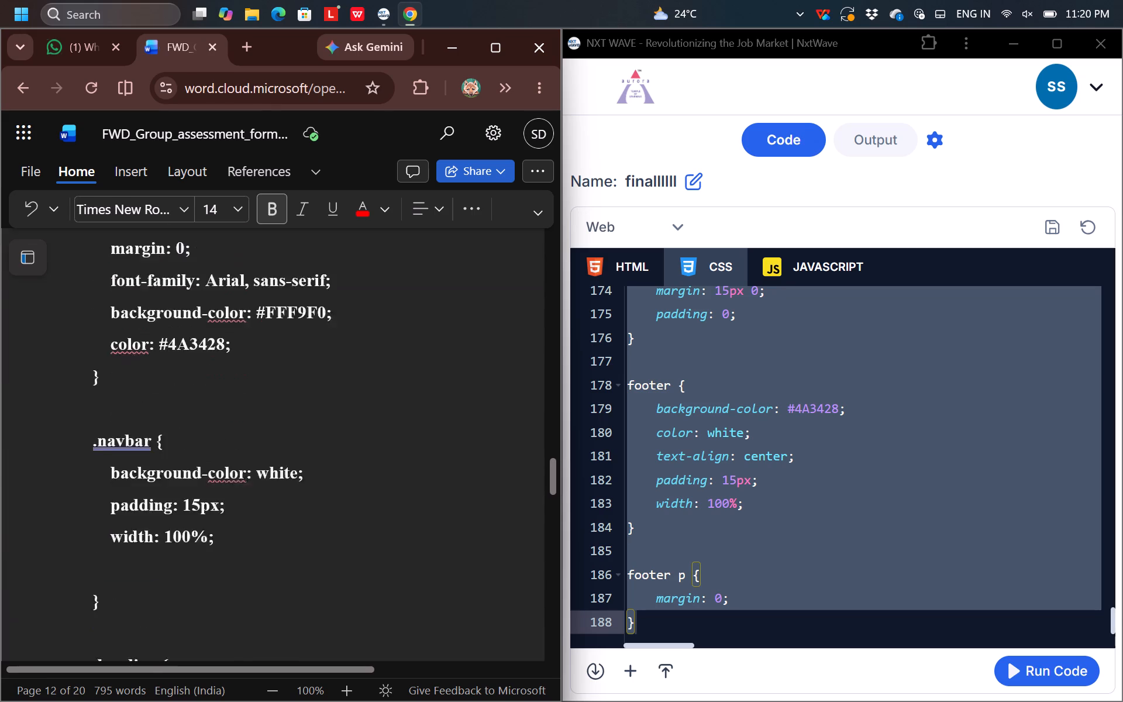
{"action": "scroll", "coordinate": [340, 501], "scroll_direction": "up", "scroll_amount": 2}
{"action": "scroll", "coordinate": [340, 501], "scroll_direction": "down", "scroll_amount": 1}
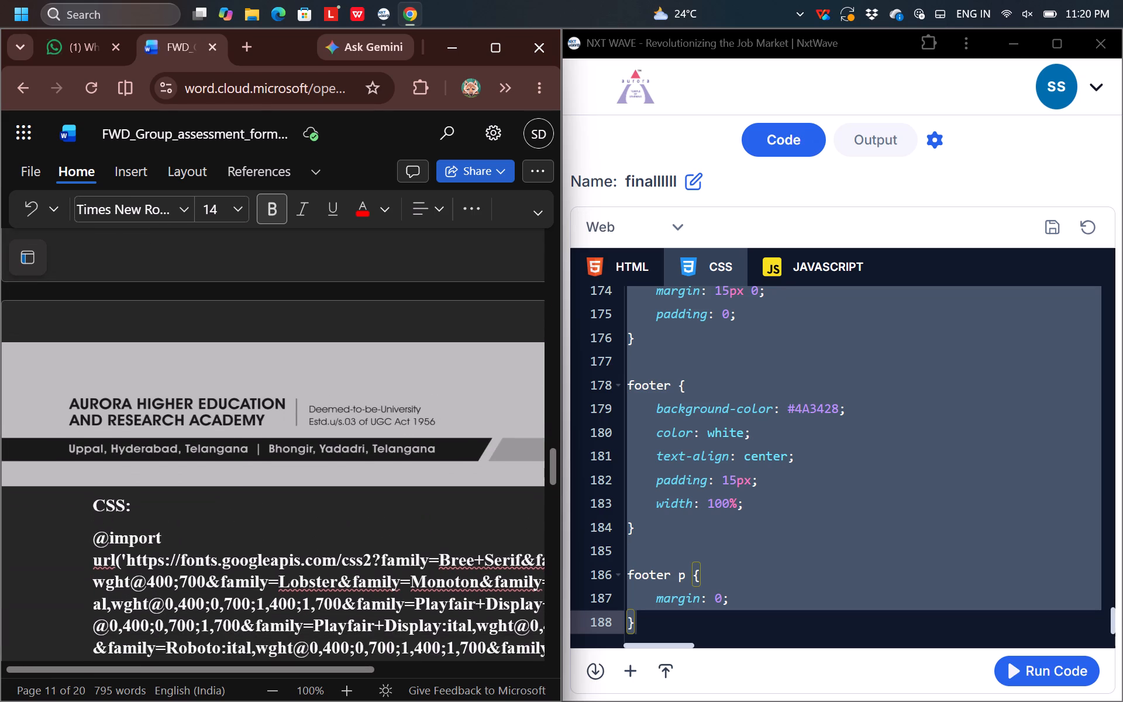
{"action": "left_click_drag", "start_coordinate": [89, 540], "coordinate": [315, 688]}
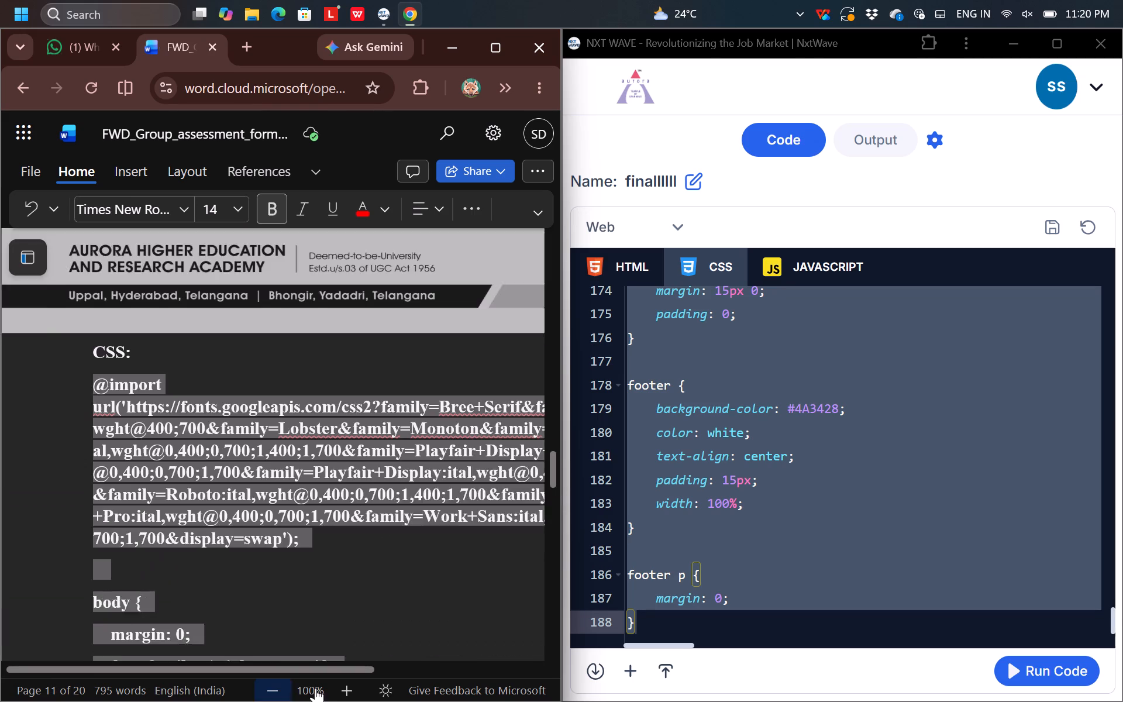
{"action": "left_click_drag", "start_coordinate": [315, 688], "coordinate": [338, 682]}
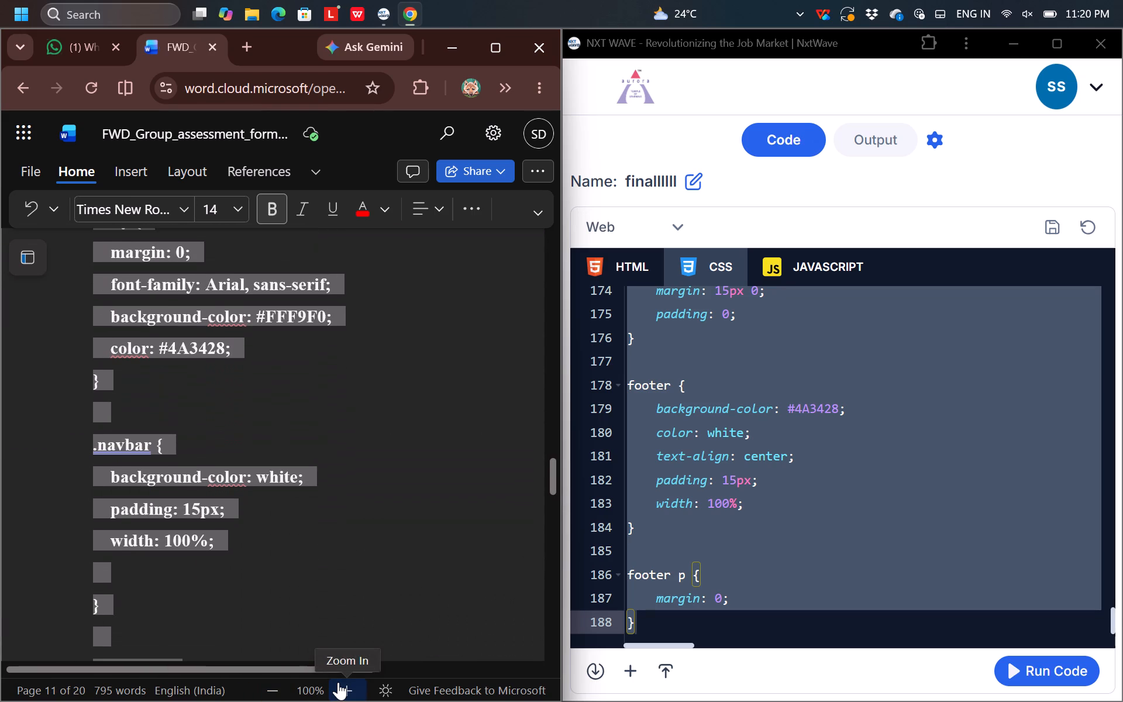
{"action": "left_click_drag", "start_coordinate": [338, 682], "coordinate": [227, 689]}
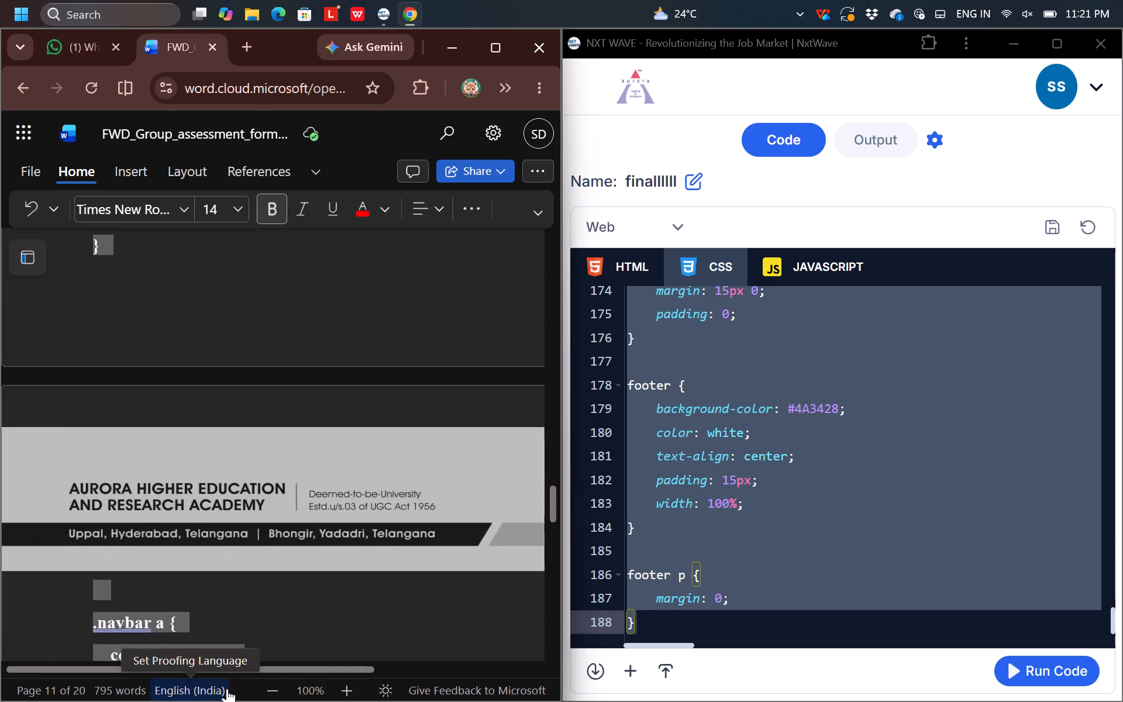
{"action": "left_click_drag", "start_coordinate": [227, 689], "coordinate": [308, 665]}
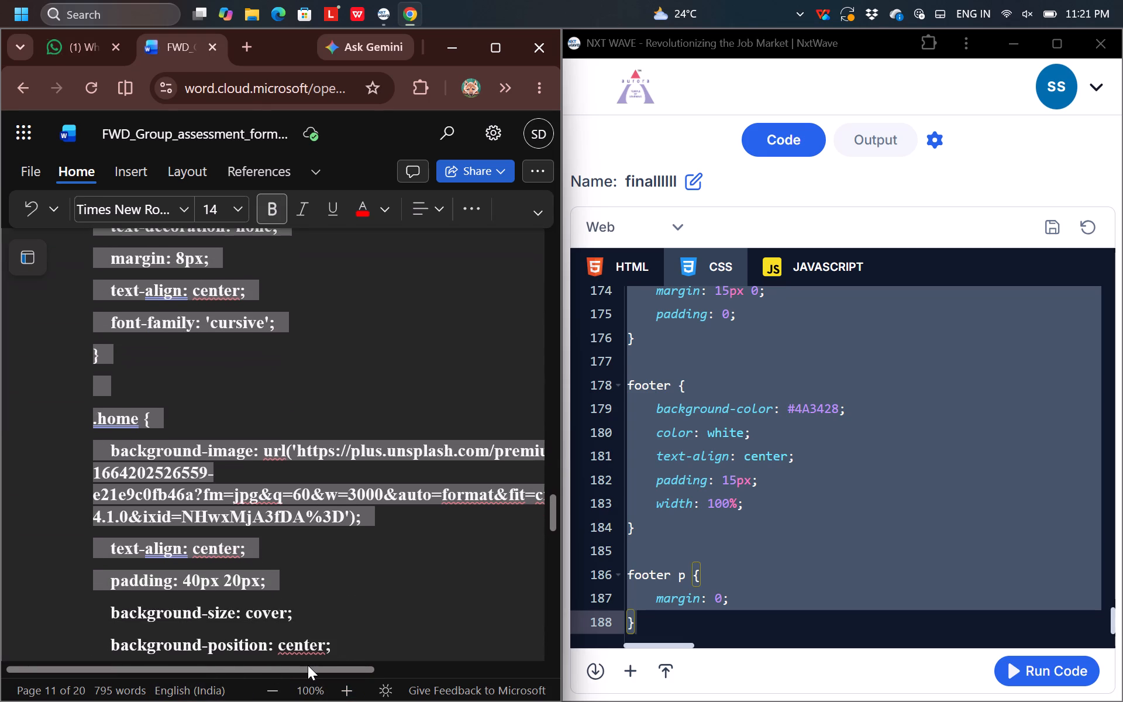
{"action": "left_click_drag", "start_coordinate": [308, 665], "coordinate": [274, 701]}
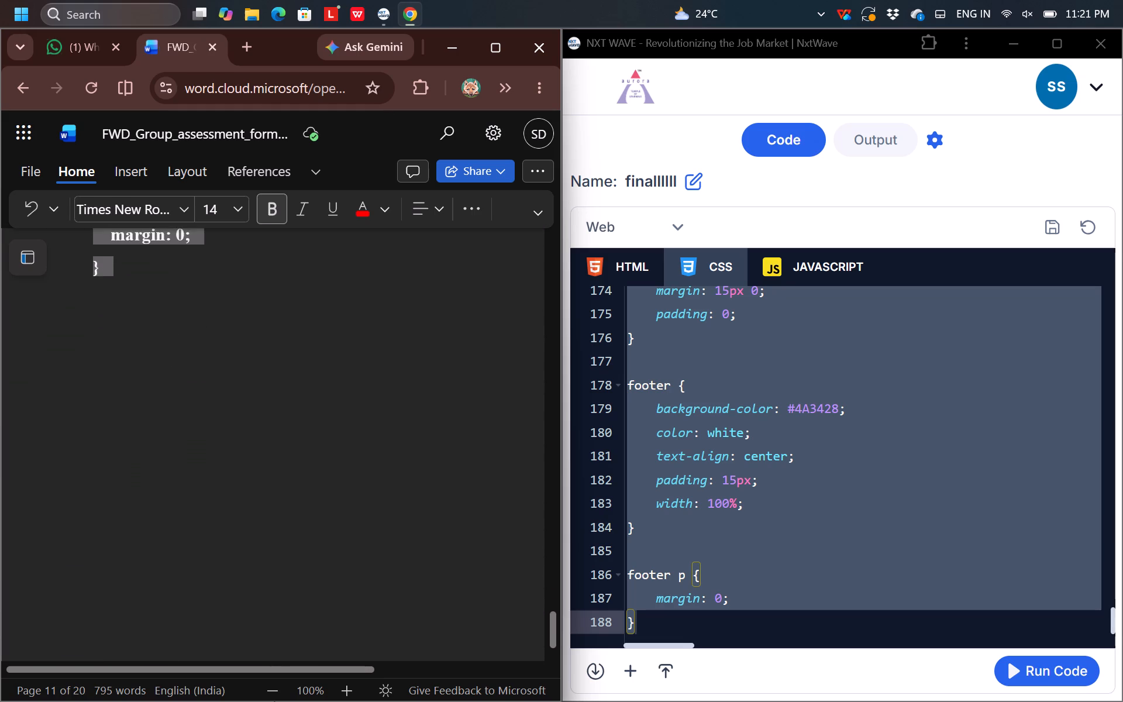
{"action": "left_click_drag", "start_coordinate": [274, 701], "coordinate": [143, 274]}
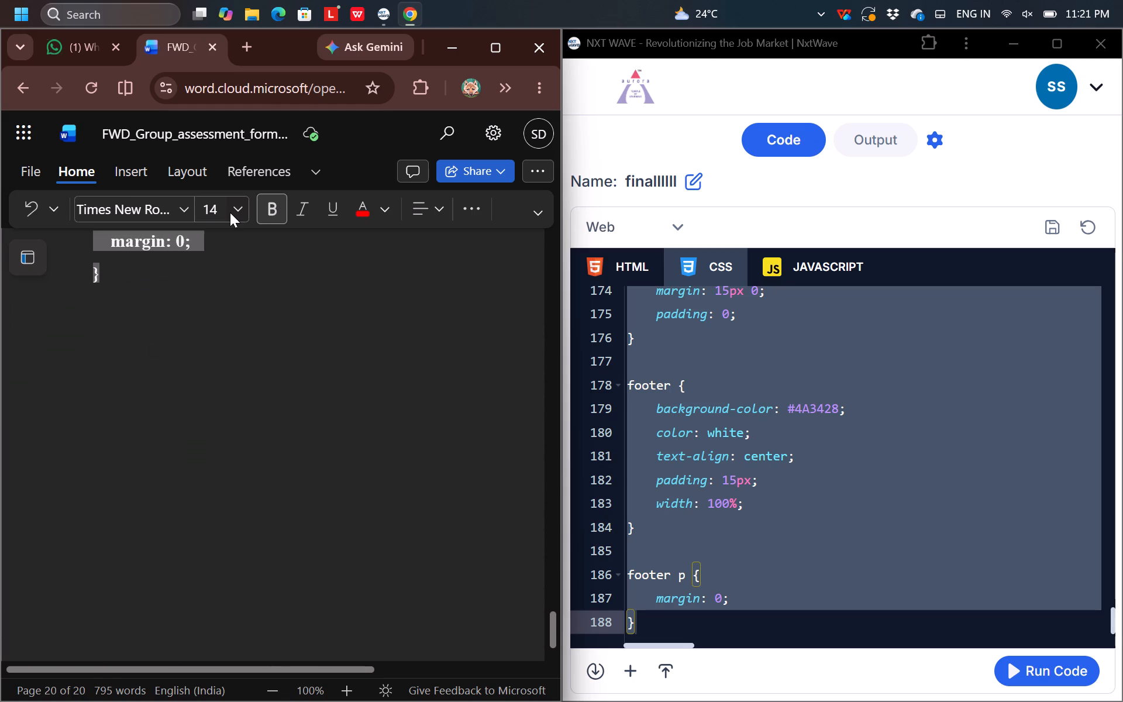
{"action": "left_click", "coordinate": [230, 212]}
{"action": "left_click", "coordinate": [218, 355]}
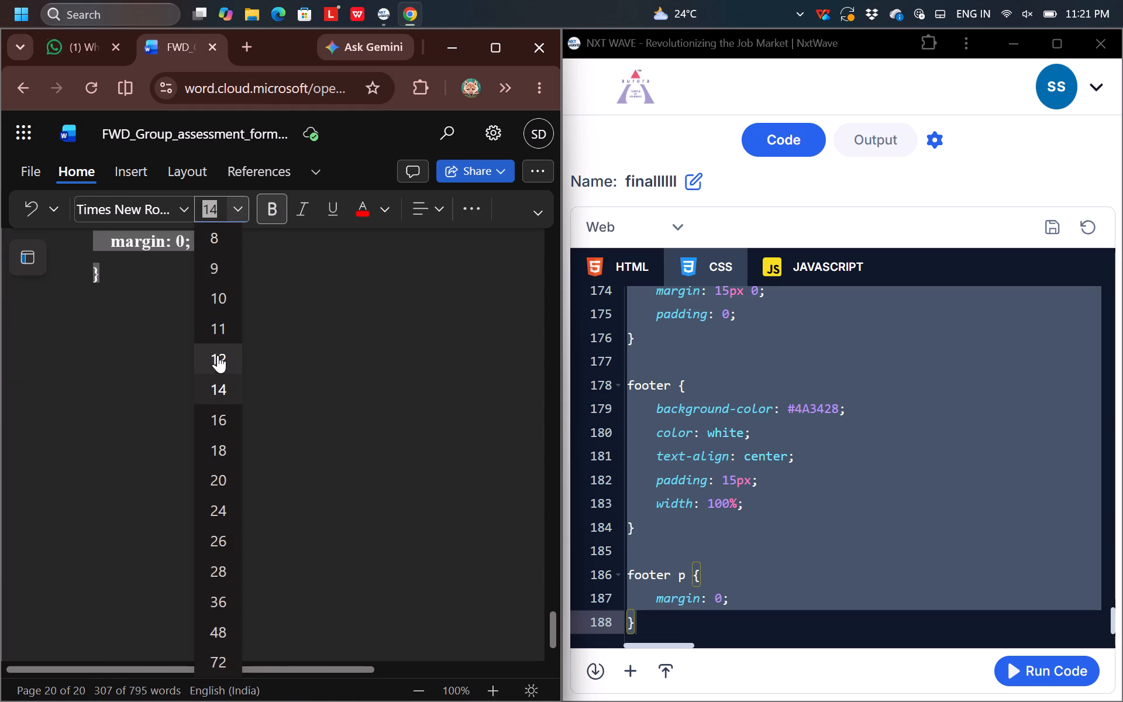
{"action": "left_click", "coordinate": [271, 214]}
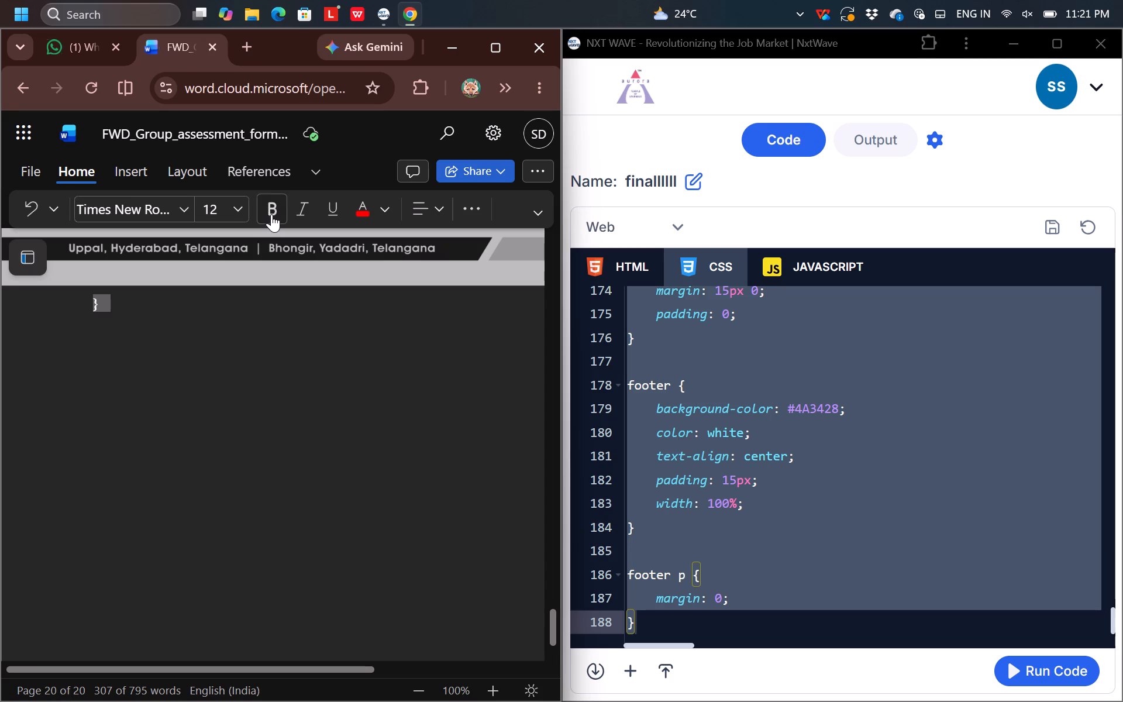
Set the font of the selected CSS code to Gautami and deselect the text.
{"action": "left_click", "coordinate": [177, 212]}
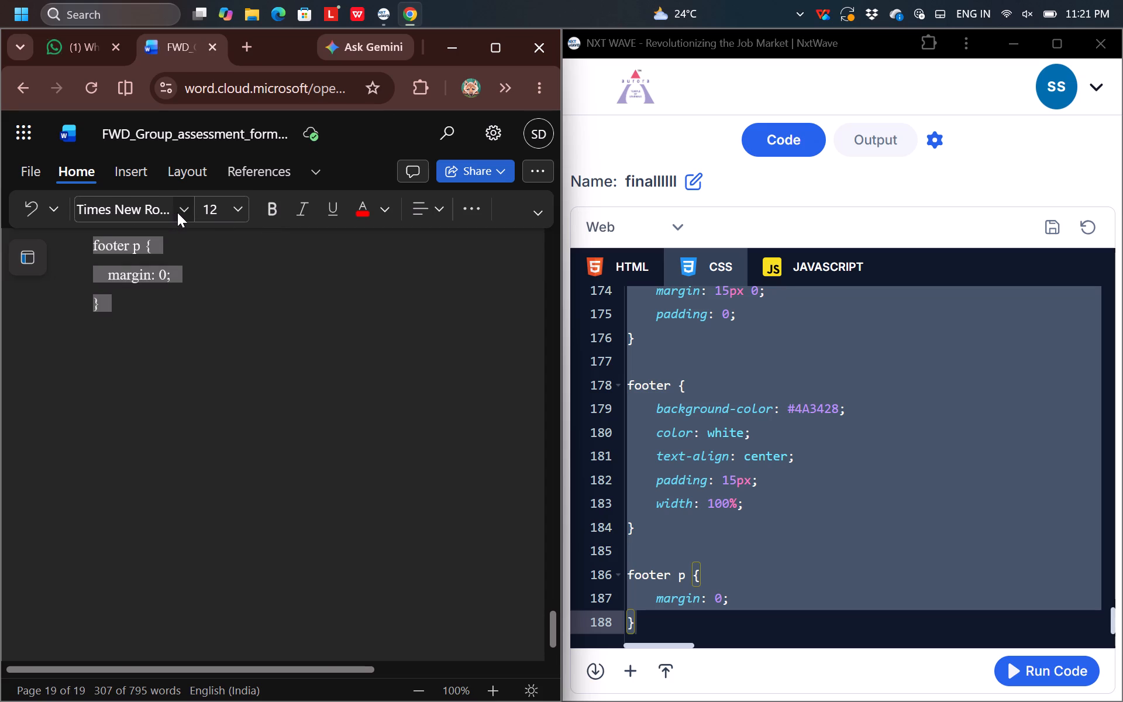
{"action": "left_click", "coordinate": [192, 330]}
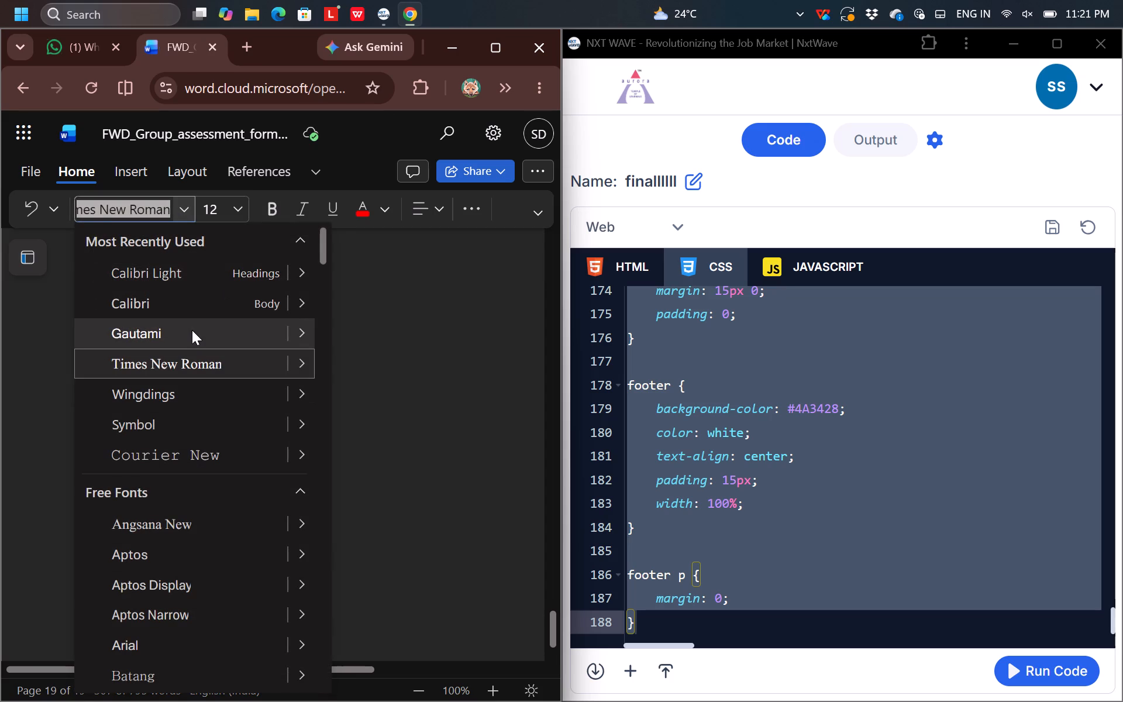
{"action": "left_click", "coordinate": [336, 430]}
Start a new empty line after the closing brace of the CSS code on the document's last page.
{"action": "scroll", "coordinate": [336, 430], "scroll_direction": "down", "scroll_amount": 4}
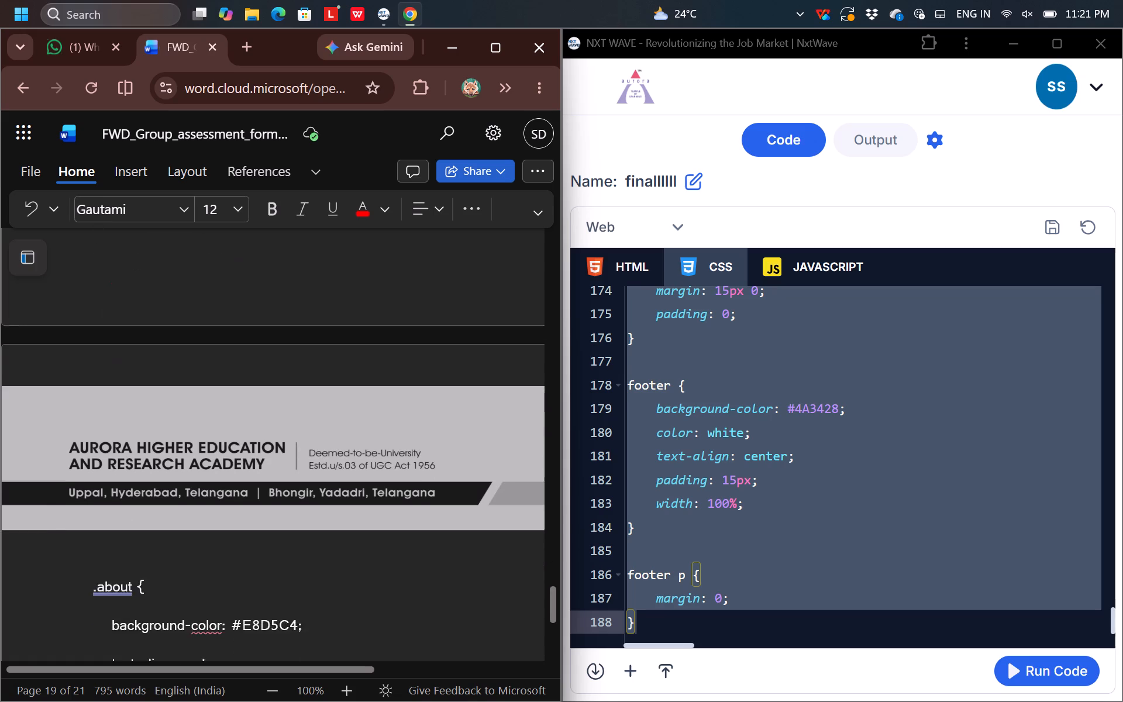
{"action": "scroll", "coordinate": [336, 430], "scroll_direction": "down", "scroll_amount": 5}
{"action": "scroll", "coordinate": [336, 430], "scroll_direction": "up", "scroll_amount": 13}
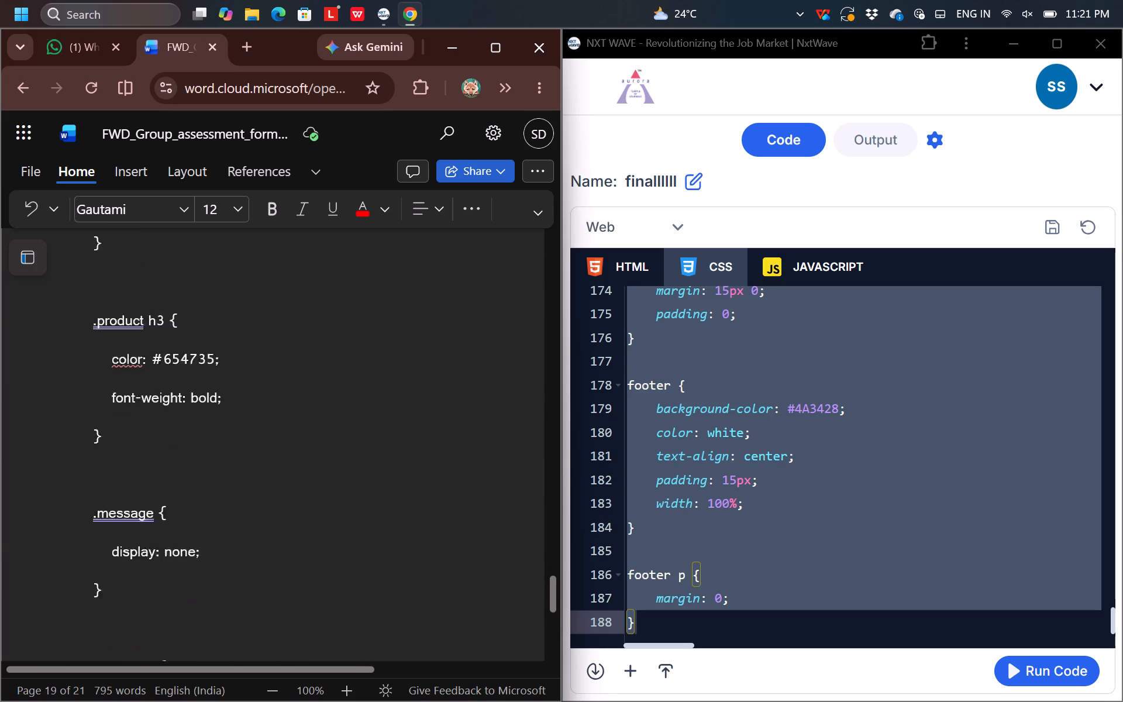
{"action": "scroll", "coordinate": [336, 430], "scroll_direction": "up", "scroll_amount": 6}
{"action": "scroll", "coordinate": [336, 430], "scroll_direction": "down", "scroll_amount": 19}
{"action": "scroll", "coordinate": [336, 430], "scroll_direction": "down", "scroll_amount": 8}
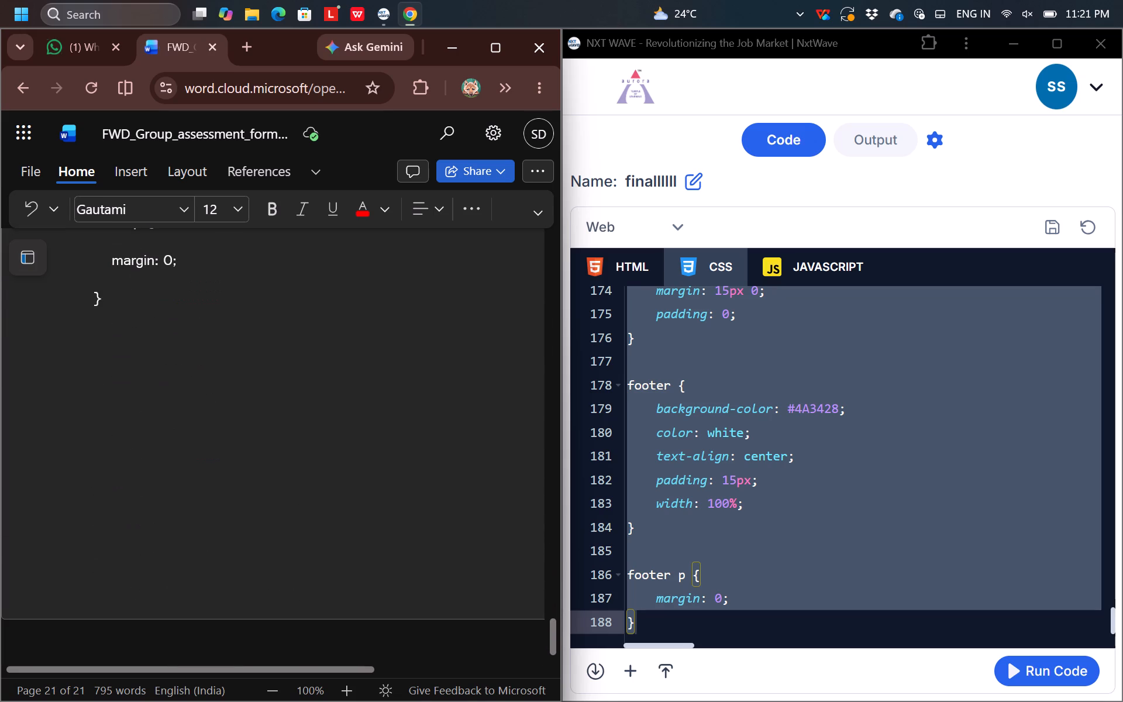
{"action": "left_click", "coordinate": [260, 318]}
{"action": "key", "text": "Return"}
Switch to the HTML code in the NxtWave editor, deselect it and look it over back to the opening lines.
{"action": "scroll", "coordinate": [260, 318], "scroll_direction": "up", "scroll_amount": 10}
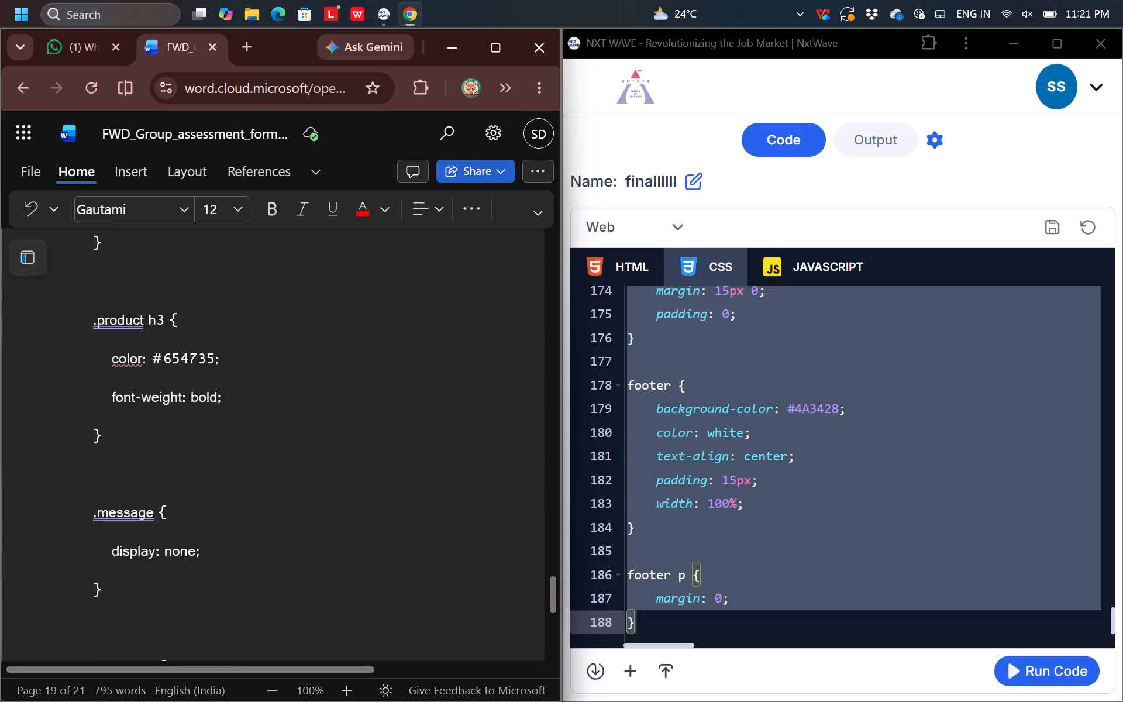
{"action": "left_click", "coordinate": [635, 260]}
{"action": "scroll", "coordinate": [843, 438], "scroll_direction": "up", "scroll_amount": 11}
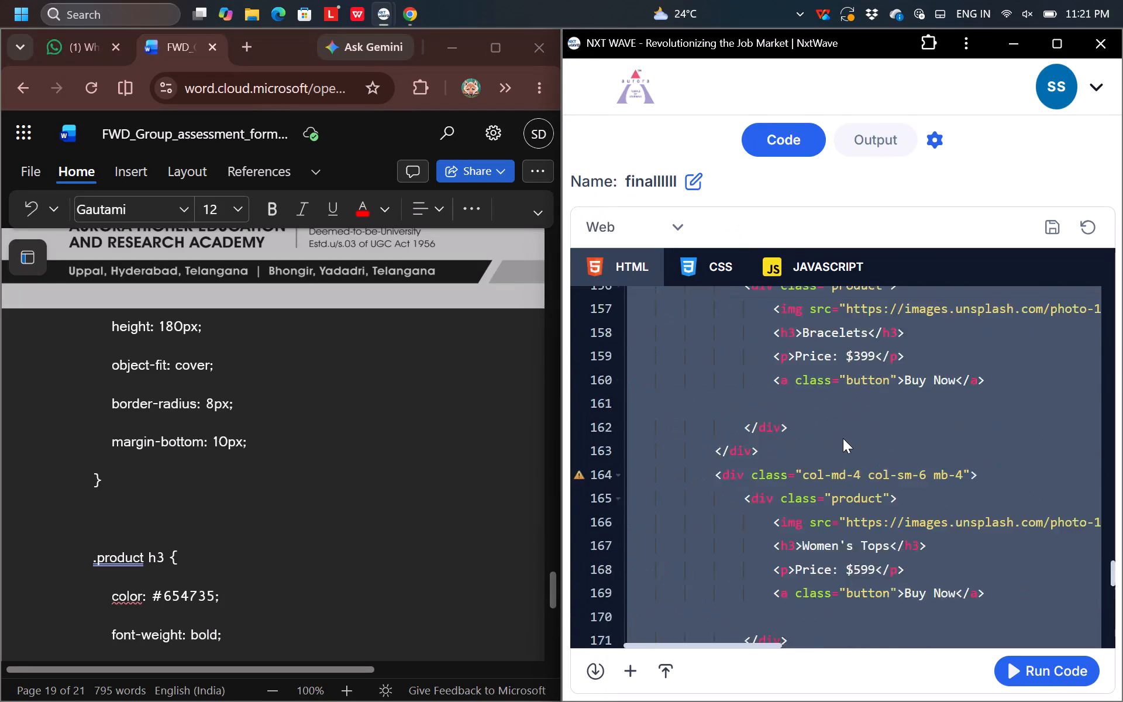
{"action": "left_click", "coordinate": [663, 405]}
{"action": "scroll", "coordinate": [764, 427], "scroll_direction": "up", "scroll_amount": 10}
{"action": "scroll", "coordinate": [764, 427], "scroll_direction": "up", "scroll_amount": 11}
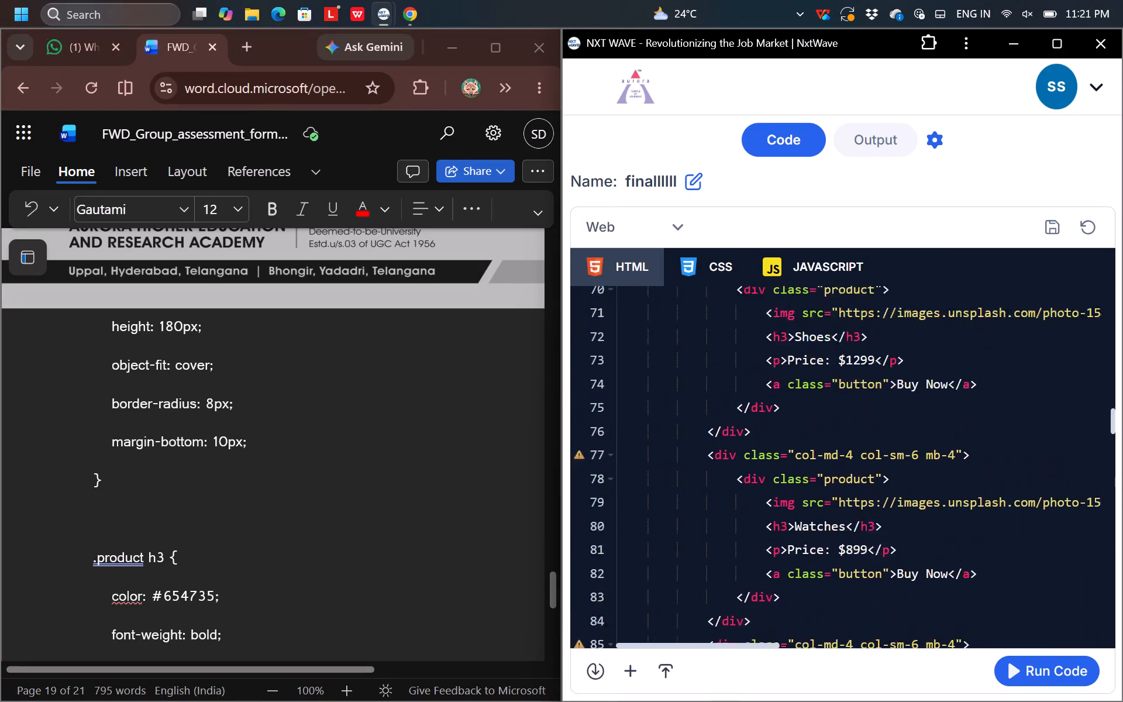
{"action": "scroll", "coordinate": [764, 427], "scroll_direction": "up", "scroll_amount": 9}
{"action": "scroll", "coordinate": [764, 427], "scroll_direction": "down", "scroll_amount": 1}
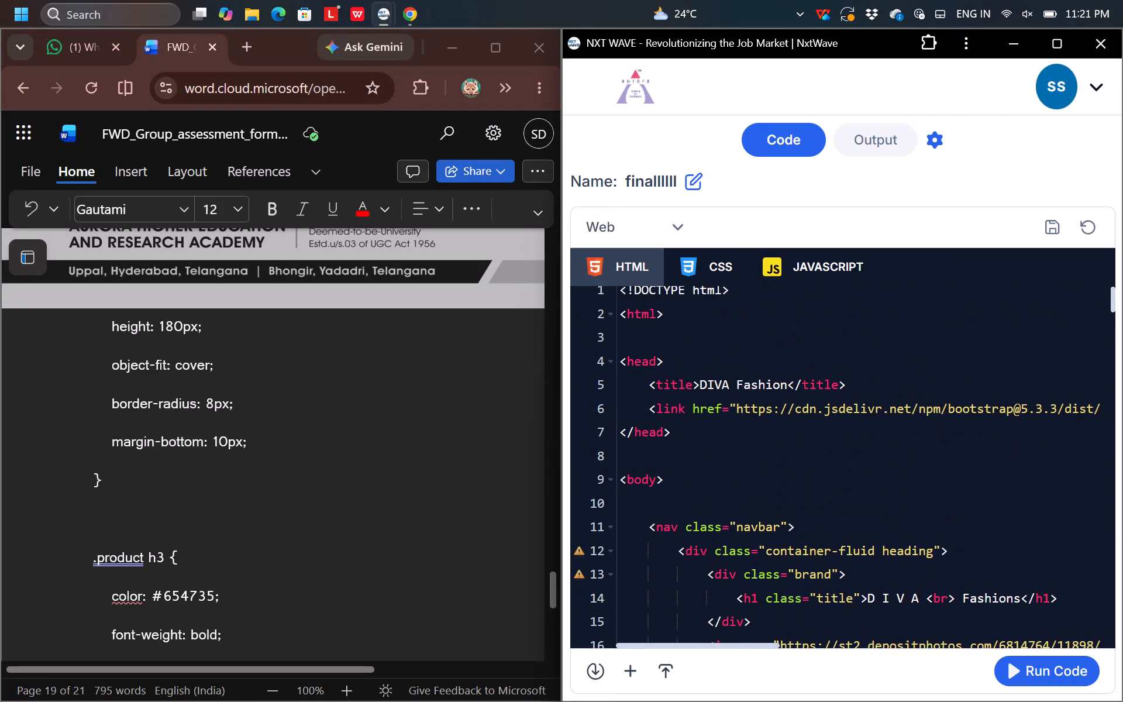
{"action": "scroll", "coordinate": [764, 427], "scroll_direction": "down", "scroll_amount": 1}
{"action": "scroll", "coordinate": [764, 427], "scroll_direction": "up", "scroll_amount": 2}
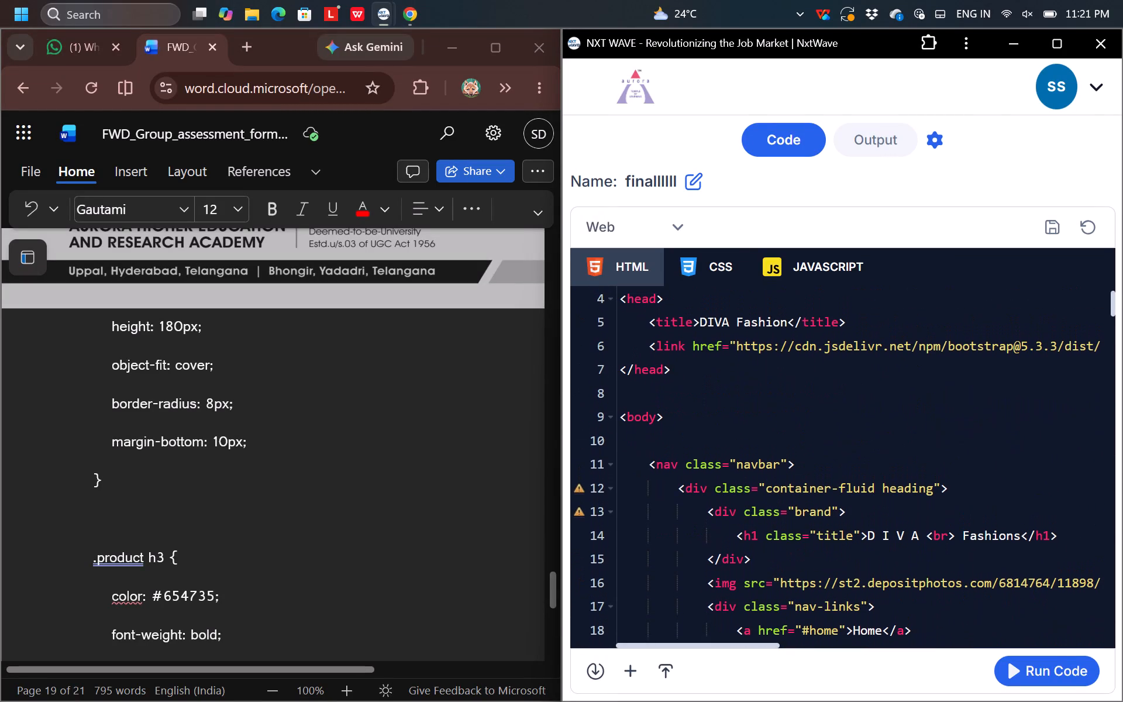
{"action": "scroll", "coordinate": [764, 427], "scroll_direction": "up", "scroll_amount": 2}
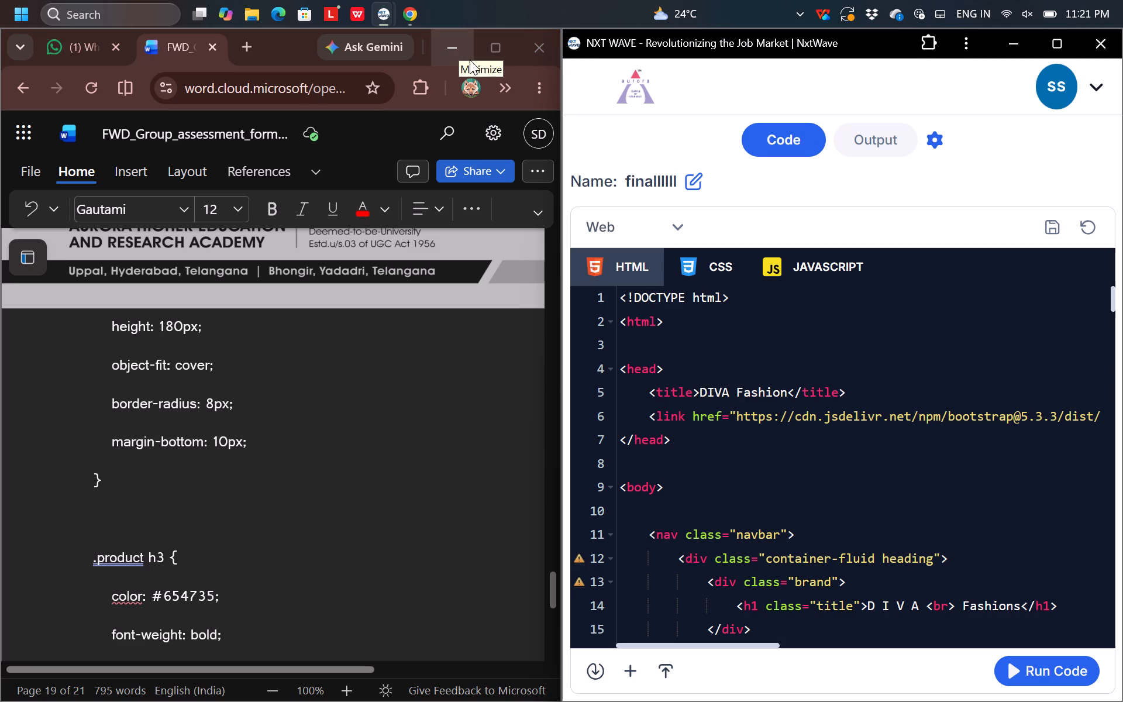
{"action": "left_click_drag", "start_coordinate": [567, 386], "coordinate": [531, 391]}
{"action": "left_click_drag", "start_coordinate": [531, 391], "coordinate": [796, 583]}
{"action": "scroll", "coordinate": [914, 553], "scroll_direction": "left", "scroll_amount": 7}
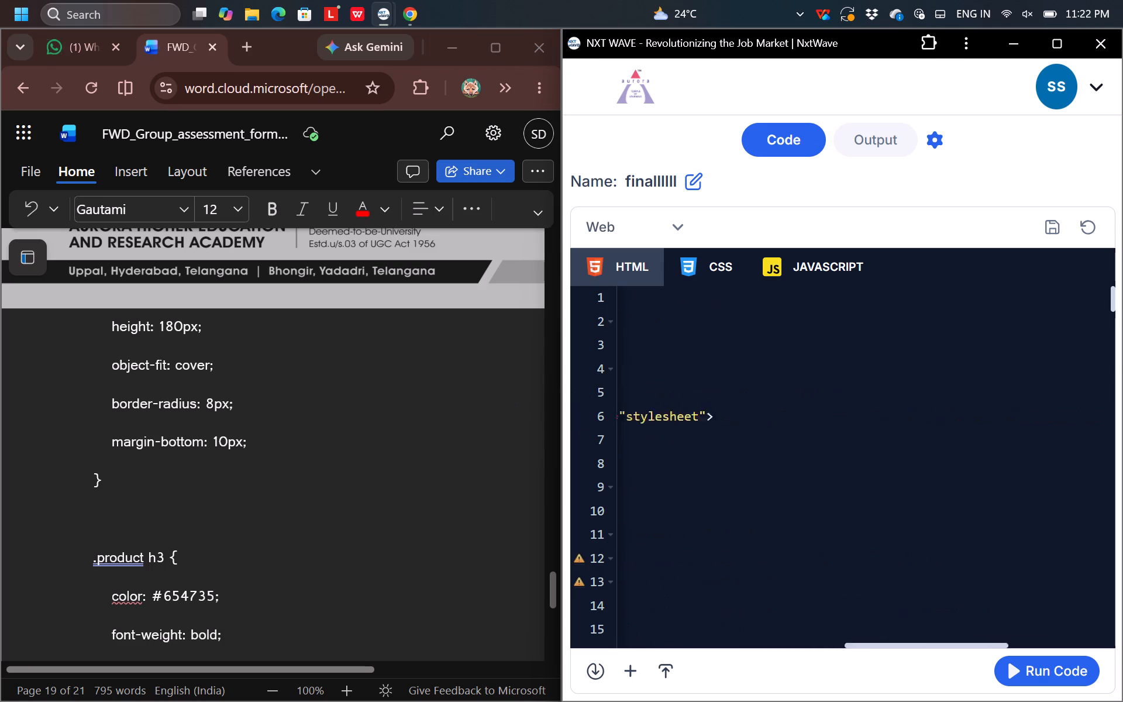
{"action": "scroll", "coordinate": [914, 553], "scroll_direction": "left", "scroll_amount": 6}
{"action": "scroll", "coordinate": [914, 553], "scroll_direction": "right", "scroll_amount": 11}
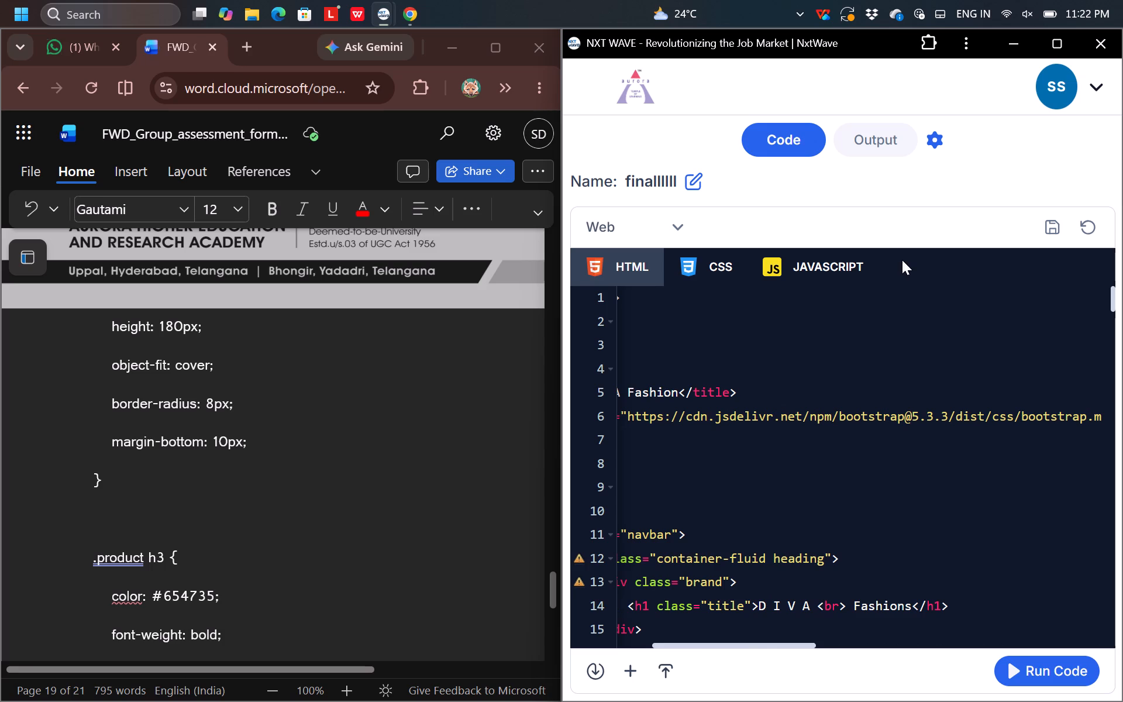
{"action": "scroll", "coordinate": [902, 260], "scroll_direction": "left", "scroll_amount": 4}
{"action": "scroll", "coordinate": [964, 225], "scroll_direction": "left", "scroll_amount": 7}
Open the NxtWave learning portal in a new browser tab and maximize the browser window.
{"action": "left_click", "coordinate": [250, 49]}
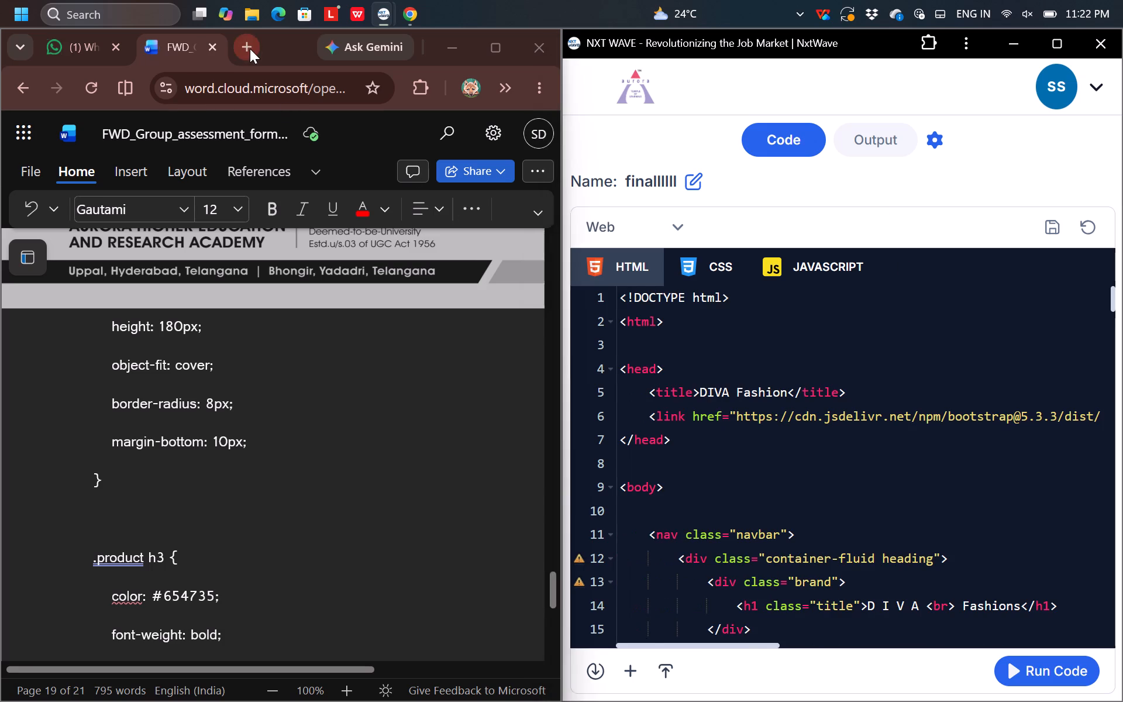
{"action": "left_click", "coordinate": [146, 355]}
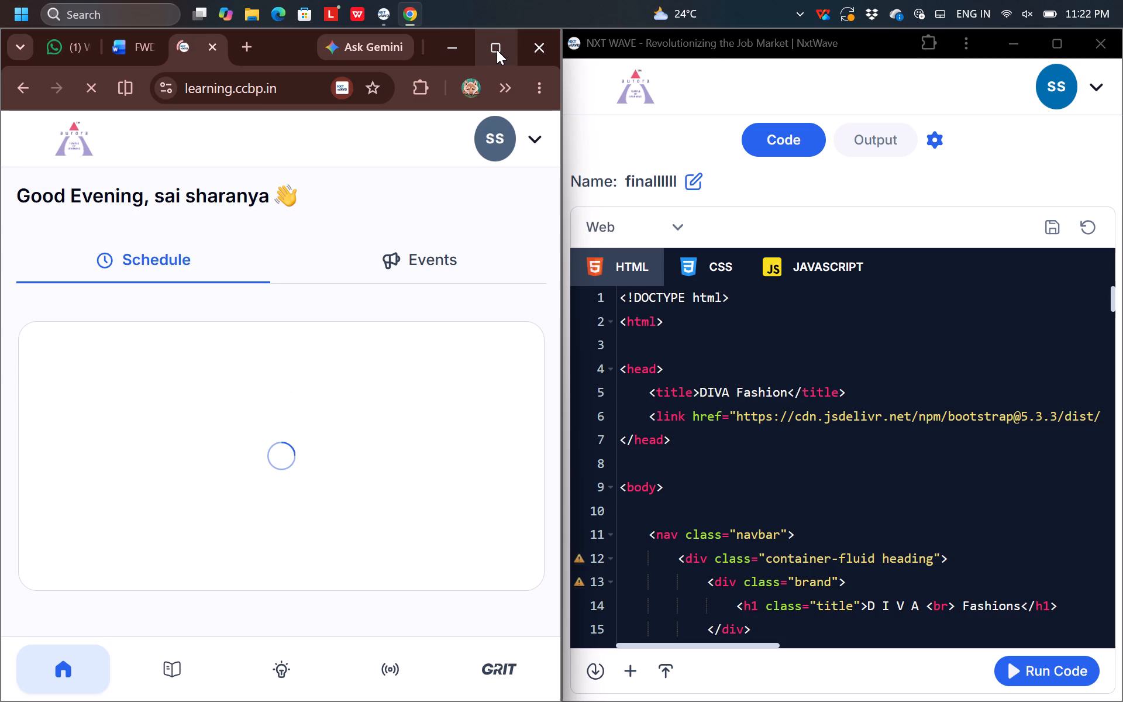
{"action": "left_click", "coordinate": [497, 50]}
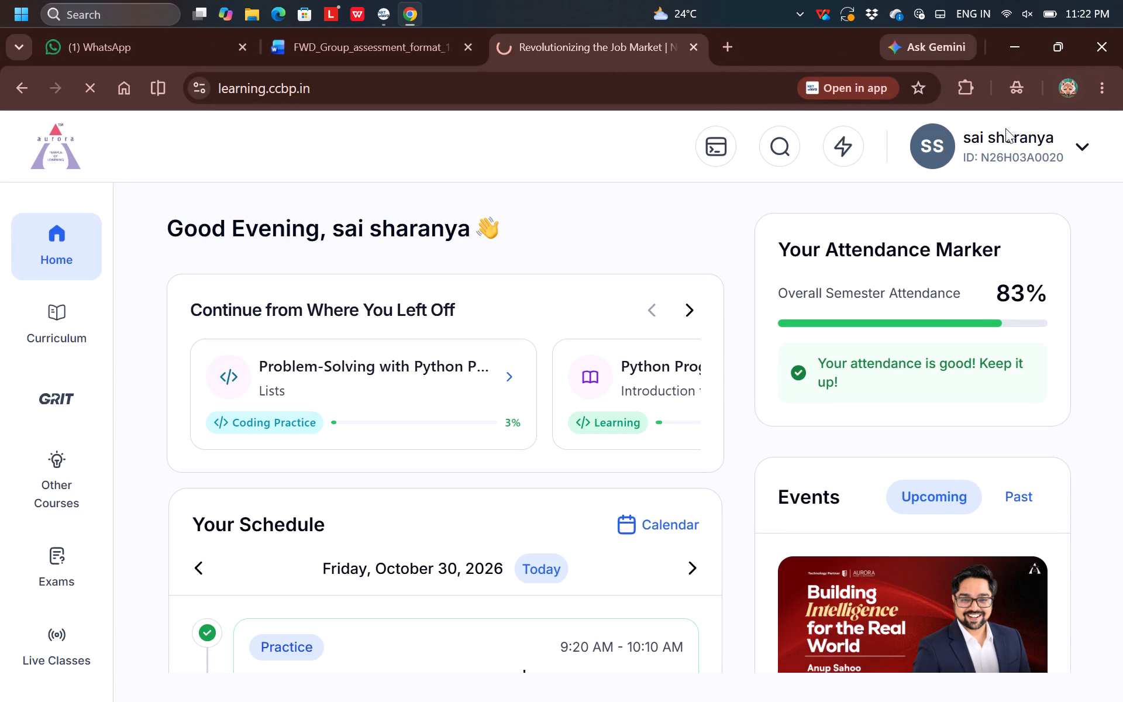
Go to the account's saved code snippets and open the "finallllll" web snippet for editing.
{"action": "left_click", "coordinate": [998, 143]}
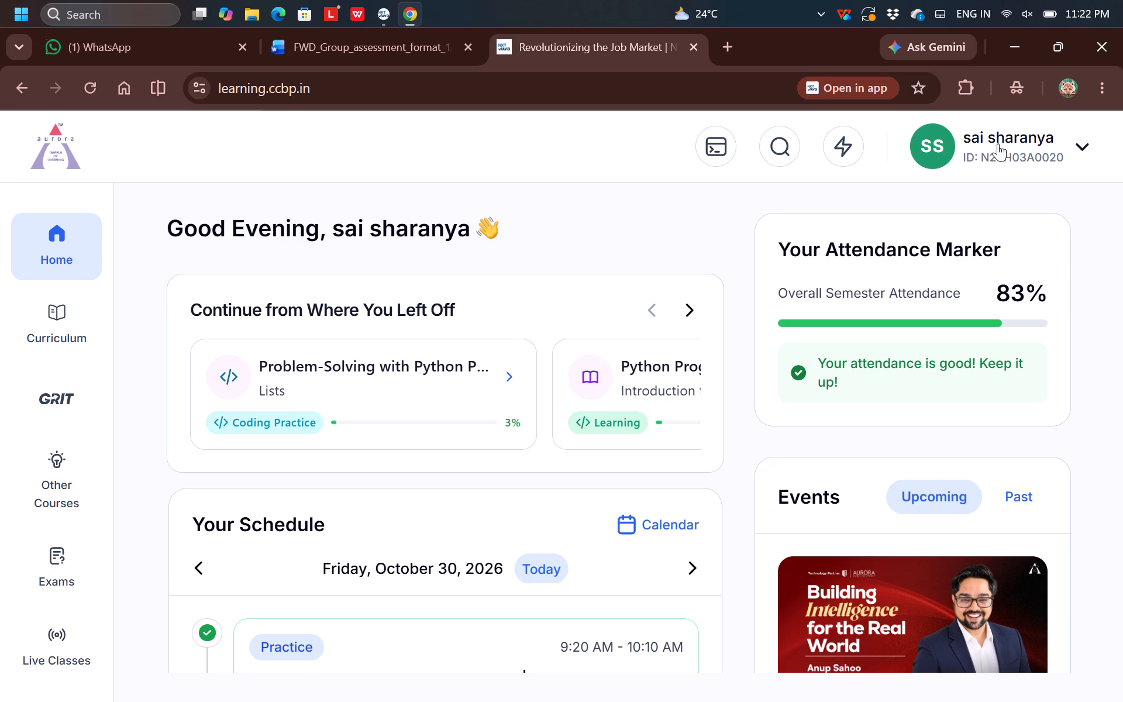
{"action": "left_click", "coordinate": [1021, 145]}
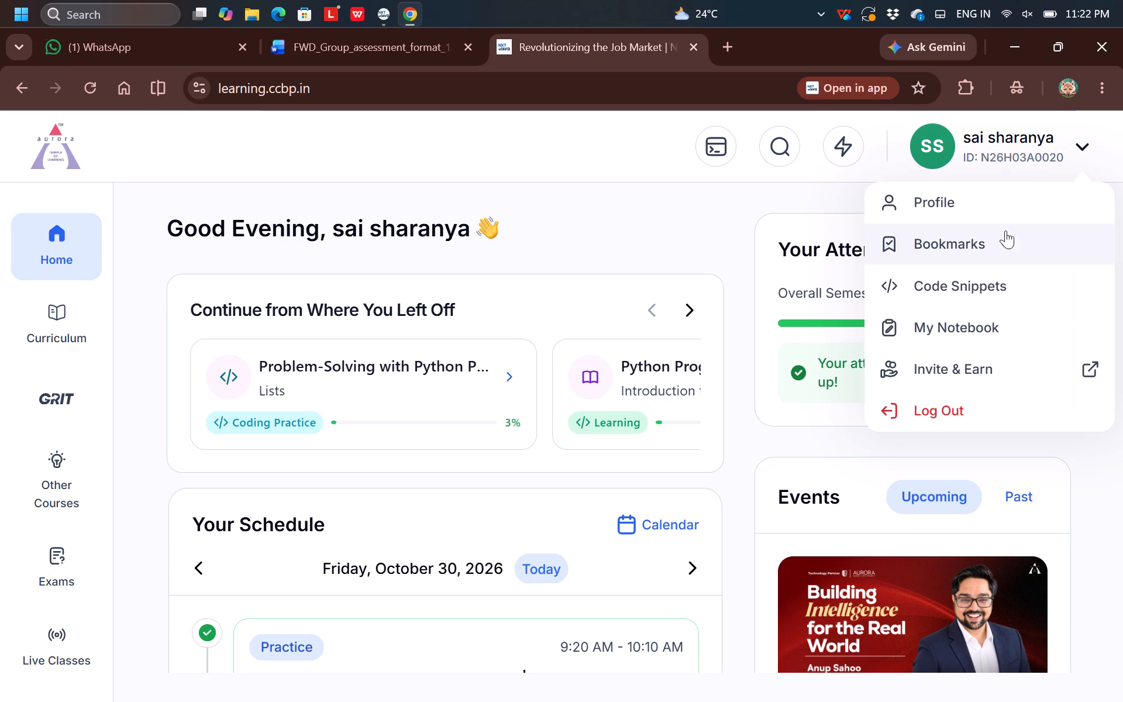
{"action": "left_click", "coordinate": [951, 288]}
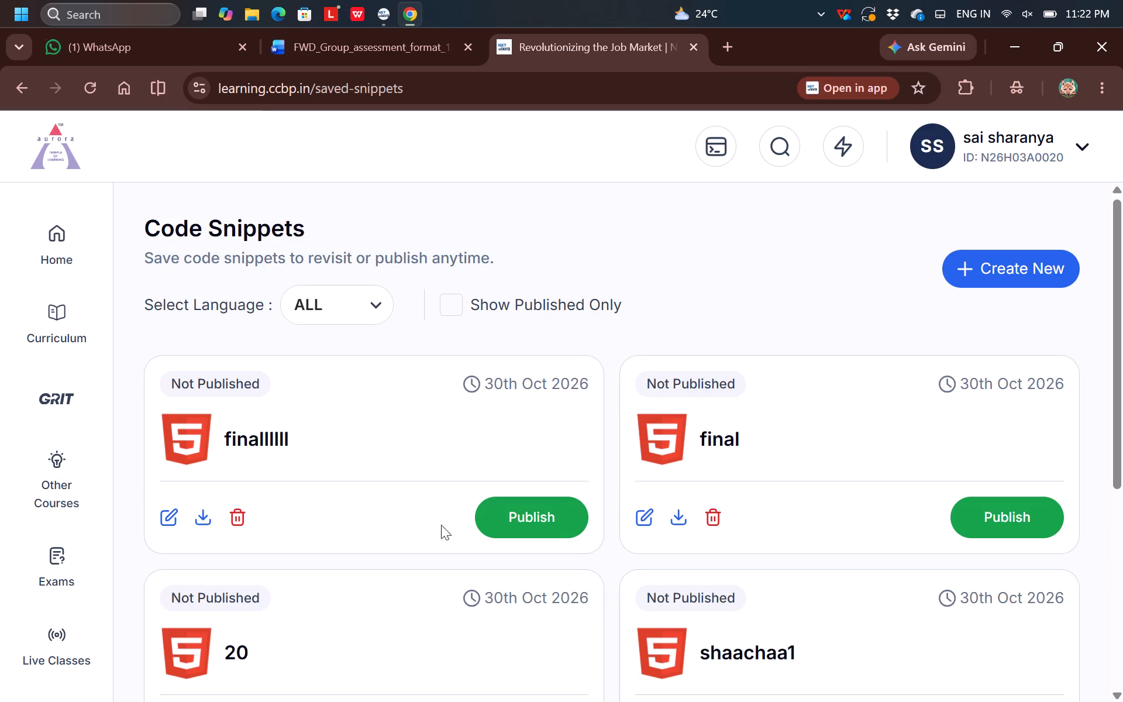
{"action": "left_click", "coordinate": [506, 517]}
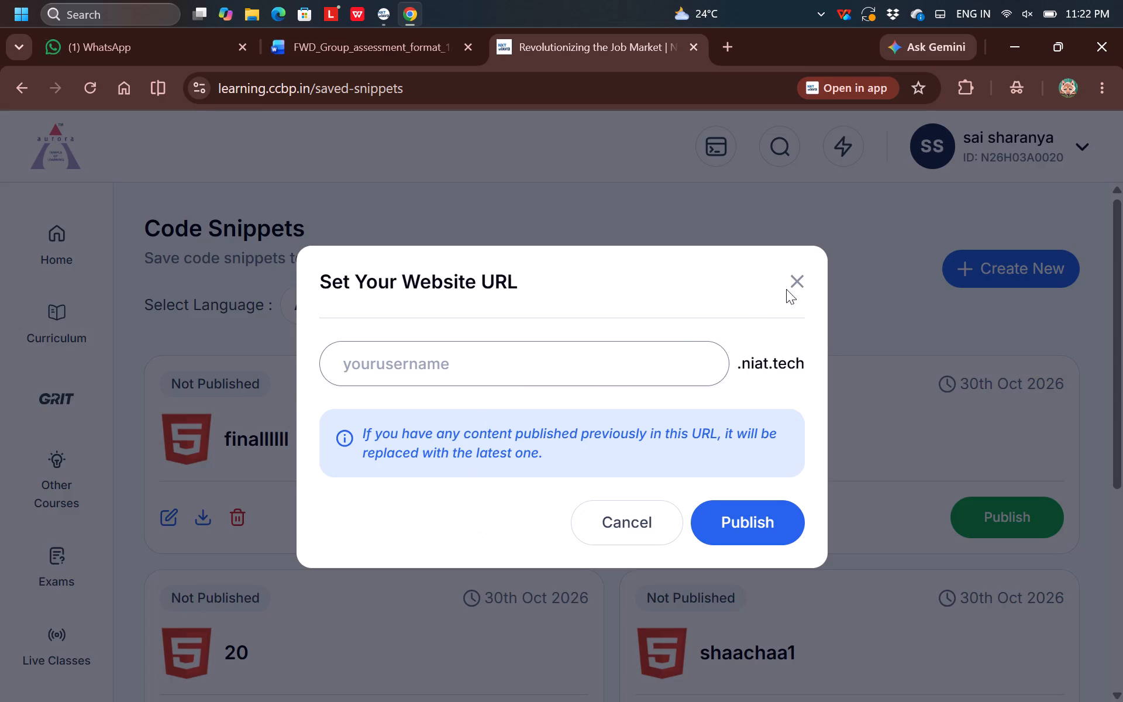
{"action": "left_click", "coordinate": [800, 285]}
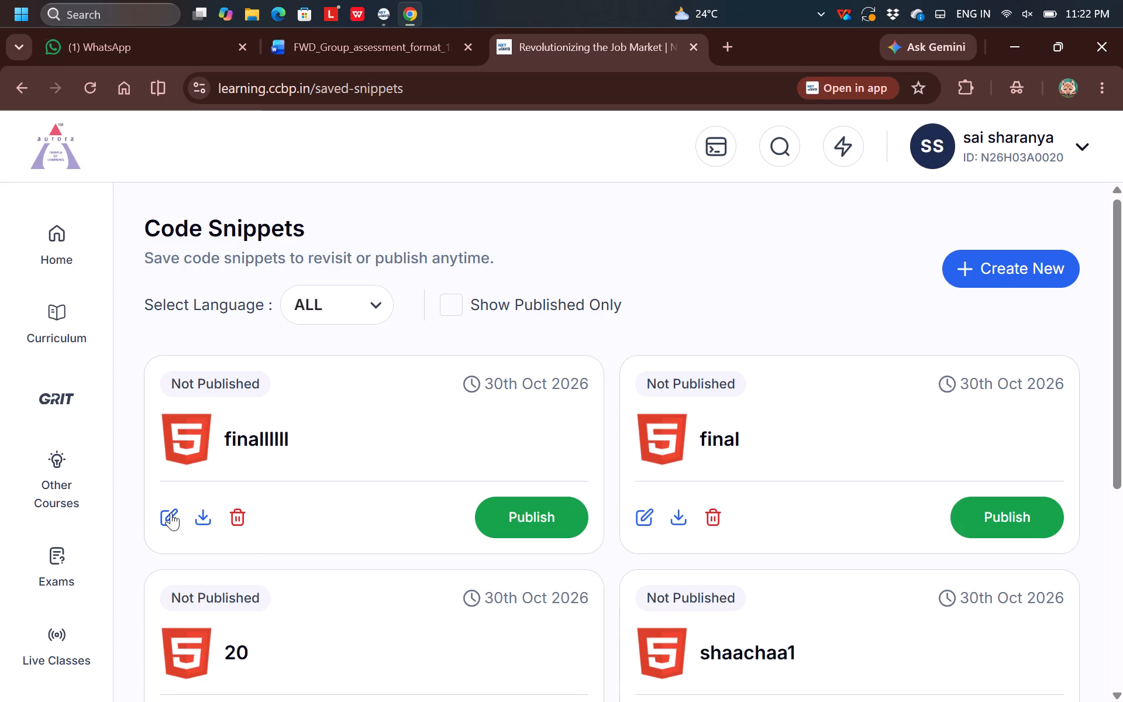
{"action": "left_click", "coordinate": [171, 523]}
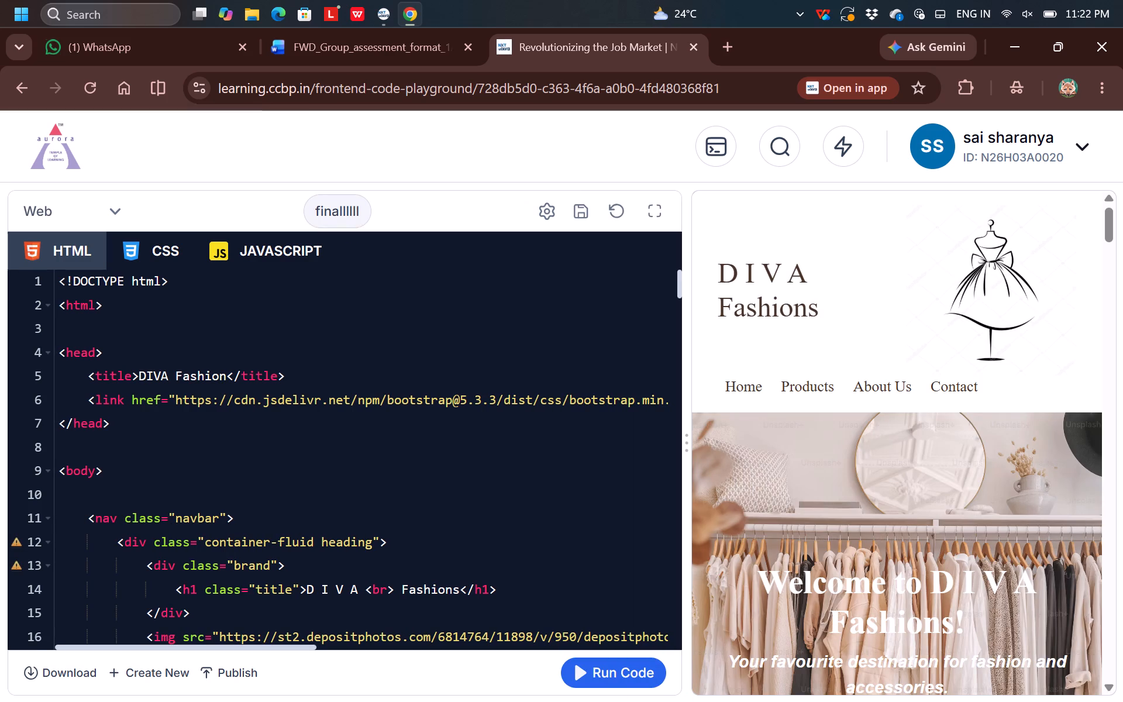
Expand the code editor pane and try to widen it further against the website preview.
{"action": "left_click", "coordinate": [661, 215]}
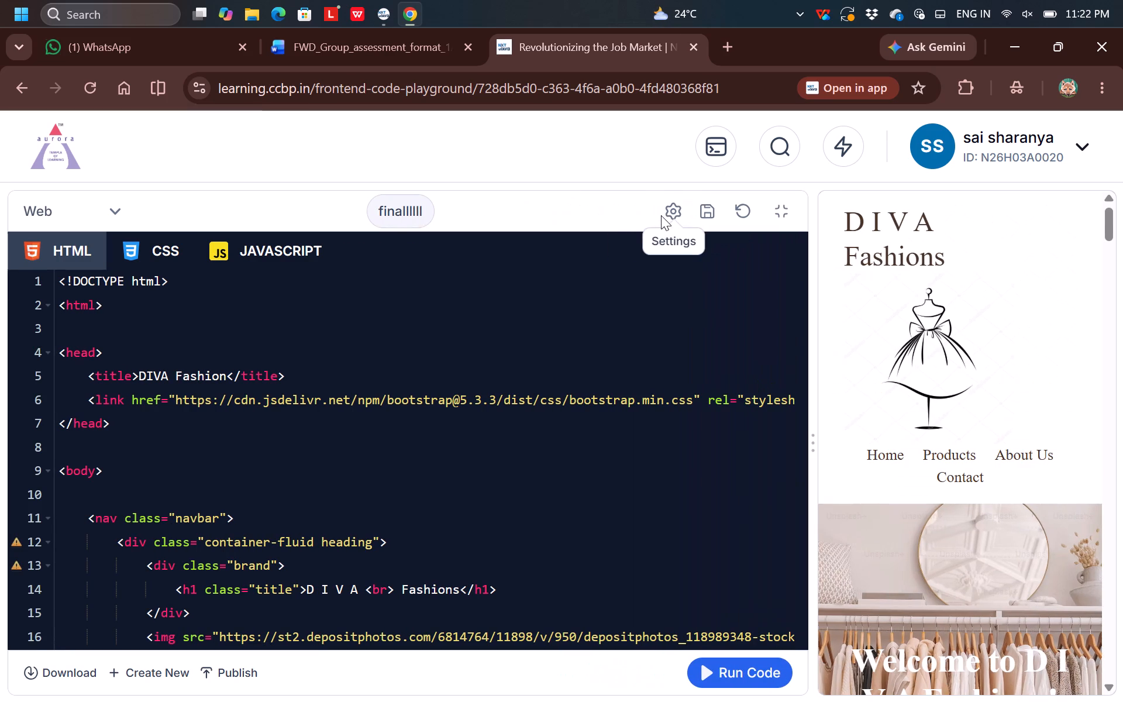
{"action": "left_click_drag", "start_coordinate": [814, 437], "coordinate": [887, 428]}
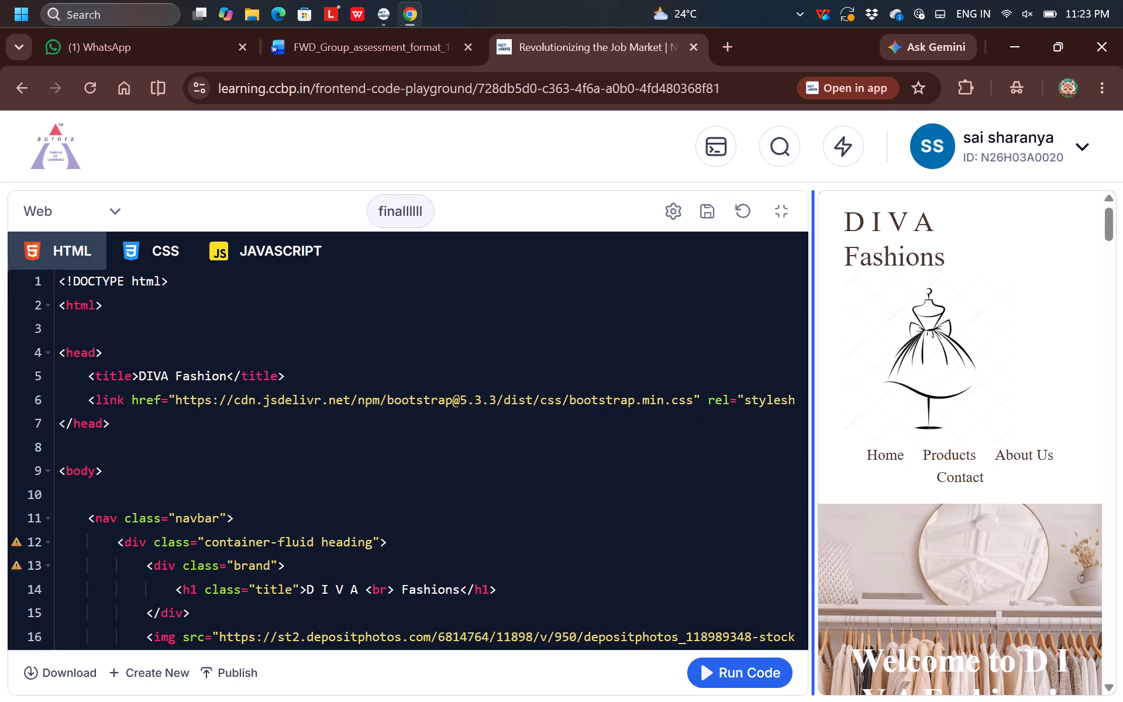
{"action": "left_click_drag", "start_coordinate": [887, 428], "coordinate": [955, 429]}
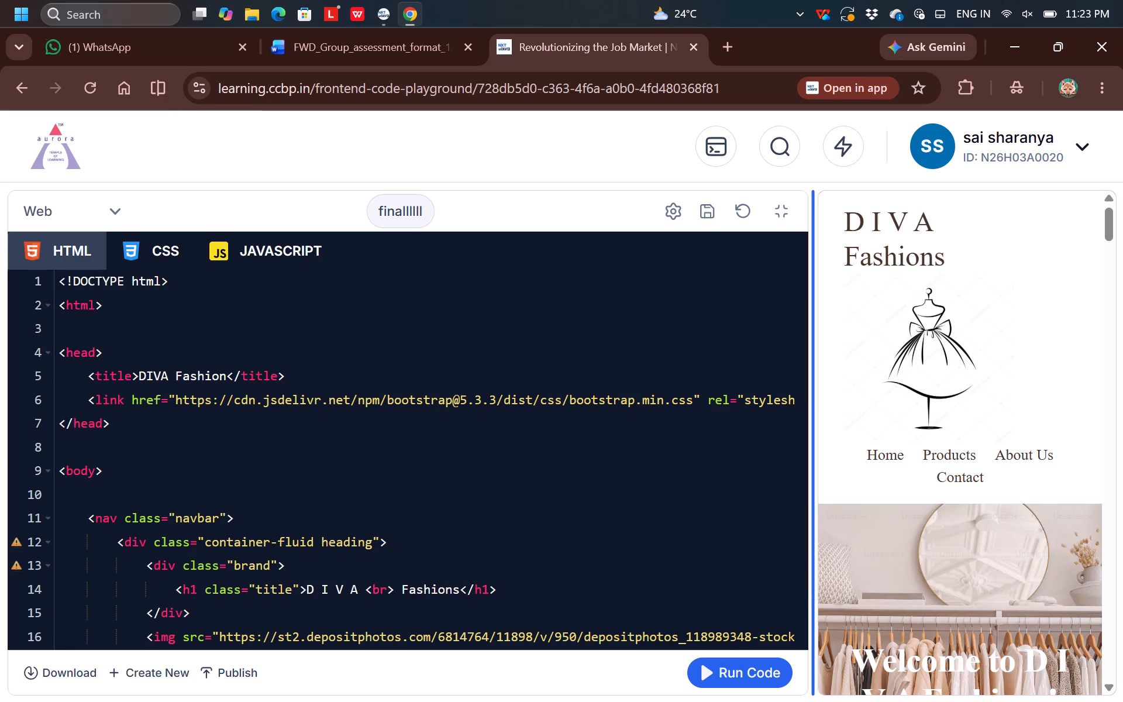
Set the website preview's device size to Extra Large (≥1200) and close the preview settings.
{"action": "left_click", "coordinate": [679, 208]}
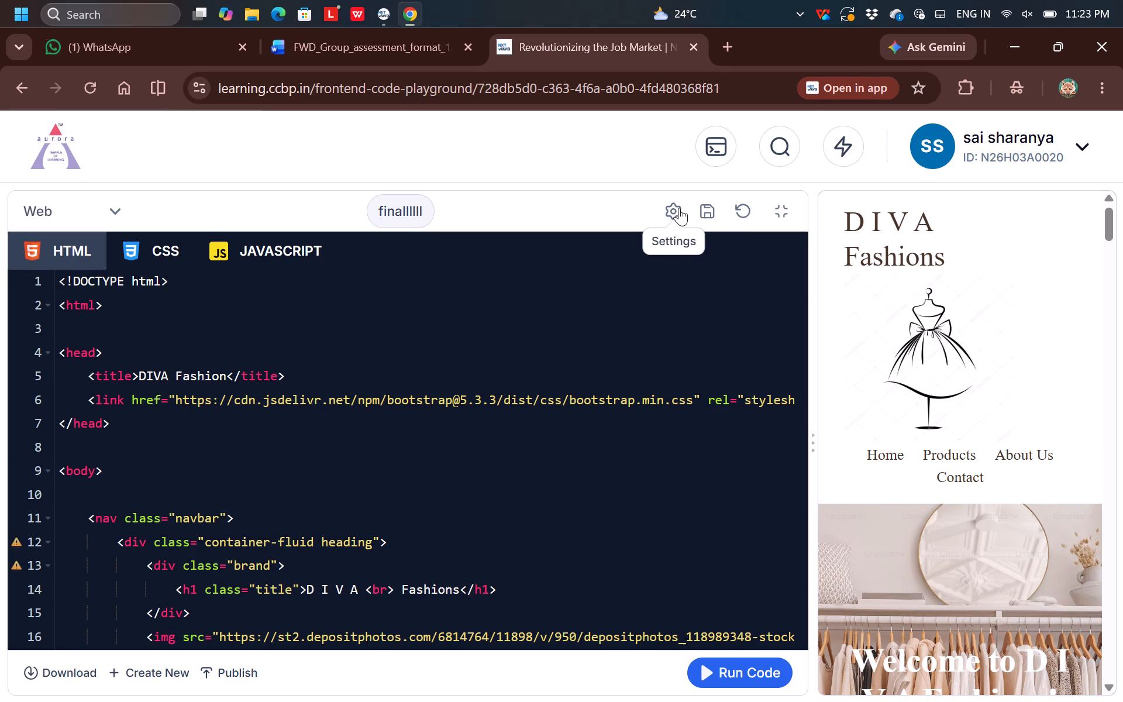
{"action": "left_click", "coordinate": [507, 508]}
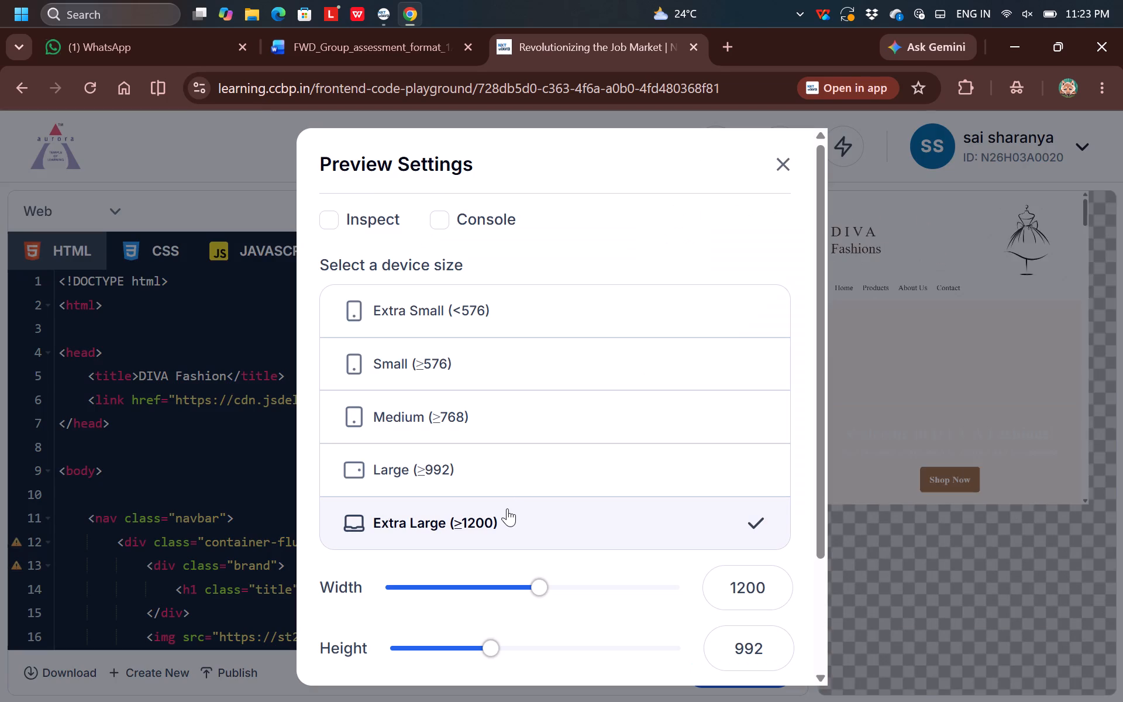
{"action": "left_click", "coordinate": [788, 164]}
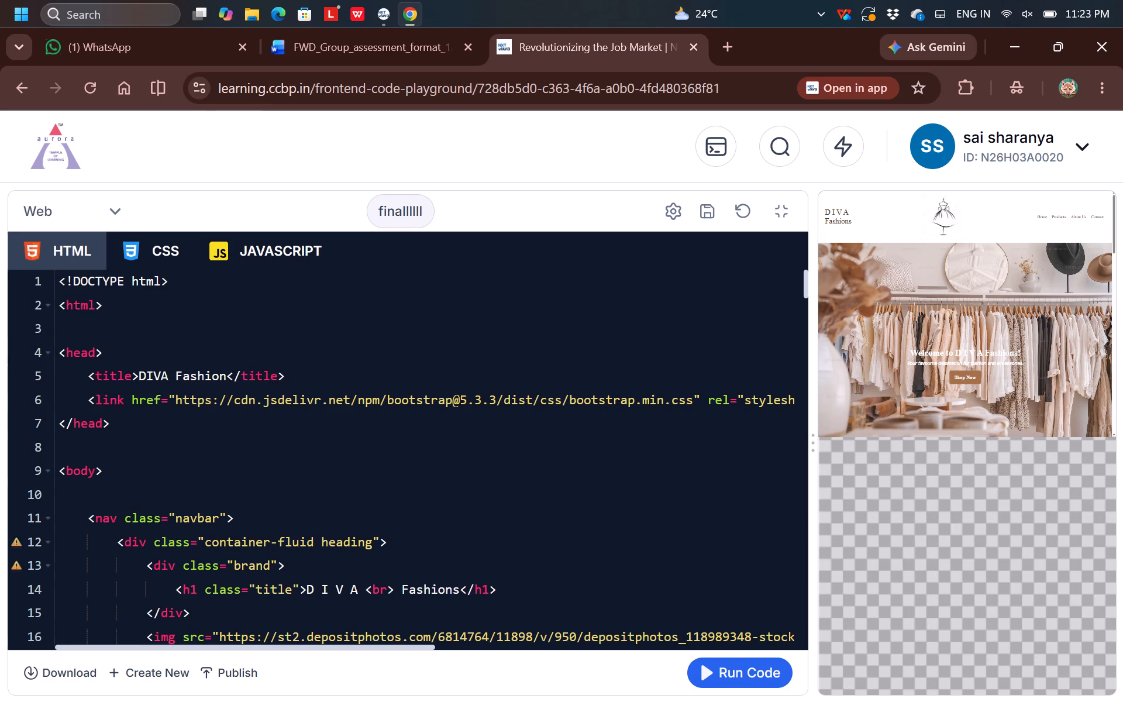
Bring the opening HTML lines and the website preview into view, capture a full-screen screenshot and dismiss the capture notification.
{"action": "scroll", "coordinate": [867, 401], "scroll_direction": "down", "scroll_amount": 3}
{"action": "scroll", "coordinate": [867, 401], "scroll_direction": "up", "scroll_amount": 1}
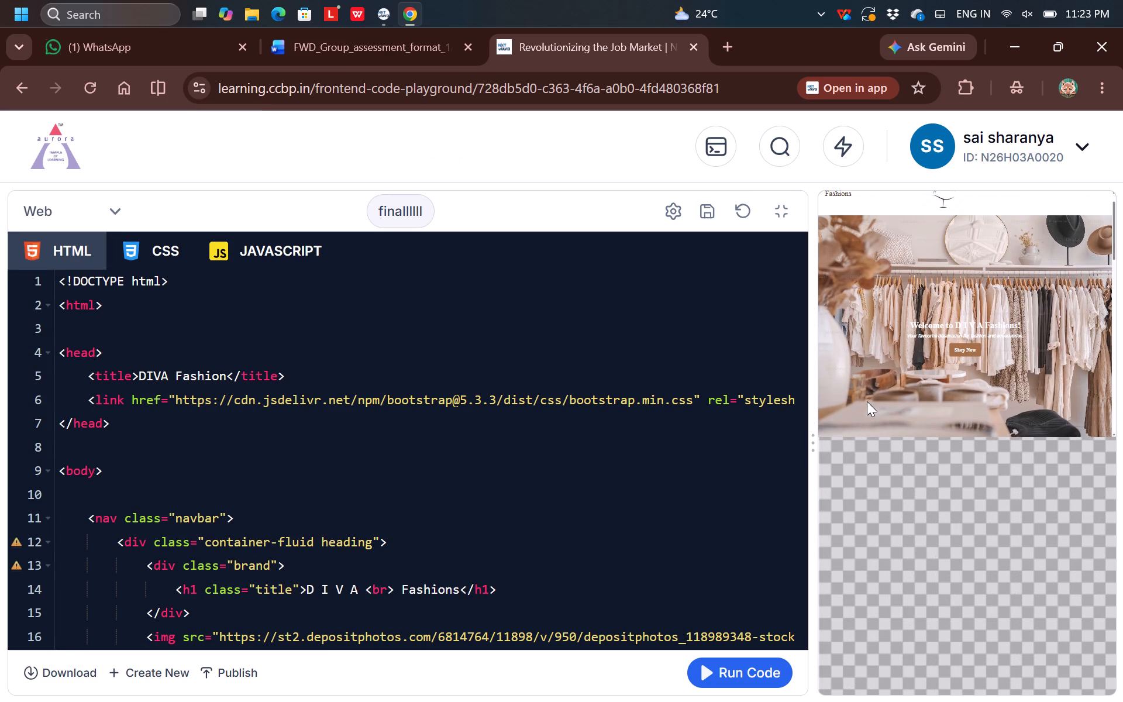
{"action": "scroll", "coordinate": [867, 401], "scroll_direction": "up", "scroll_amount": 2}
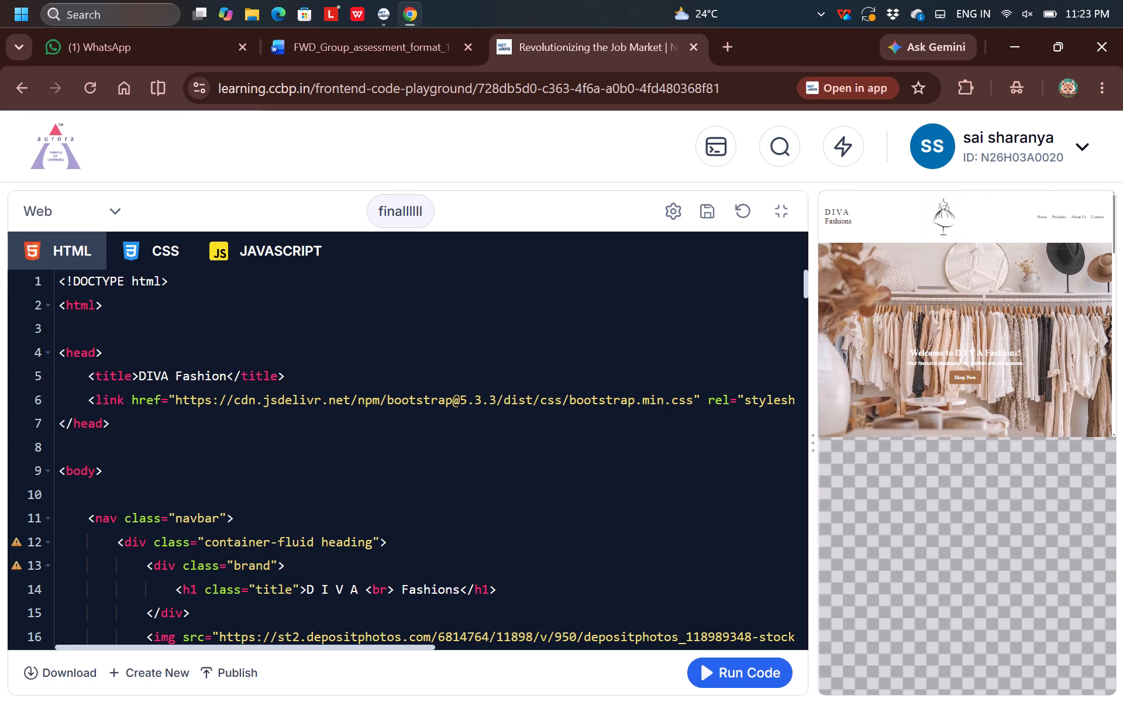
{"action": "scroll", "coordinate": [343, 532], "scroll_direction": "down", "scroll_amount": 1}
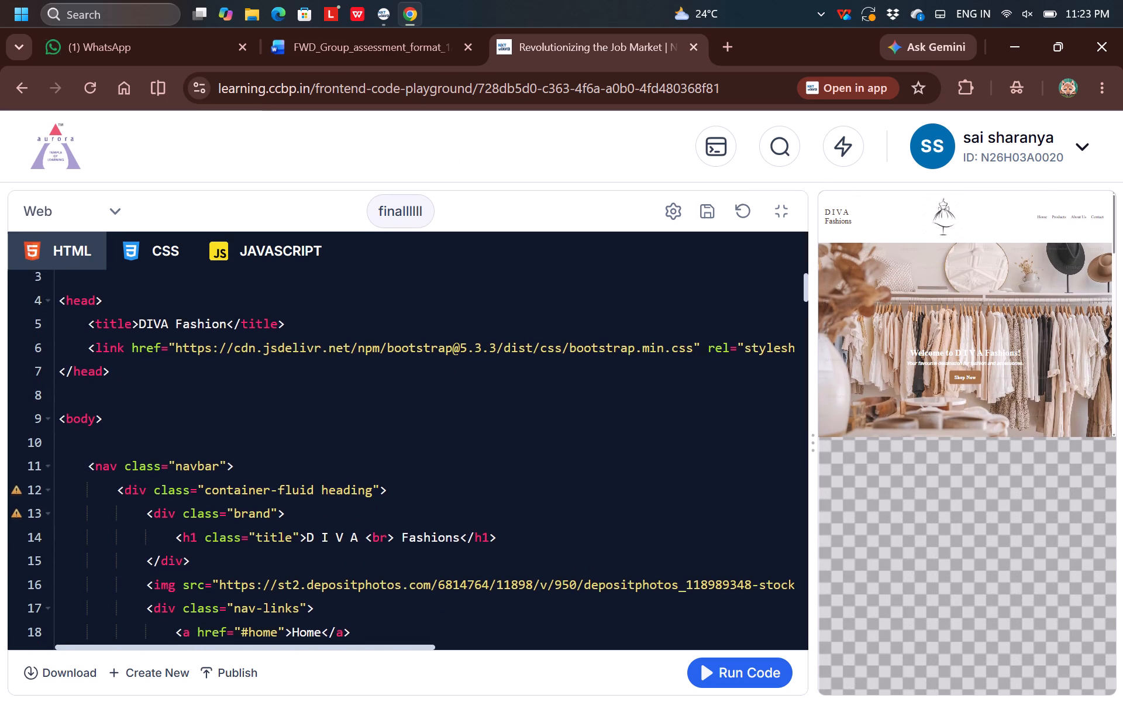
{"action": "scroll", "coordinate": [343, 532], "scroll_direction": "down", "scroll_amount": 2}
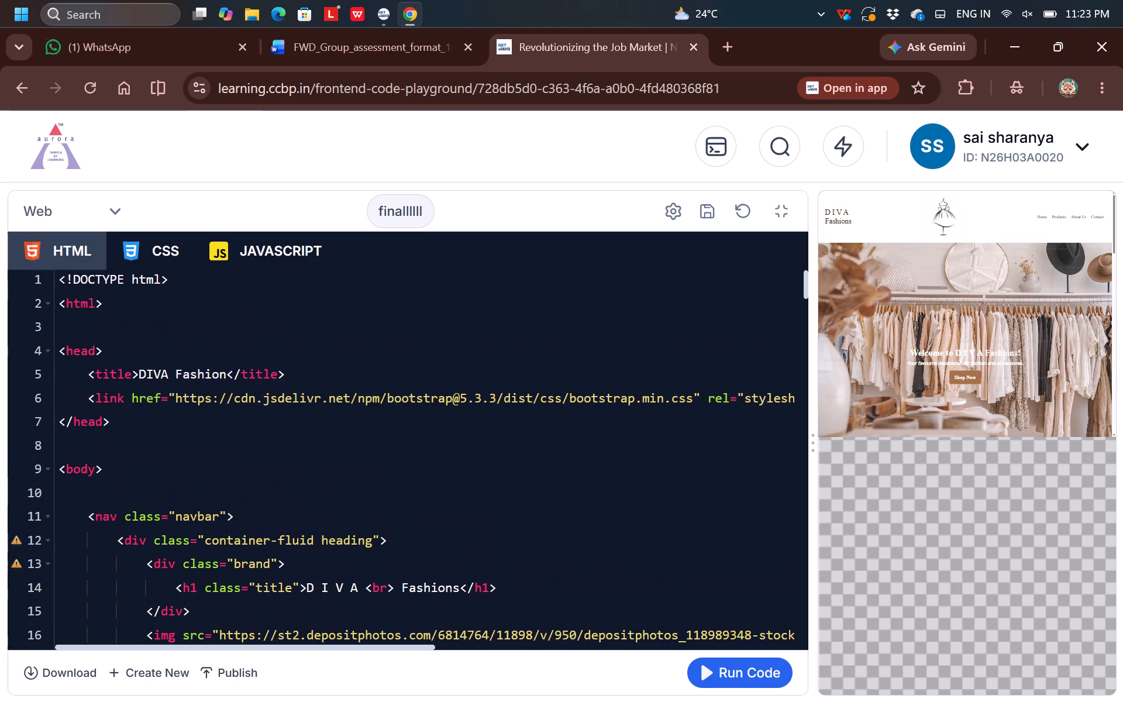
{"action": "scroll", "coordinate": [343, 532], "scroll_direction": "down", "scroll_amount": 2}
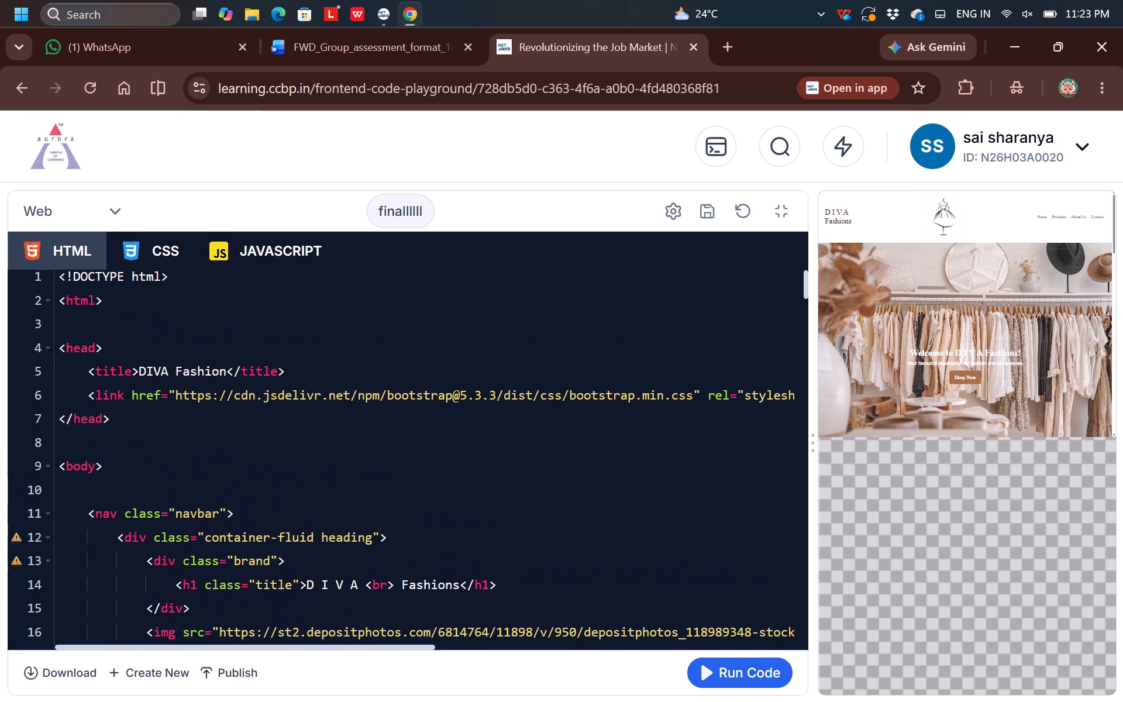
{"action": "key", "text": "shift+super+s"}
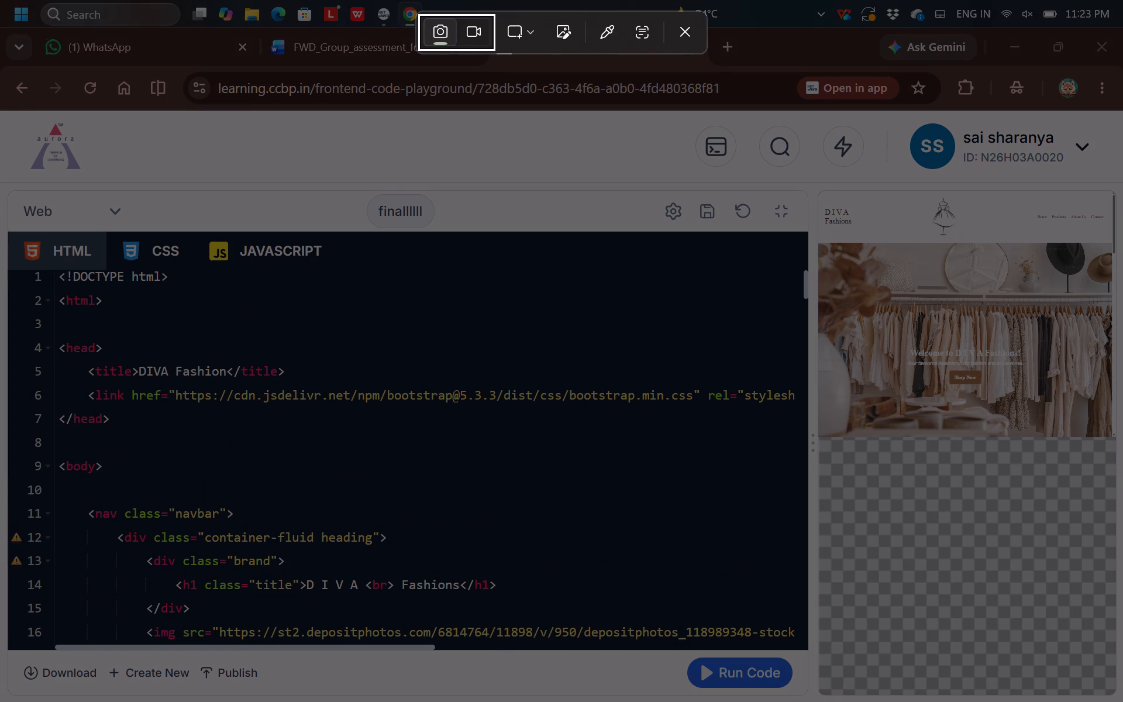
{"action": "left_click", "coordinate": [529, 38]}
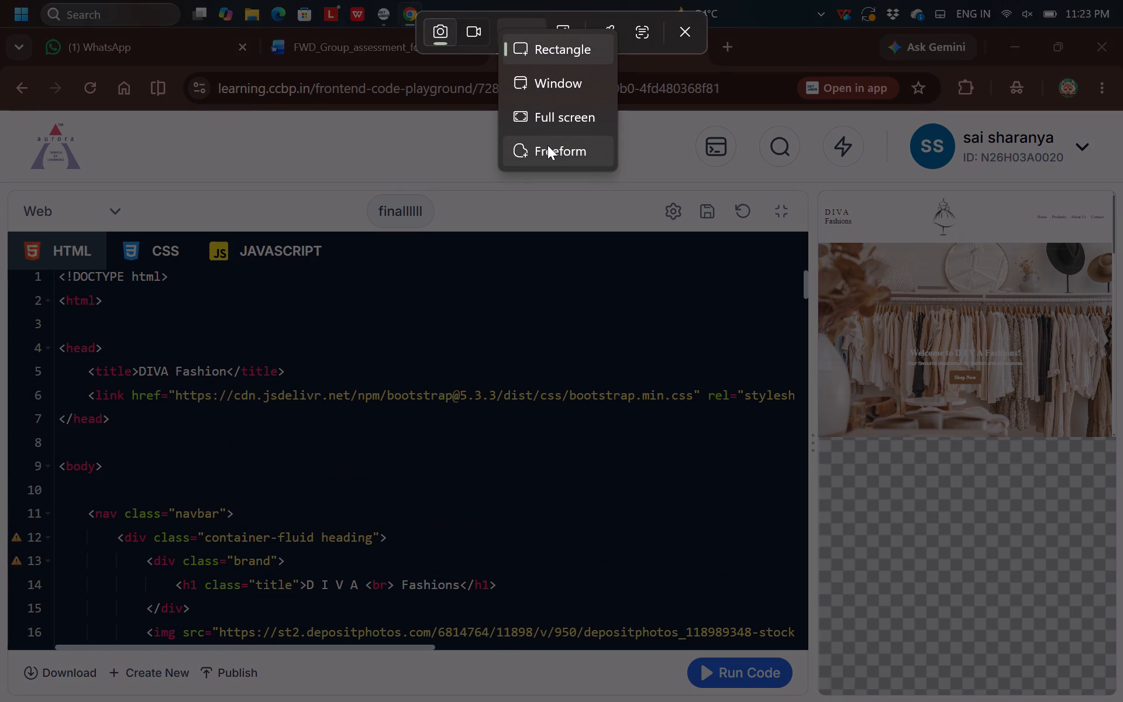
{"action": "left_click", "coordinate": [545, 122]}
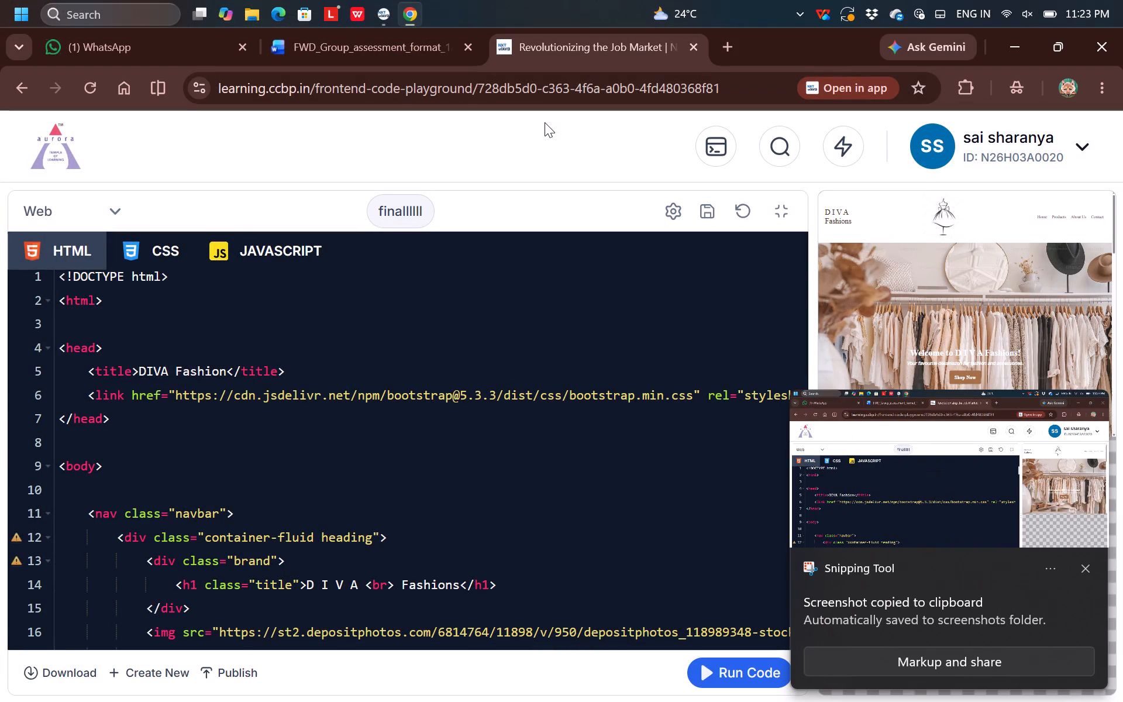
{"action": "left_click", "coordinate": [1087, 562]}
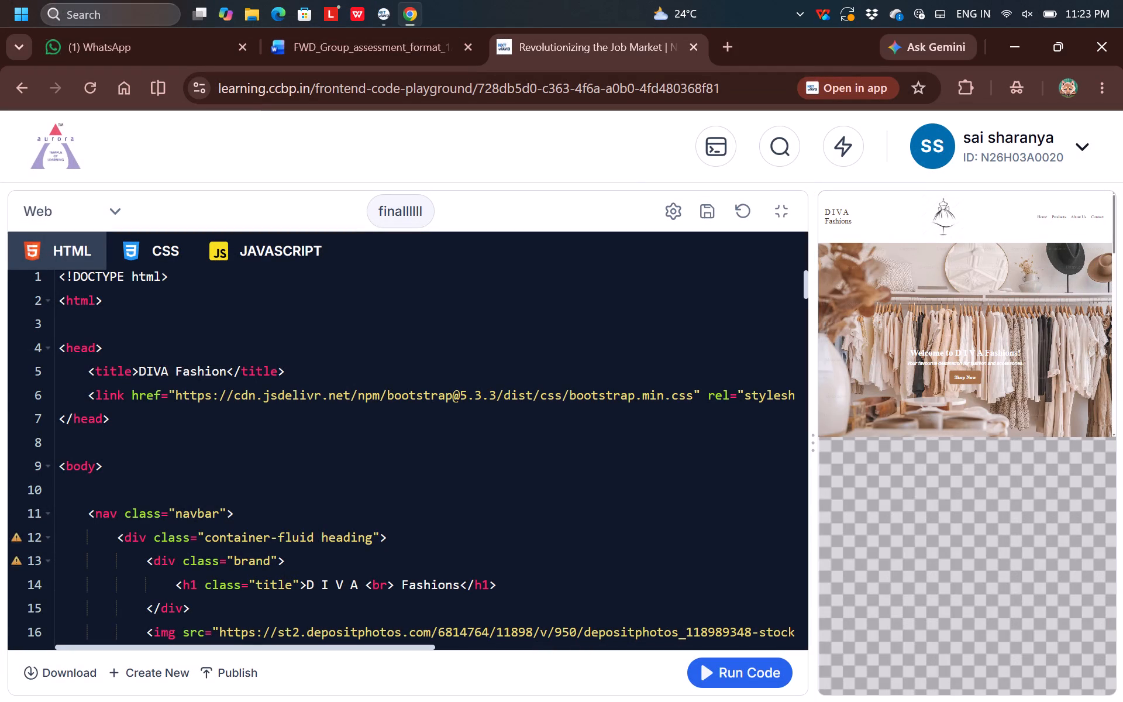
Capture a rectangular screenshot of the playground page below the browser's address bar, covering the HTML code and the DIVA Fashions preview.
{"action": "key", "text": "shift+super+s"}
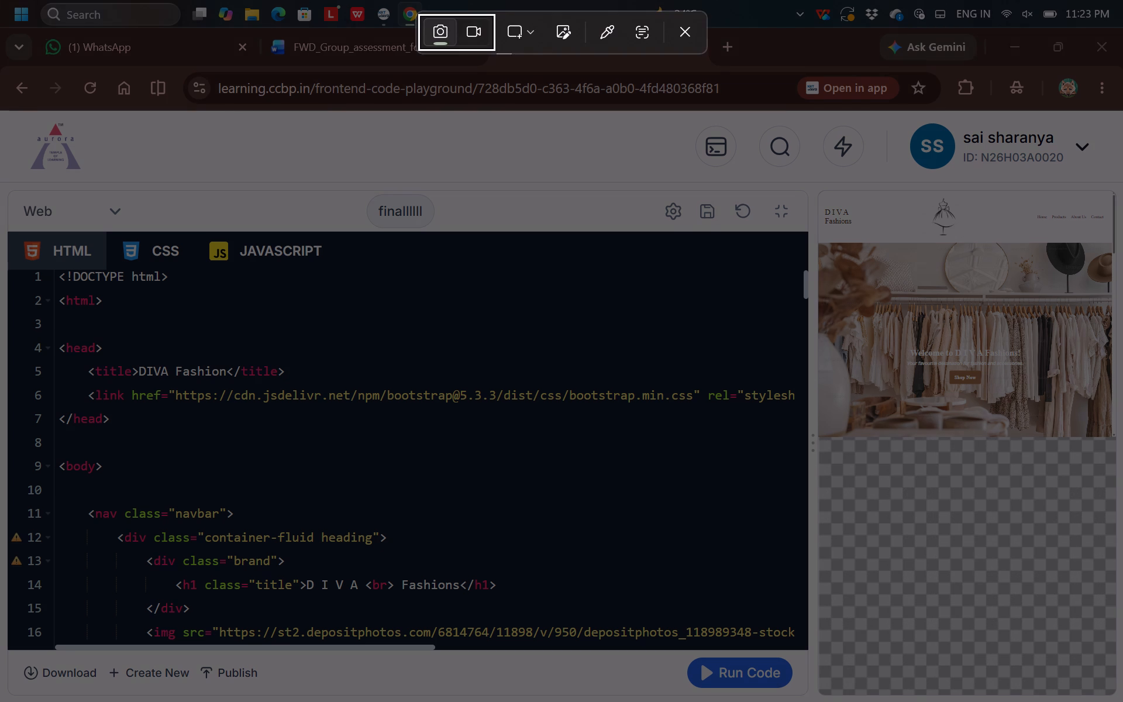
{"action": "left_click_drag", "start_coordinate": [5, 116], "coordinate": [67, 125]}
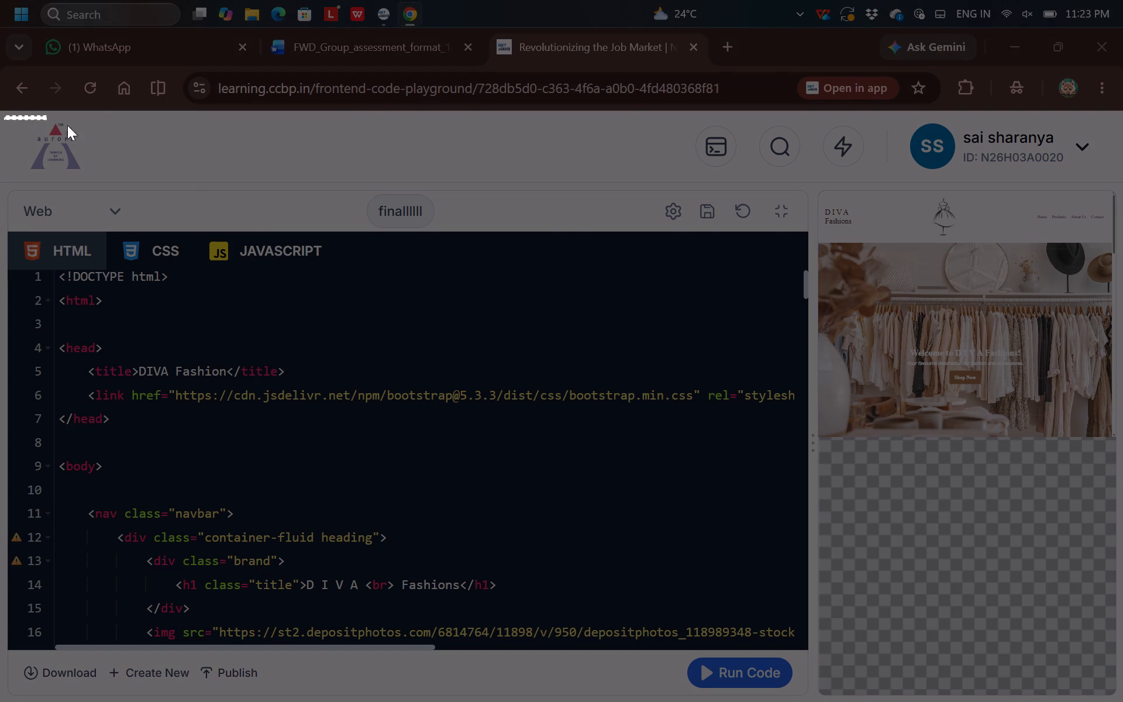
{"action": "left_click_drag", "start_coordinate": [67, 125], "coordinate": [1122, 701]}
{"action": "scroll", "coordinate": [583, 385], "scroll_direction": "right", "scroll_amount": 4}
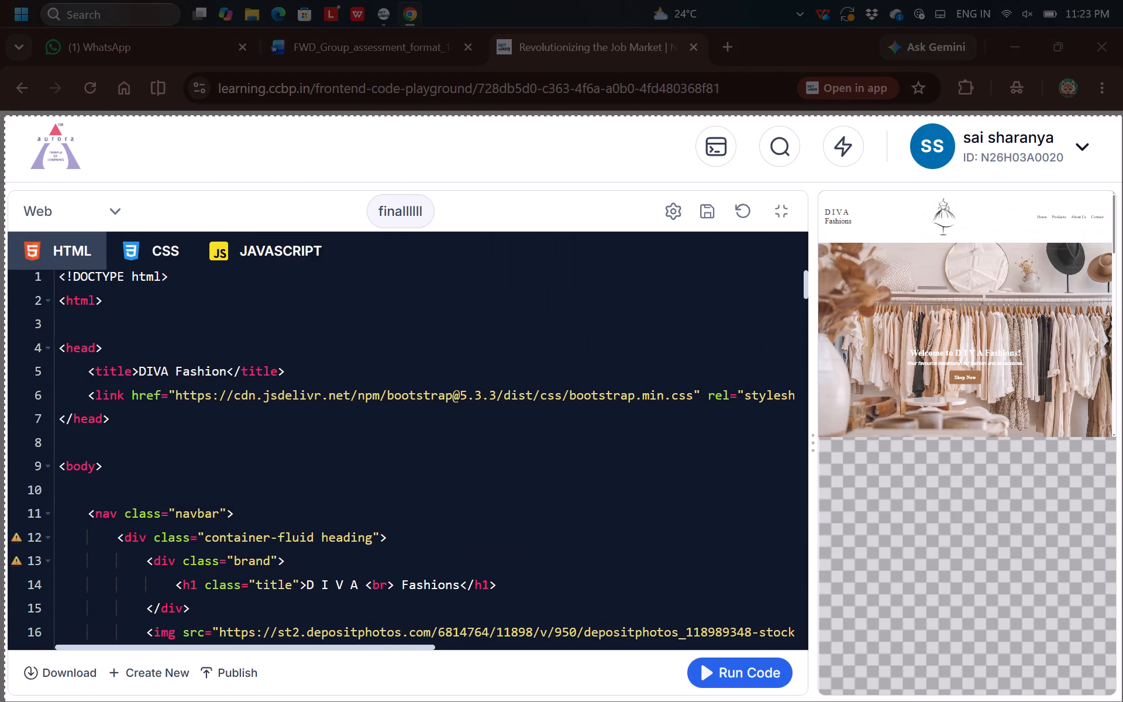
{"action": "left_click_drag", "start_coordinate": [1122, 701], "coordinate": [1121, 701]}
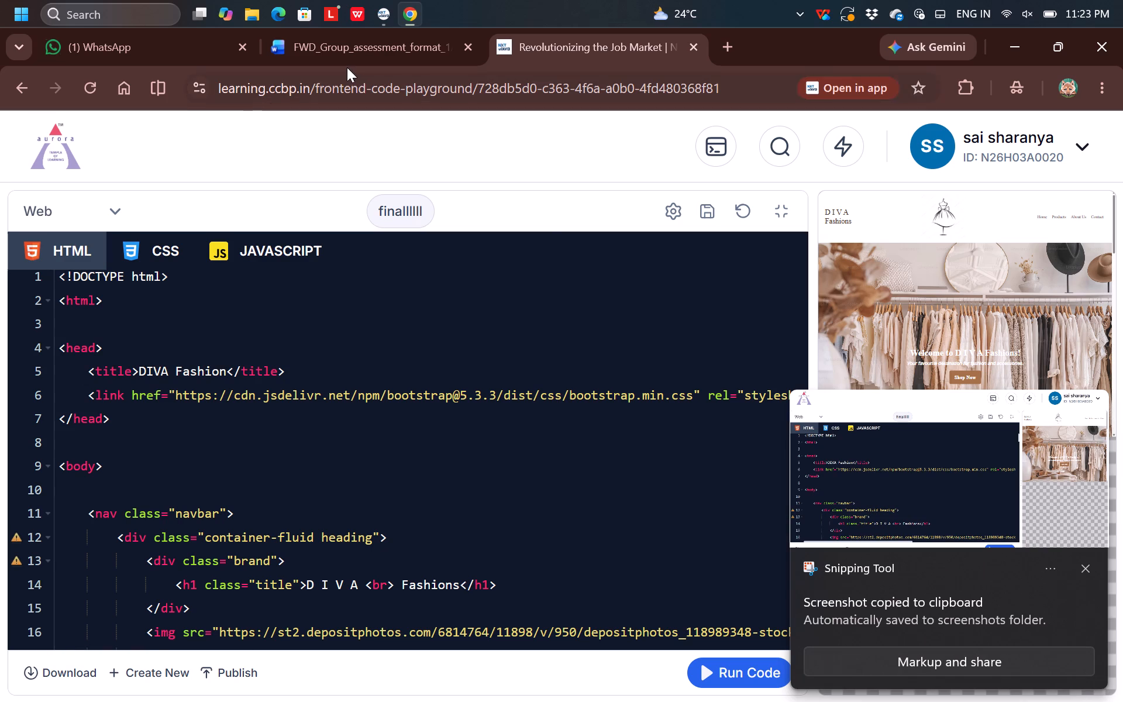
In the FWD group assessment Word document, paste the playground screenshot on a new line between the closing </html> line and the "CSS:" heading.
{"action": "left_click", "coordinate": [340, 58]}
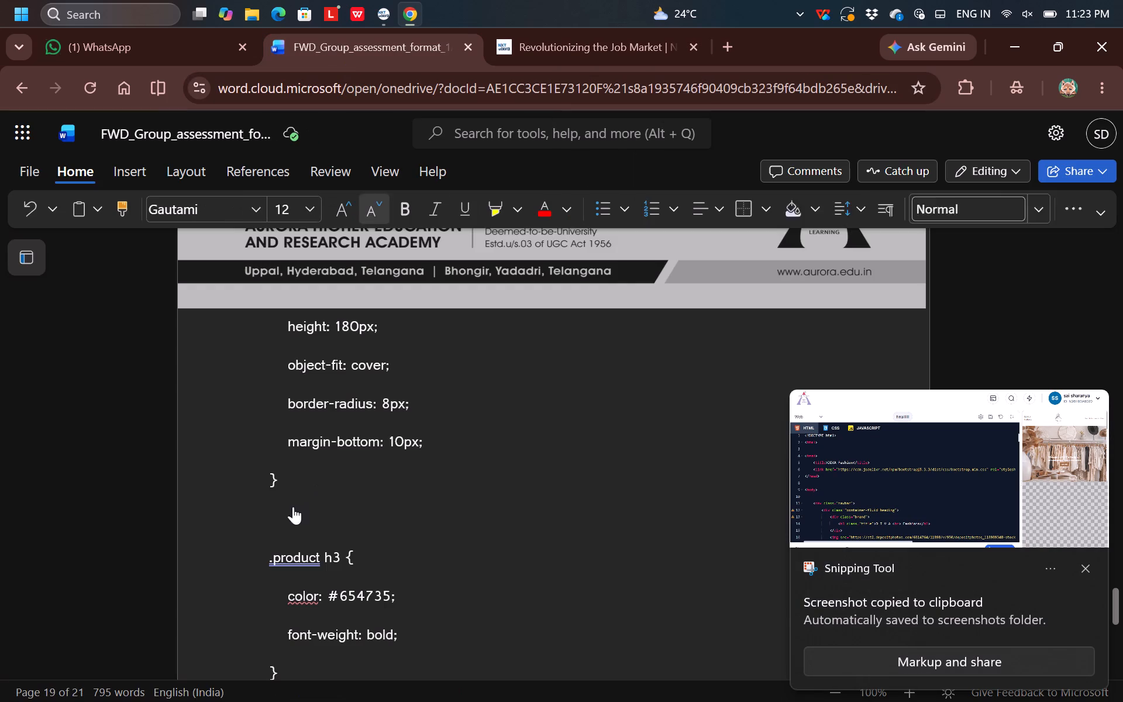
{"action": "scroll", "coordinate": [293, 507], "scroll_direction": "up", "scroll_amount": 9}
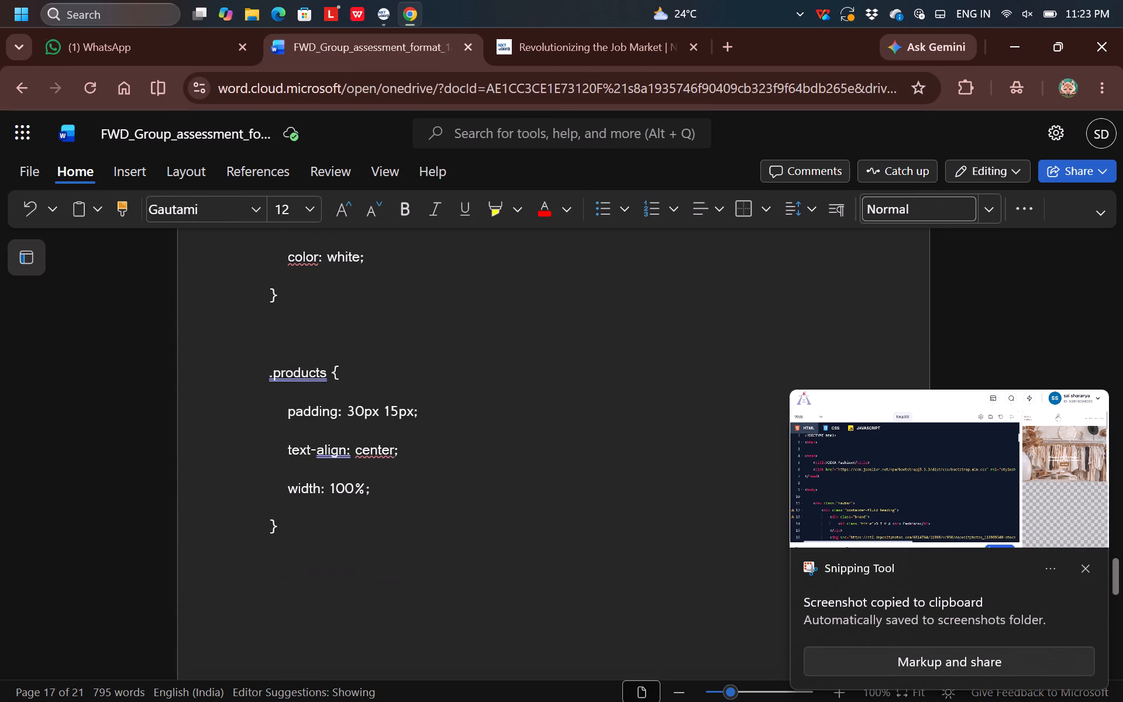
{"action": "scroll", "coordinate": [540, 487], "scroll_direction": "up", "scroll_amount": 13}
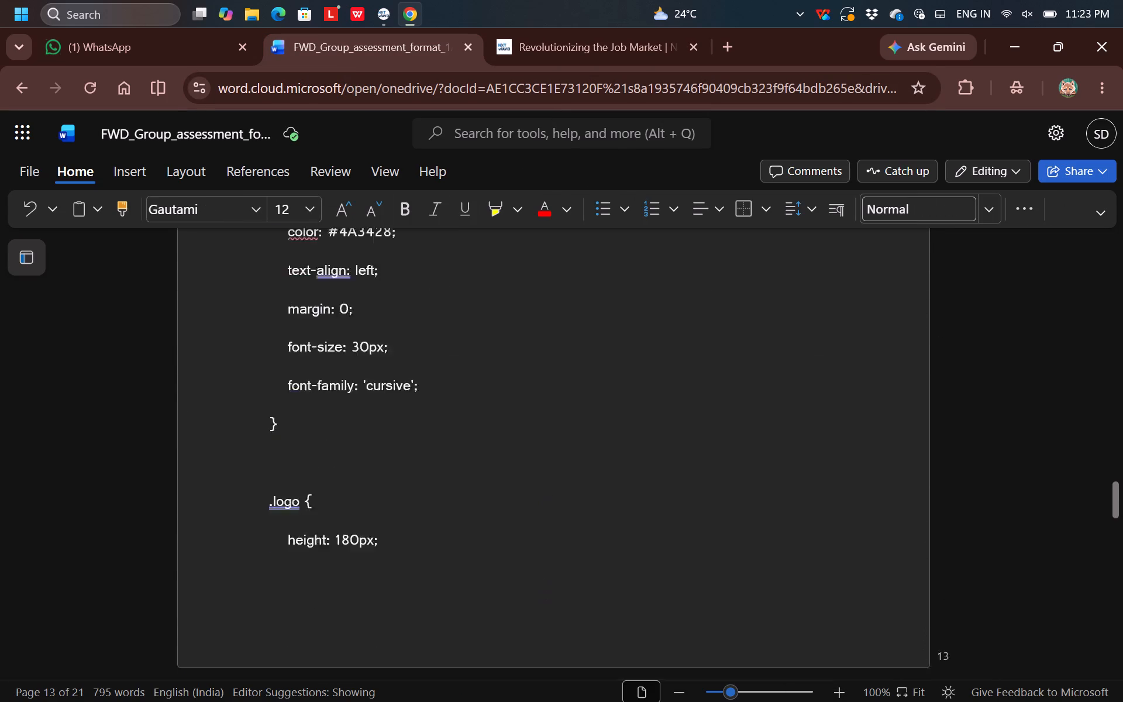
{"action": "scroll", "coordinate": [540, 487], "scroll_direction": "up", "scroll_amount": 8}
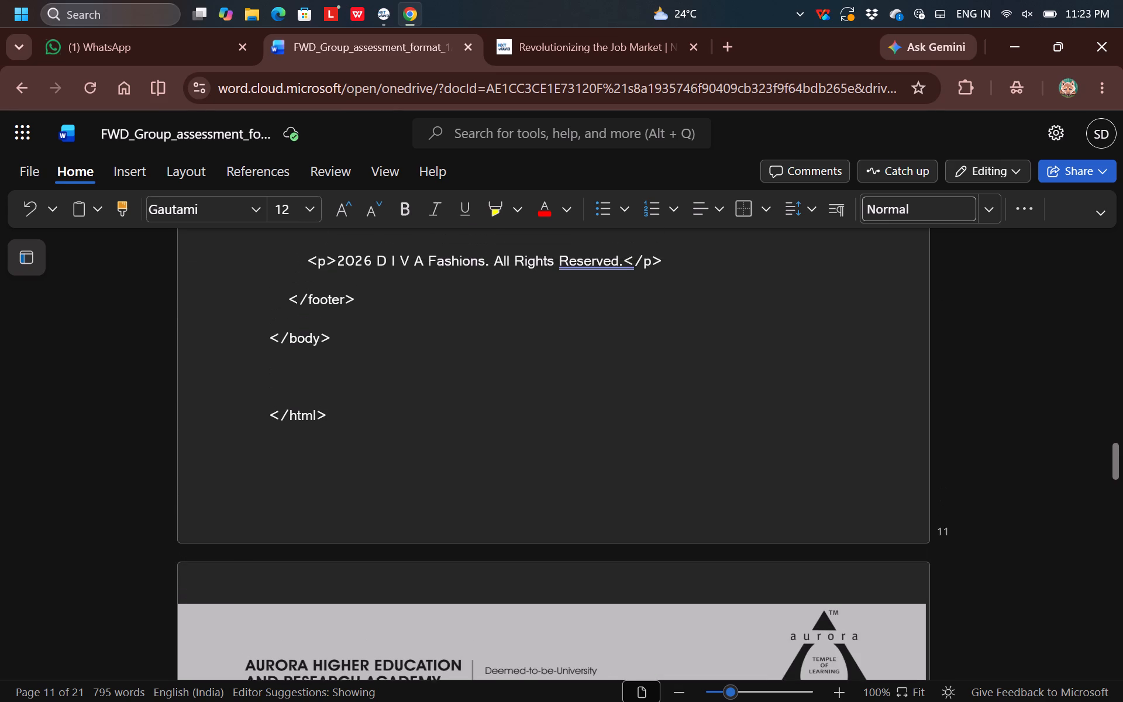
{"action": "scroll", "coordinate": [540, 487], "scroll_direction": "up", "scroll_amount": 1}
{"action": "scroll", "coordinate": [540, 487], "scroll_direction": "down", "scroll_amount": 5}
{"action": "scroll", "coordinate": [540, 487], "scroll_direction": "up", "scroll_amount": 3}
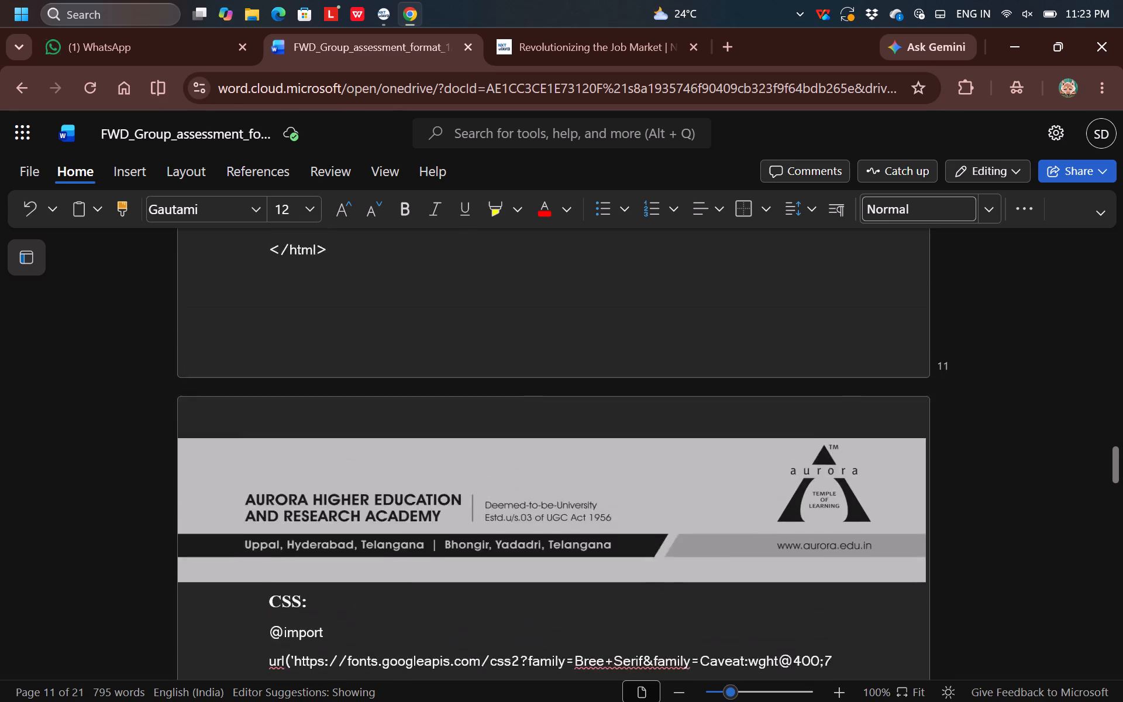
{"action": "left_click", "coordinate": [399, 360]}
{"action": "key", "text": "Return"}
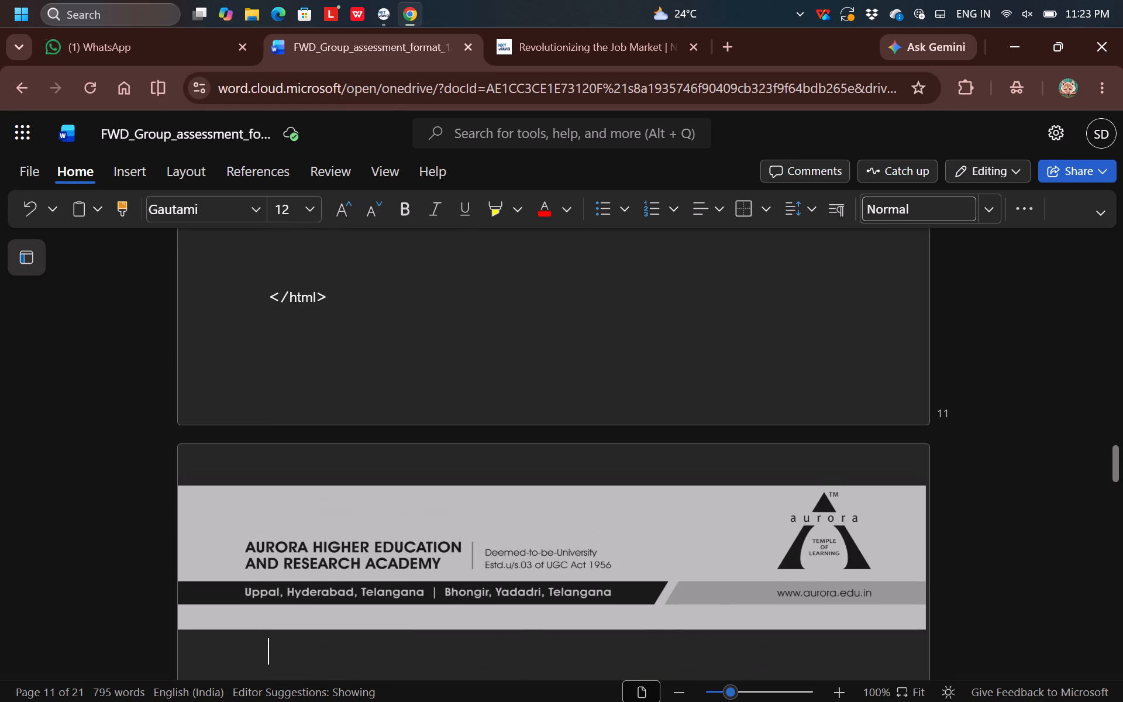
{"action": "key", "text": "ctrl+v"}
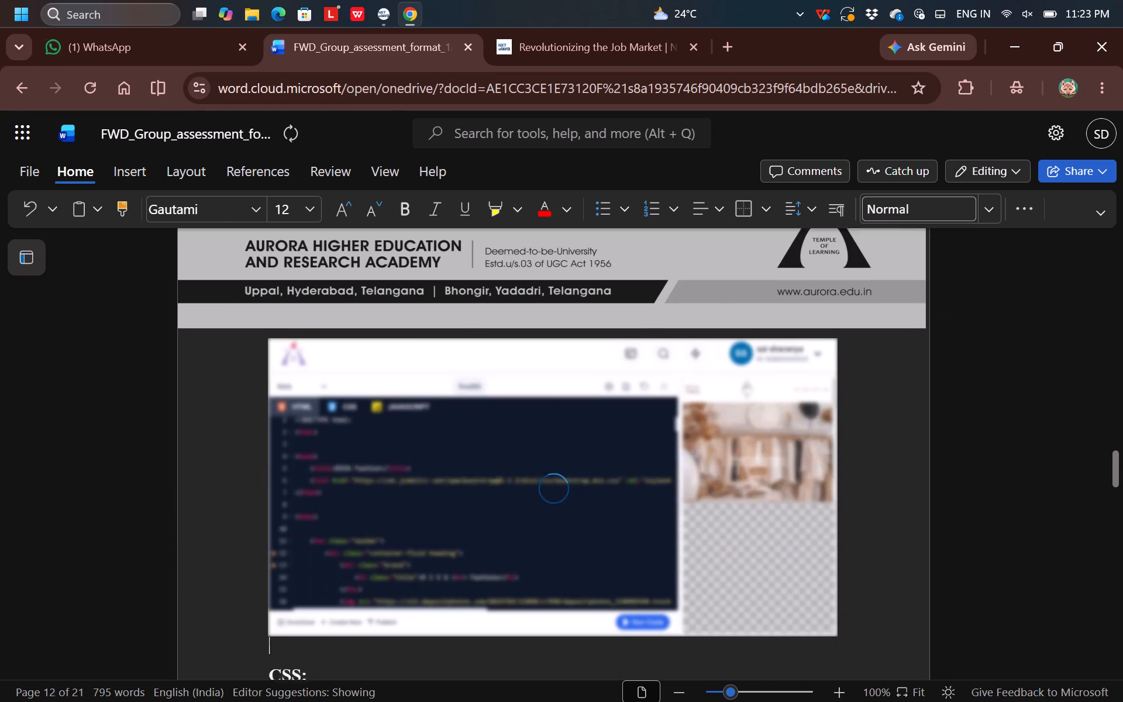
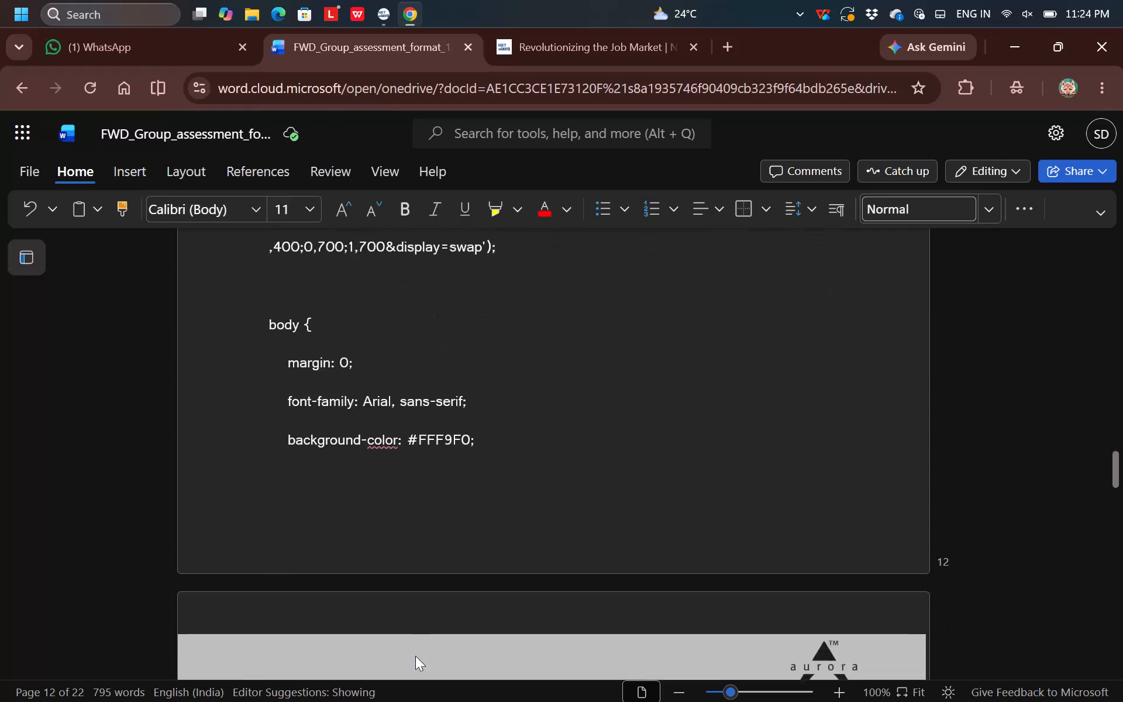
Start a new line after the closing brace of the "footer p" rule at the end of the CSS code.
{"action": "scroll", "coordinate": [415, 656], "scroll_direction": "down", "scroll_amount": 2}
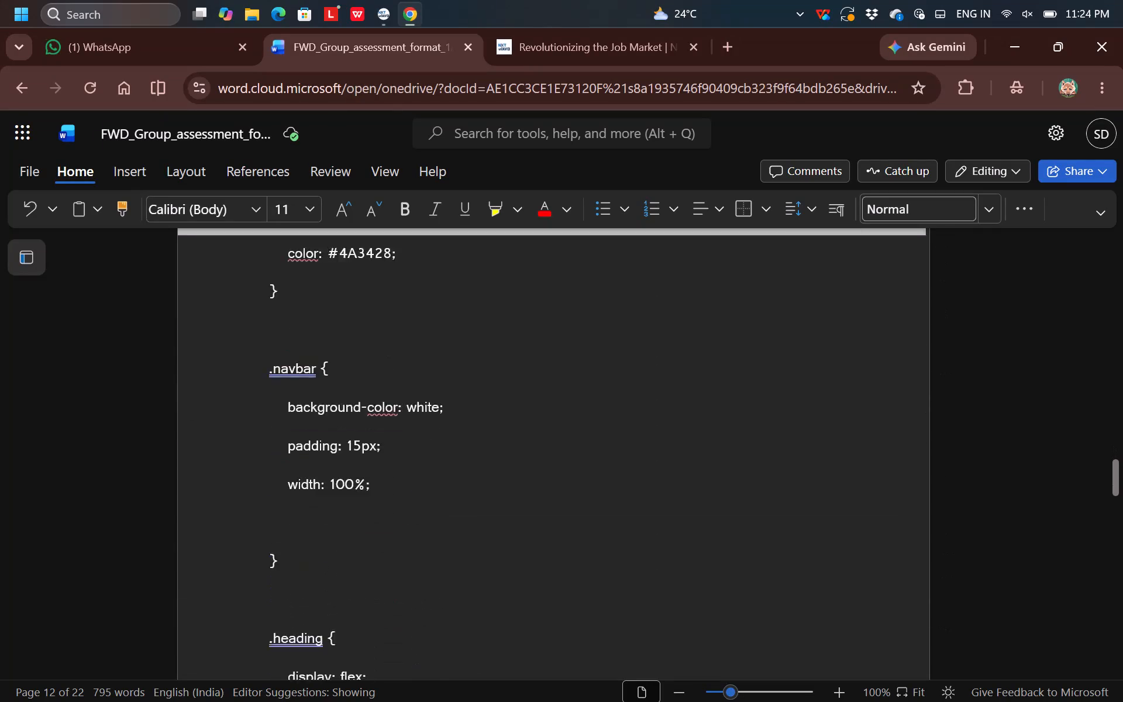
{"action": "scroll", "coordinate": [415, 656], "scroll_direction": "down", "scroll_amount": 9}
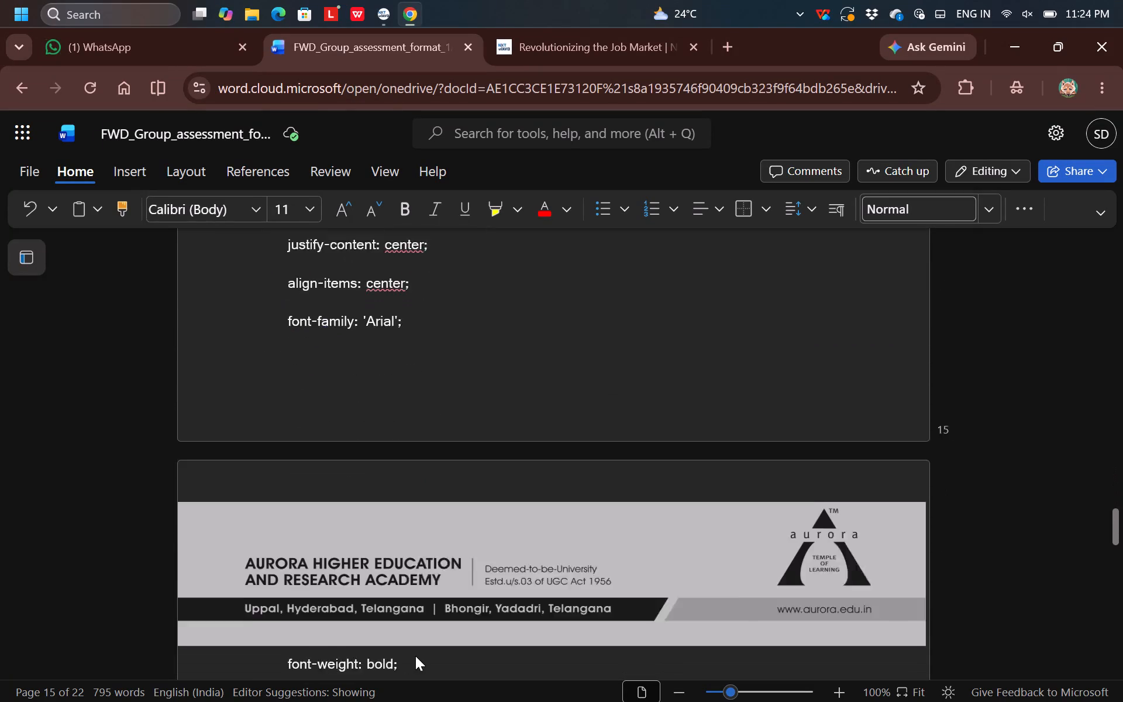
{"action": "scroll", "coordinate": [415, 656], "scroll_direction": "down", "scroll_amount": 7}
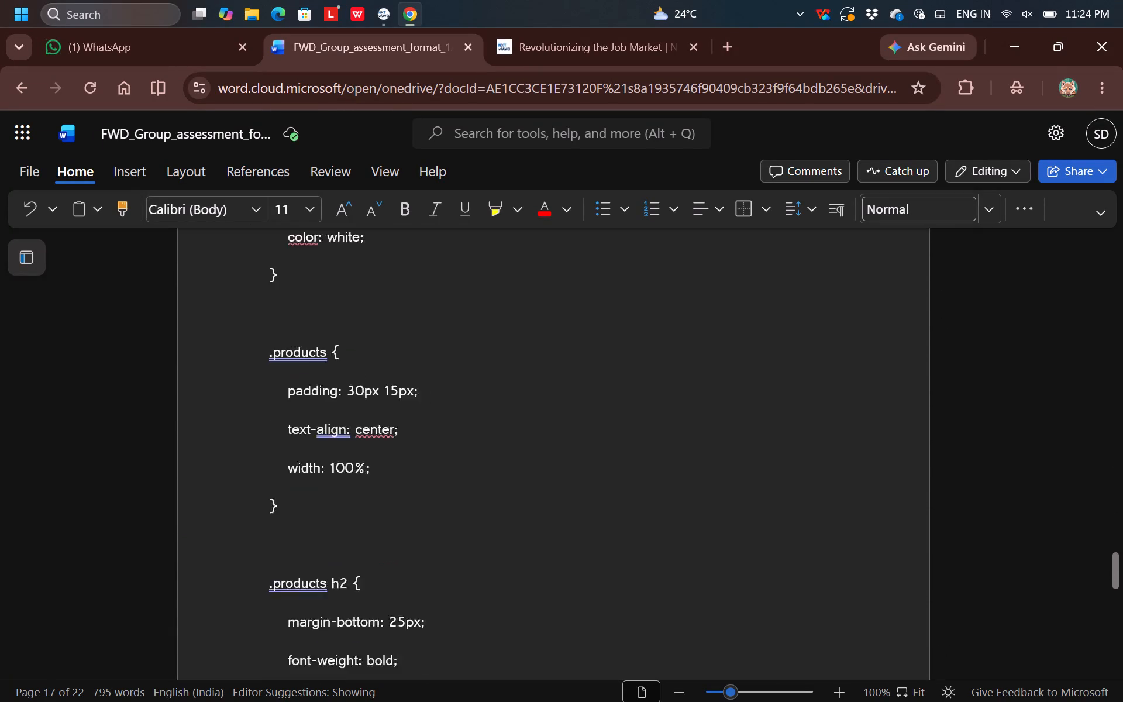
{"action": "scroll", "coordinate": [415, 656], "scroll_direction": "down", "scroll_amount": 9}
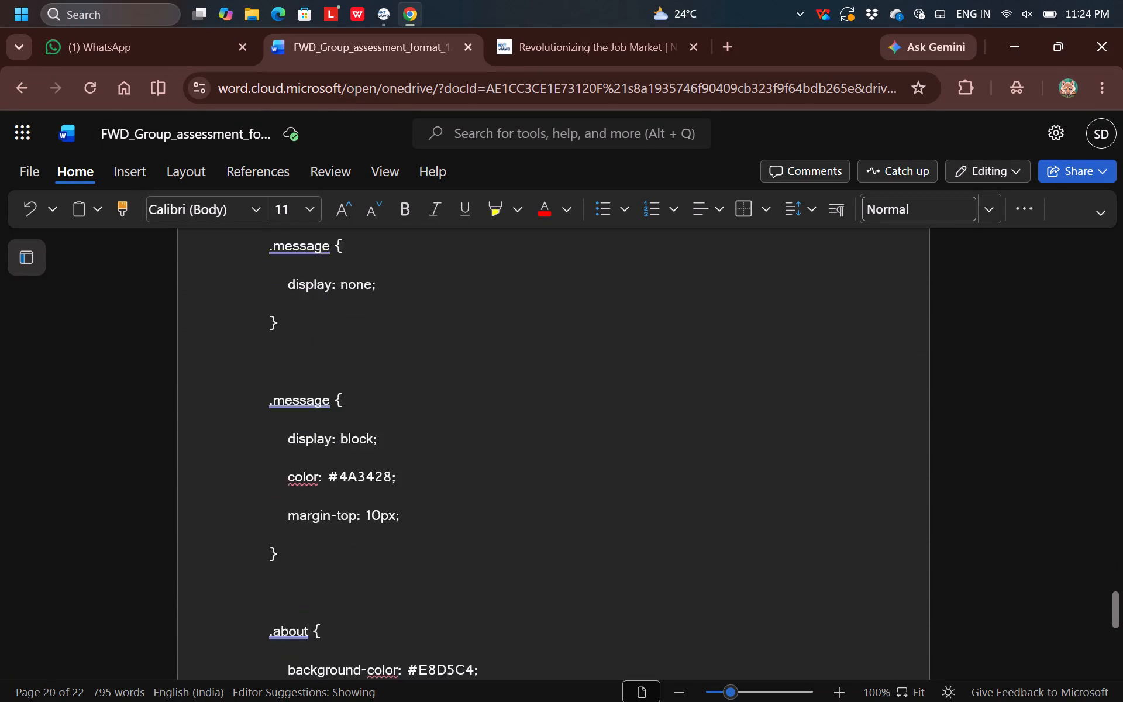
{"action": "scroll", "coordinate": [415, 656], "scroll_direction": "down", "scroll_amount": 8}
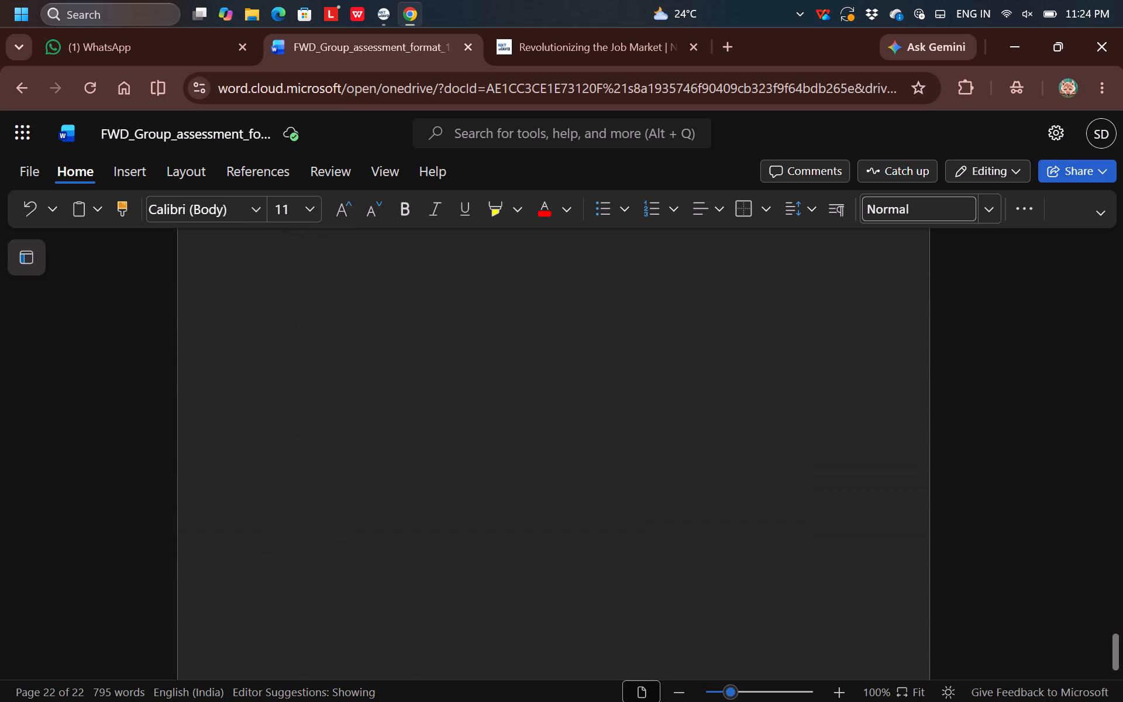
{"action": "scroll", "coordinate": [415, 656], "scroll_direction": "up", "scroll_amount": 2}
{"action": "left_click", "coordinate": [351, 486]}
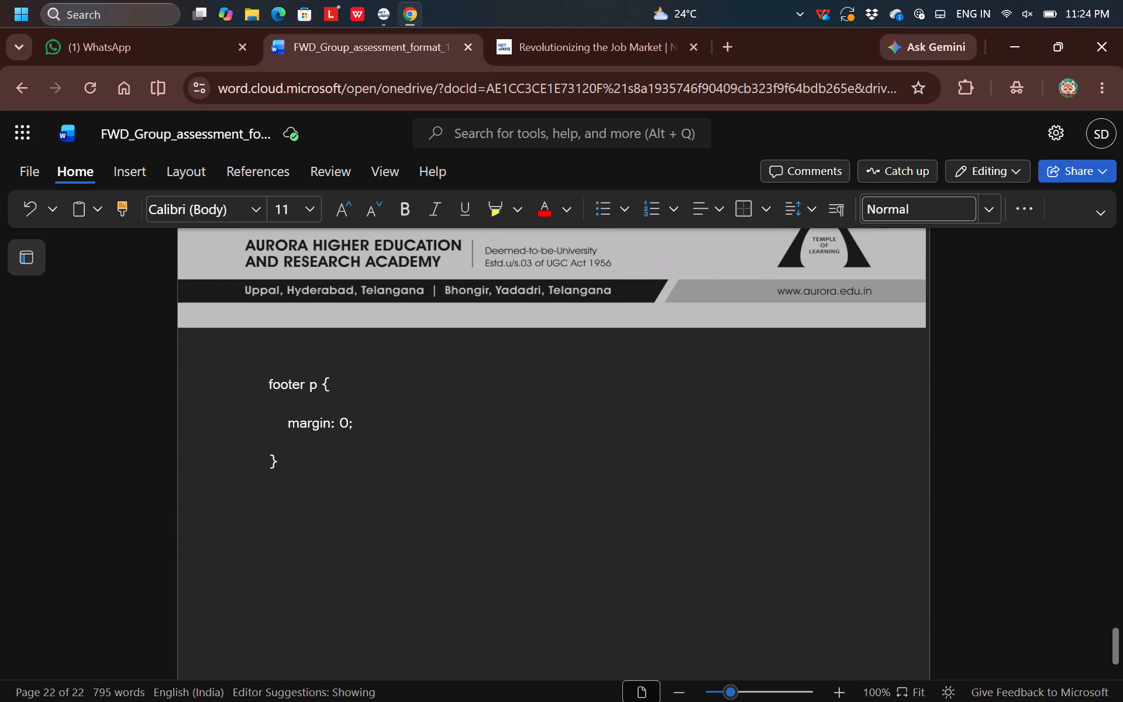
{"action": "key", "text": "Return"}
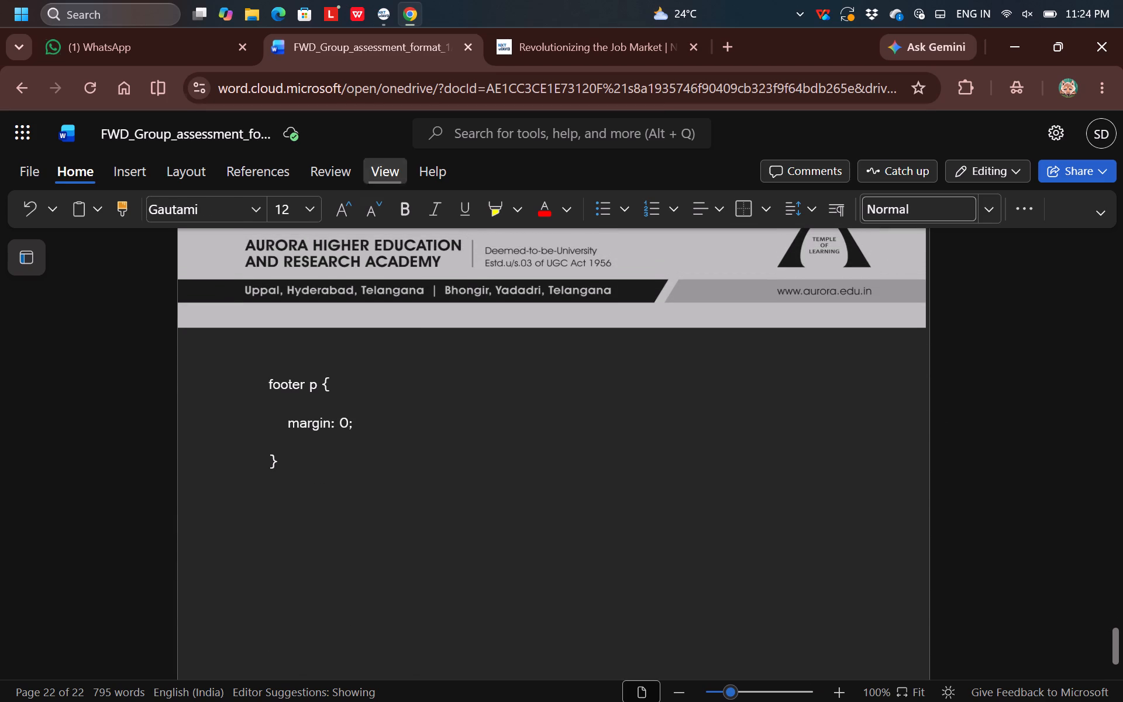
Show the CSS code in the frontend playground and capture a rectangular screenshot of the page below the browser's address bar.
{"action": "left_click", "coordinate": [565, 43]}
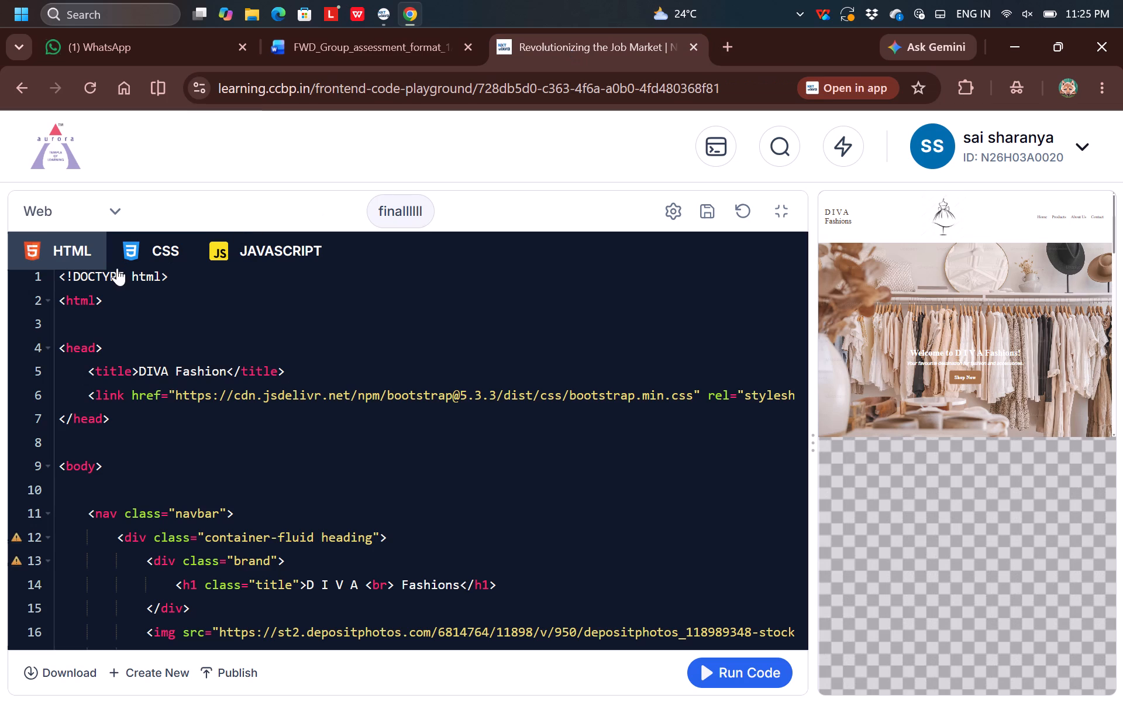
{"action": "left_click", "coordinate": [133, 267]}
{"action": "scroll", "coordinate": [292, 495], "scroll_direction": "down", "scroll_amount": 1}
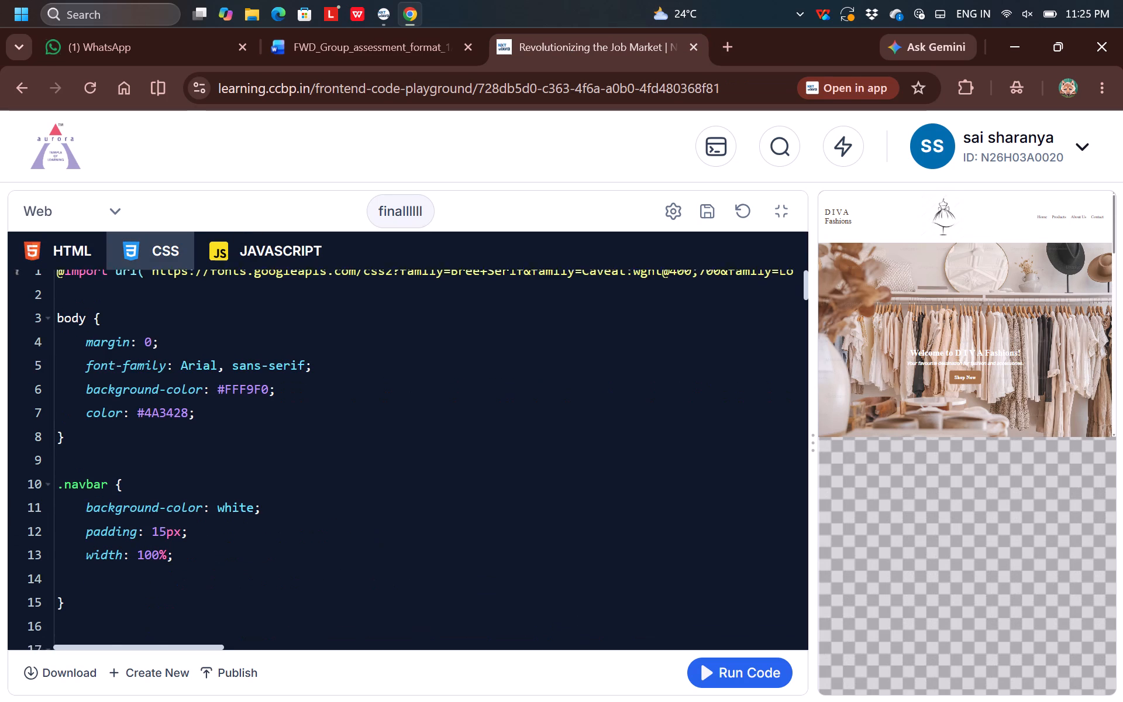
{"action": "scroll", "coordinate": [292, 495], "scroll_direction": "down", "scroll_amount": 1}
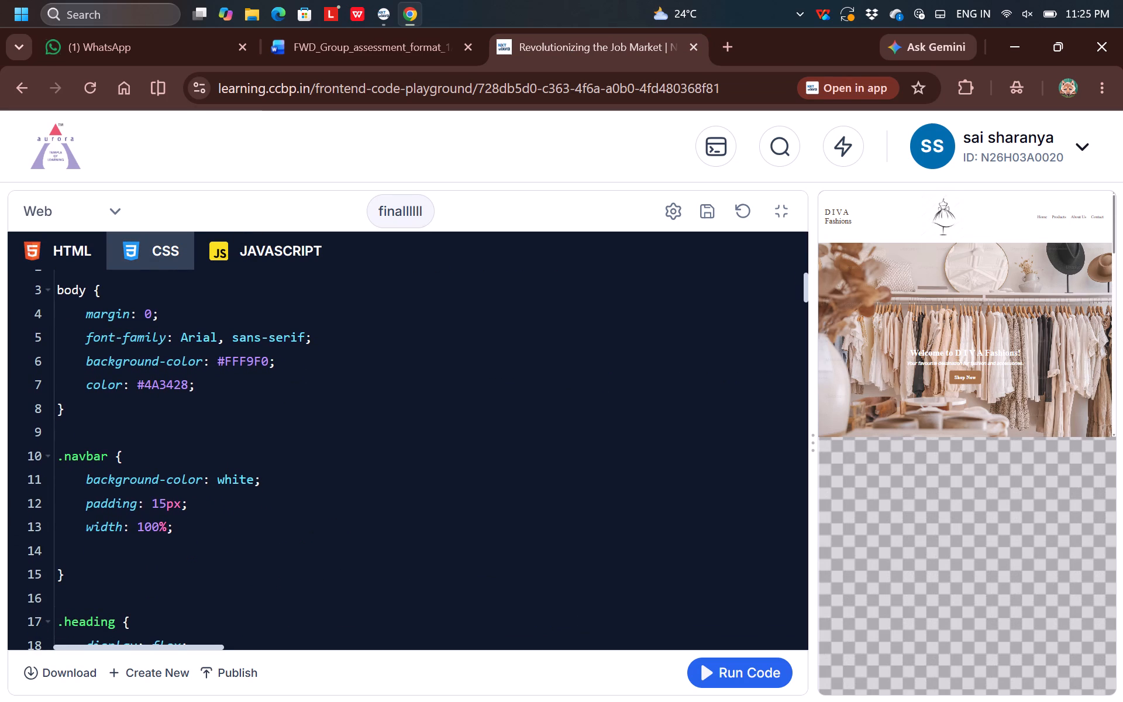
{"action": "key", "text": "shift+super+s"}
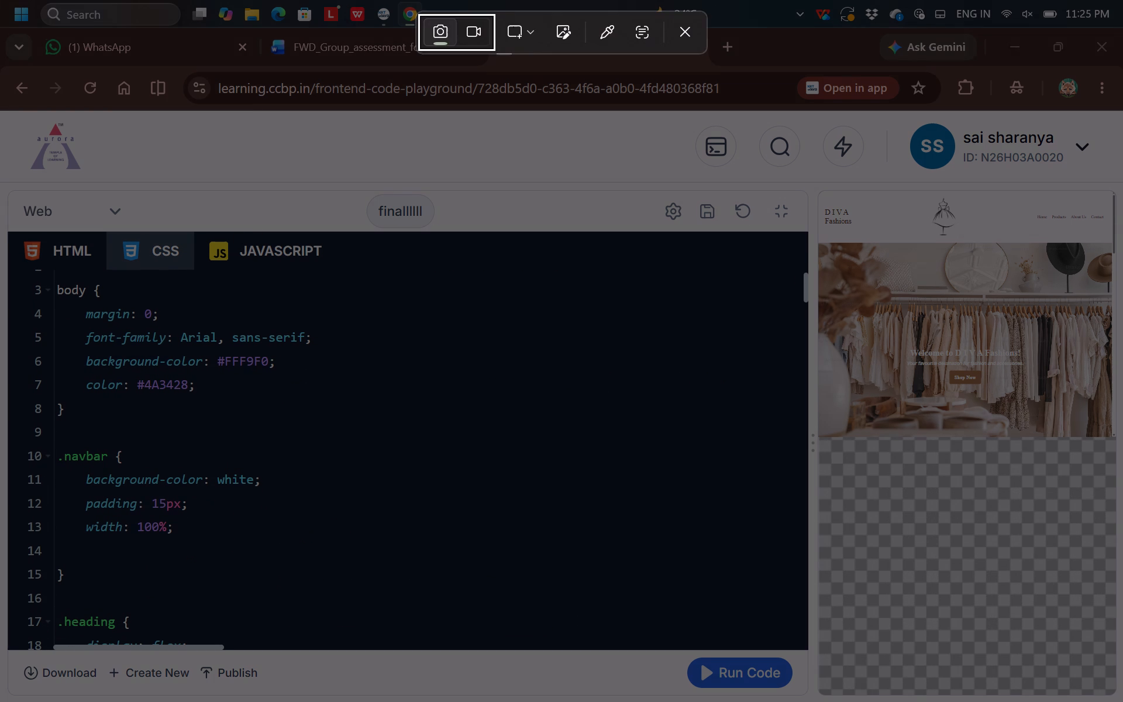
{"action": "left_click", "coordinate": [9, 118]}
{"action": "left_click_drag", "start_coordinate": [9, 118], "coordinate": [653, 314]}
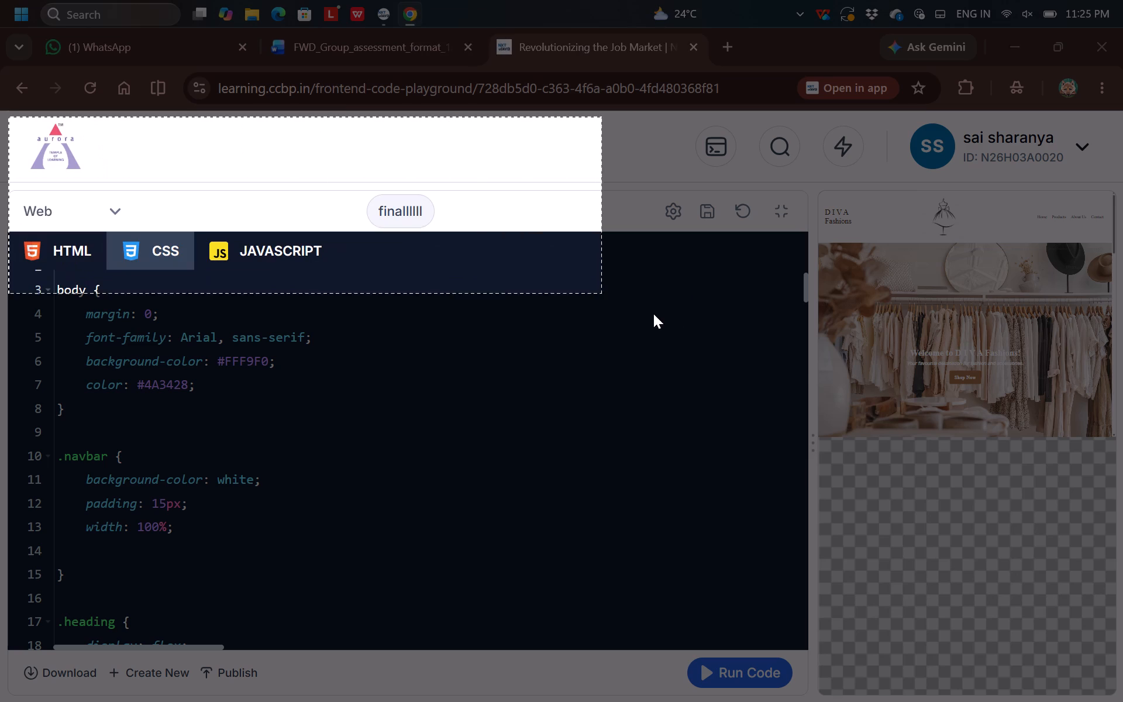
{"action": "left_click_drag", "start_coordinate": [653, 314], "coordinate": [1122, 701]}
{"action": "scroll", "coordinate": [714, 338], "scroll_direction": "right", "scroll_amount": 2}
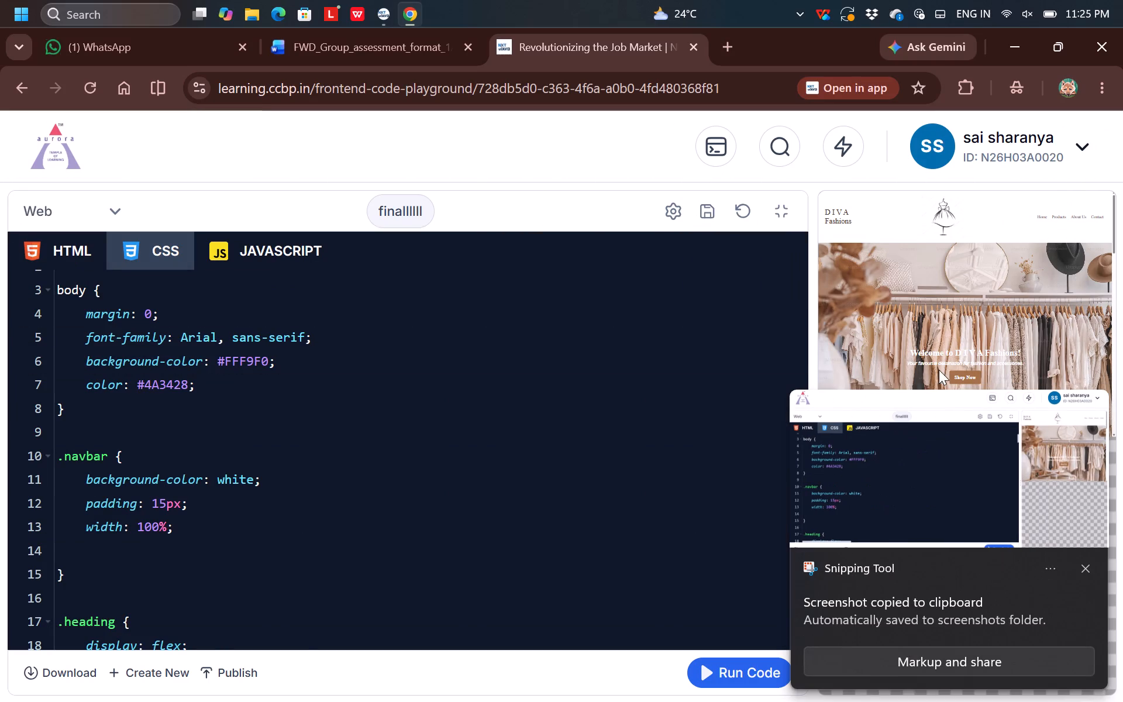
In the FWD group assessment Word document, paste the CSS playground screenshot on the new last line and dismiss the capture notification.
{"action": "left_click", "coordinate": [332, 43]}
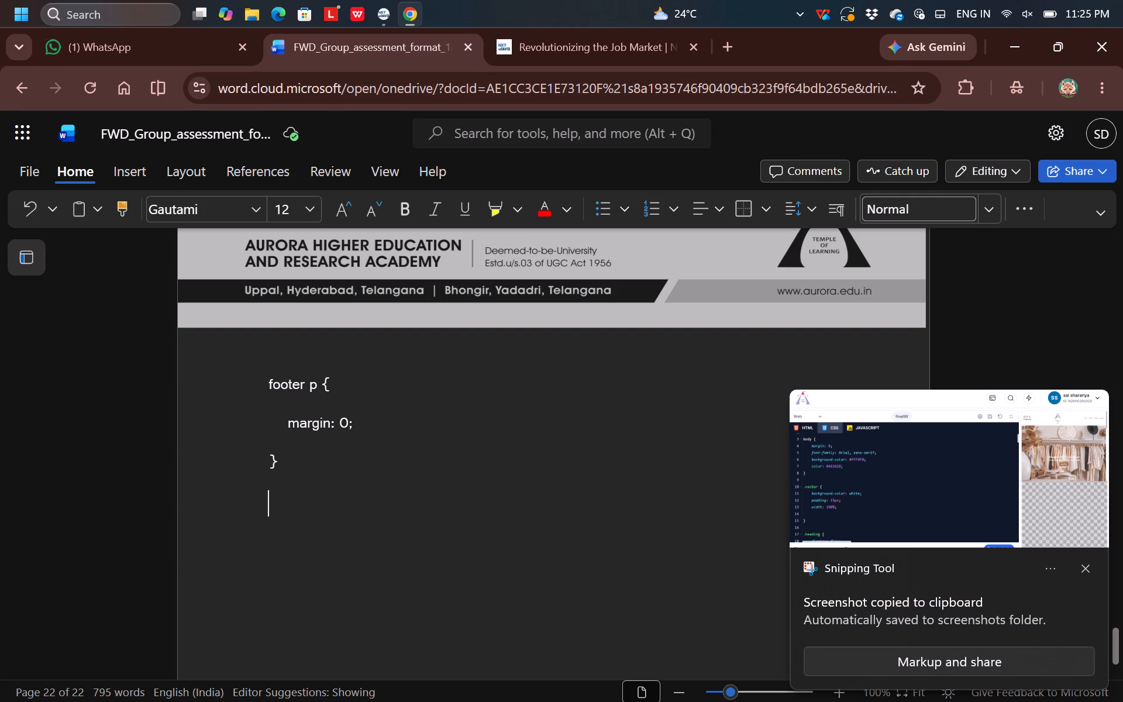
{"action": "key", "text": "ctrl+v"}
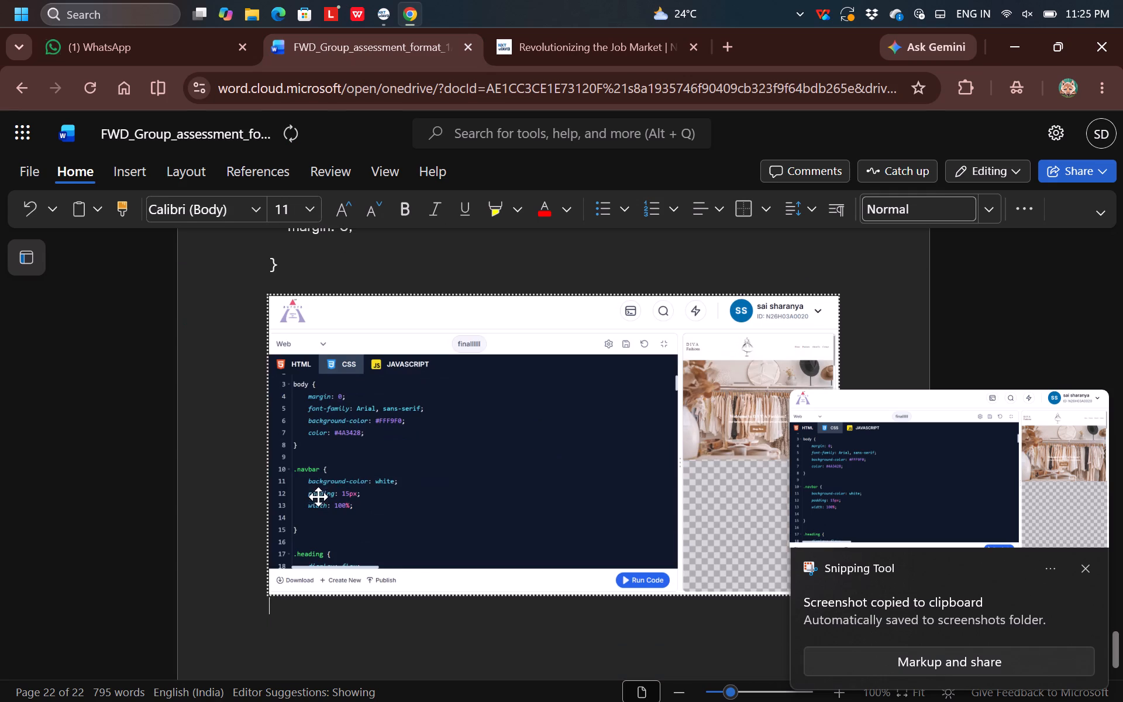
{"action": "left_click", "coordinate": [1081, 561]}
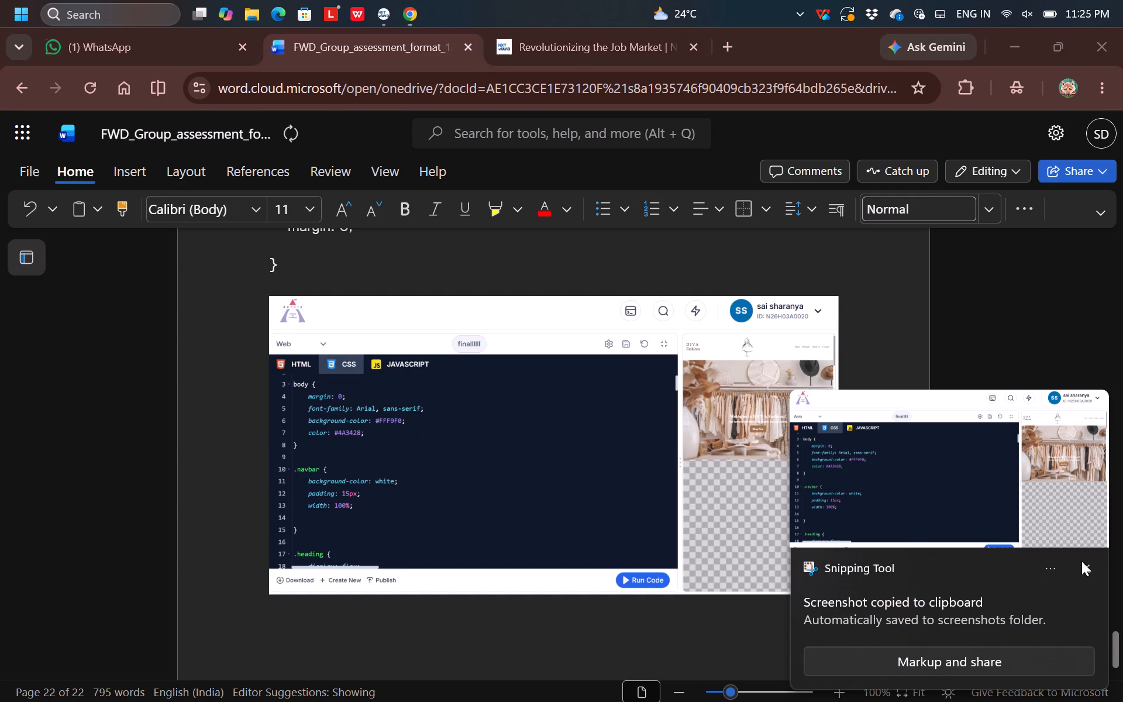
Enter the heading text "The output" on the line below the pasted CSS screenshot.
{"action": "scroll", "coordinate": [698, 572], "scroll_direction": "down", "scroll_amount": 2}
{"action": "left_click", "coordinate": [301, 437]}
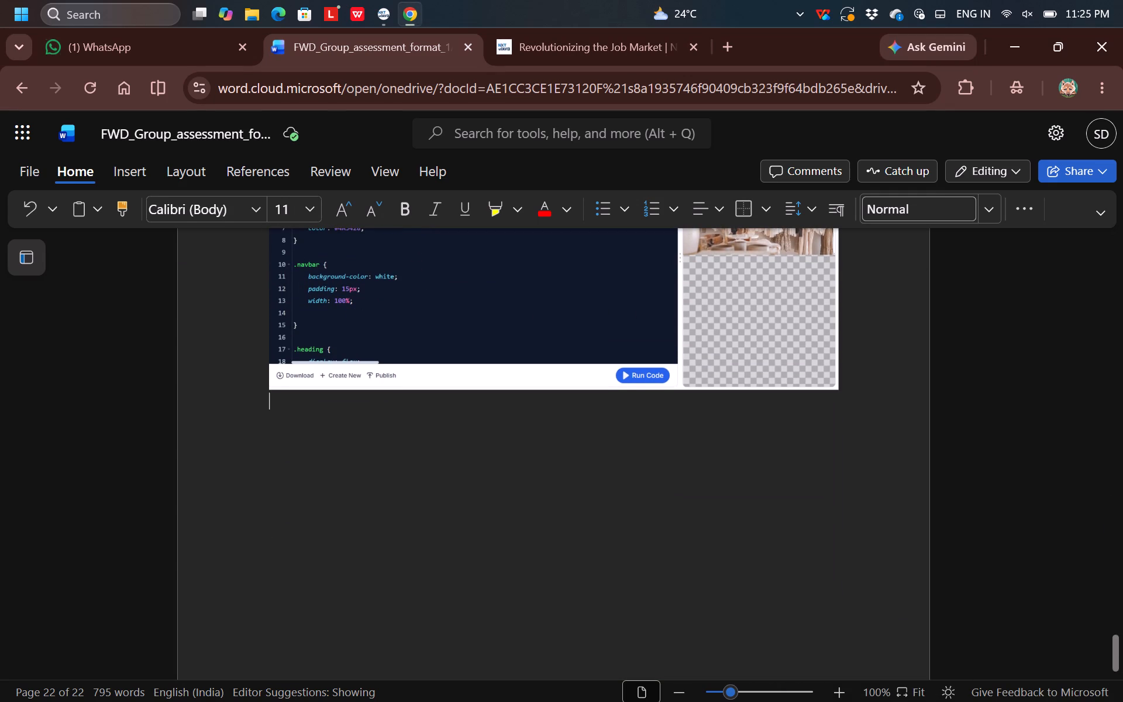
{"action": "key", "text": "t"}
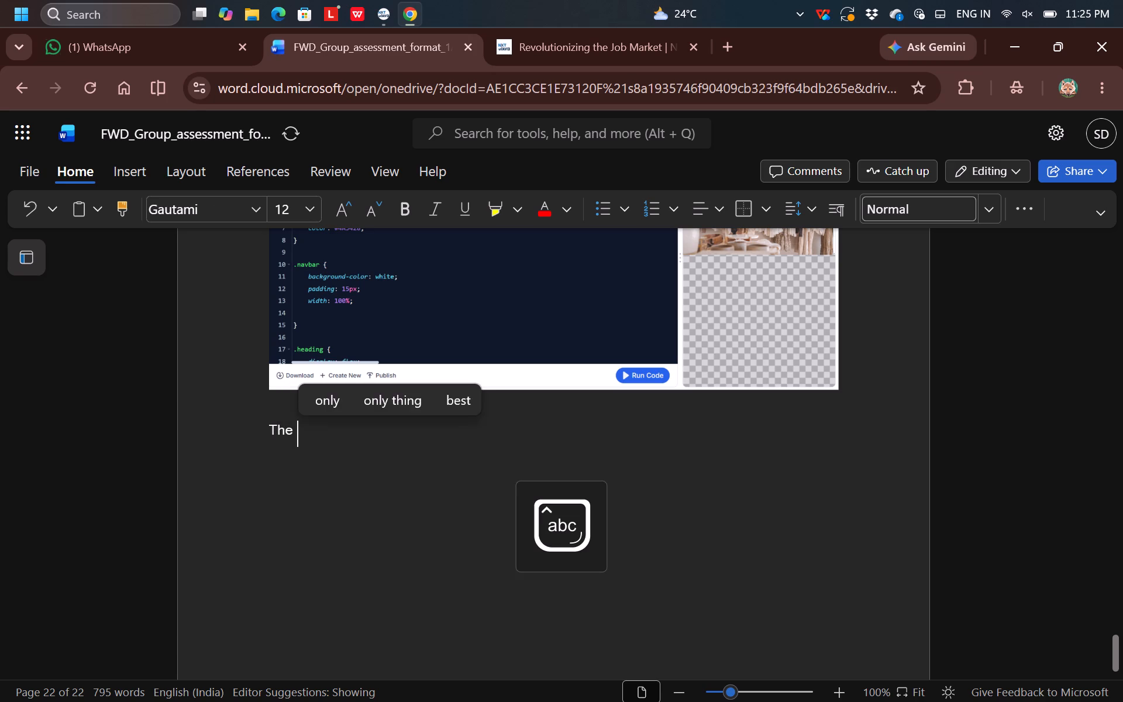
{"action": "type", "text": "put"}
{"action": "key", "text": "space"}
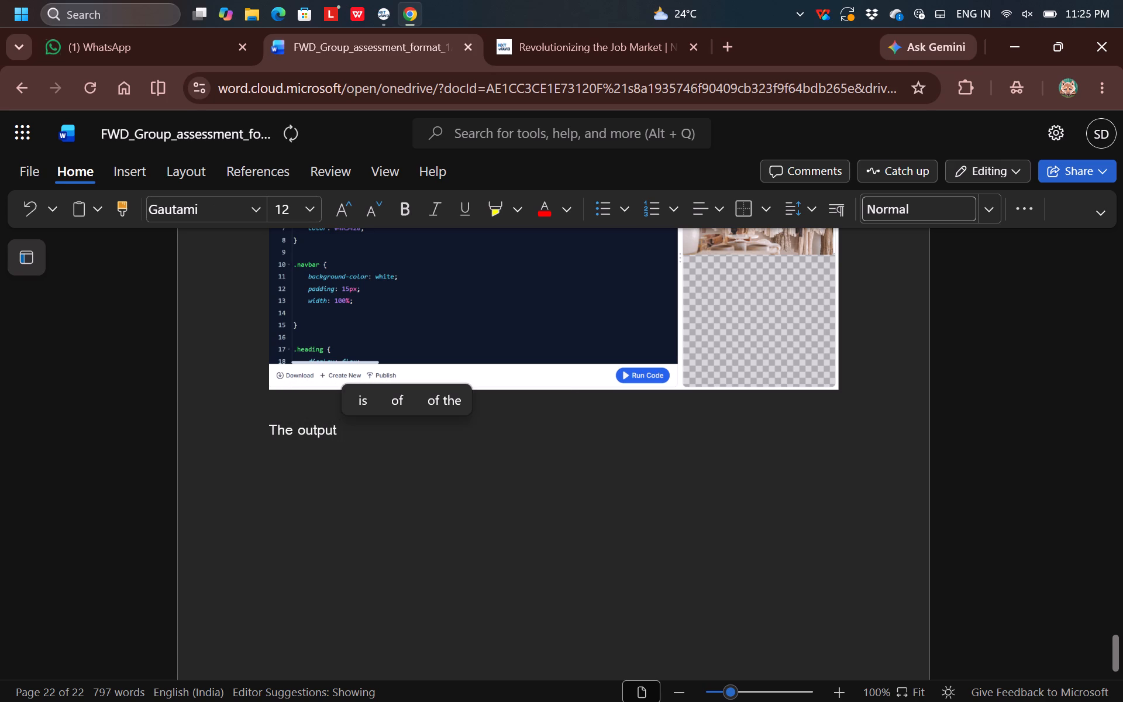
Set the "The output" heading to size 16 in Times New Roman.
{"action": "left_click_drag", "start_coordinate": [267, 433], "coordinate": [349, 437]}
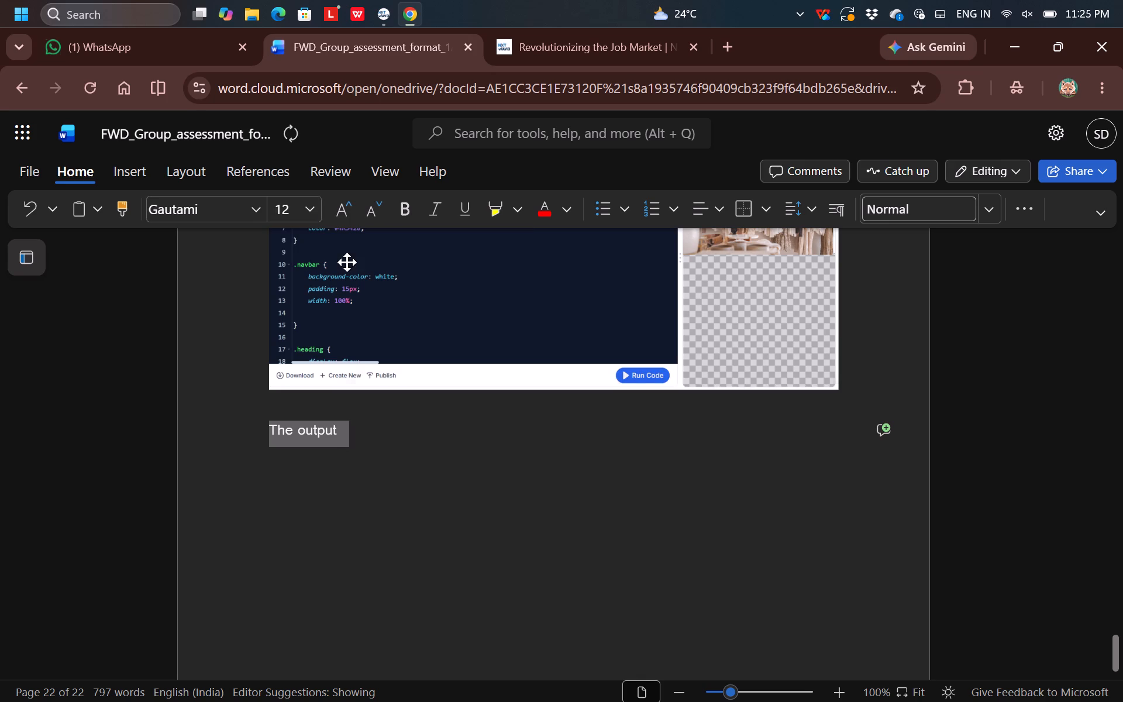
{"action": "left_click", "coordinate": [311, 210]}
{"action": "left_click", "coordinate": [297, 413]}
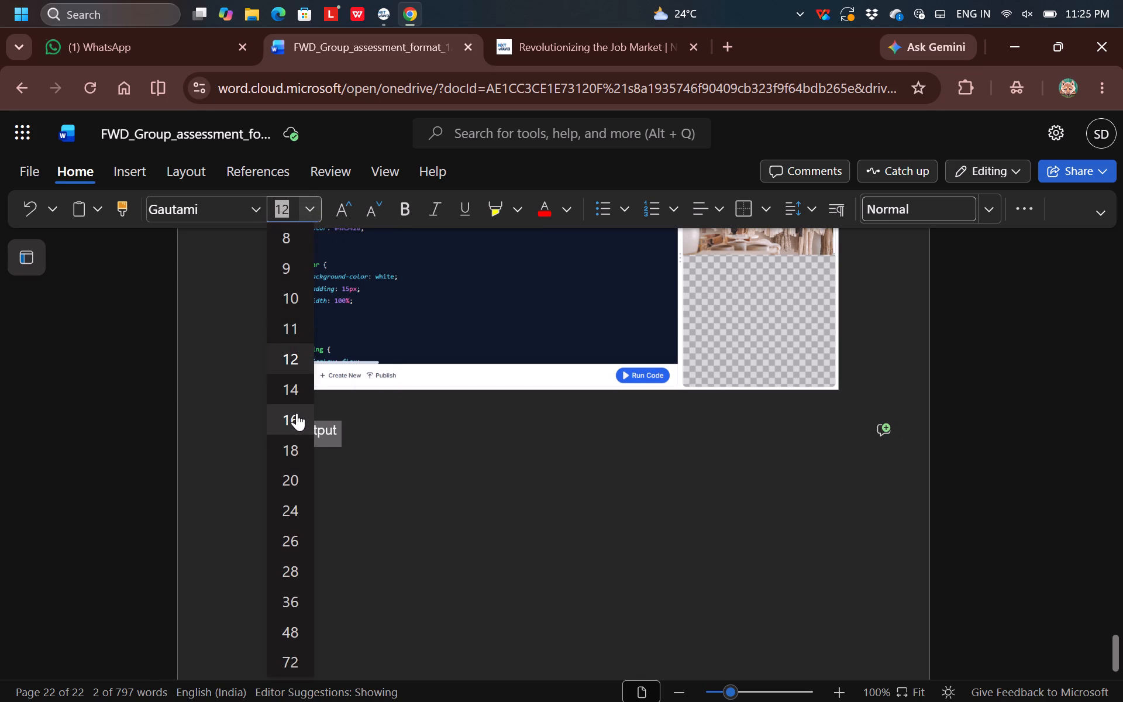
{"action": "left_click", "coordinate": [263, 220]}
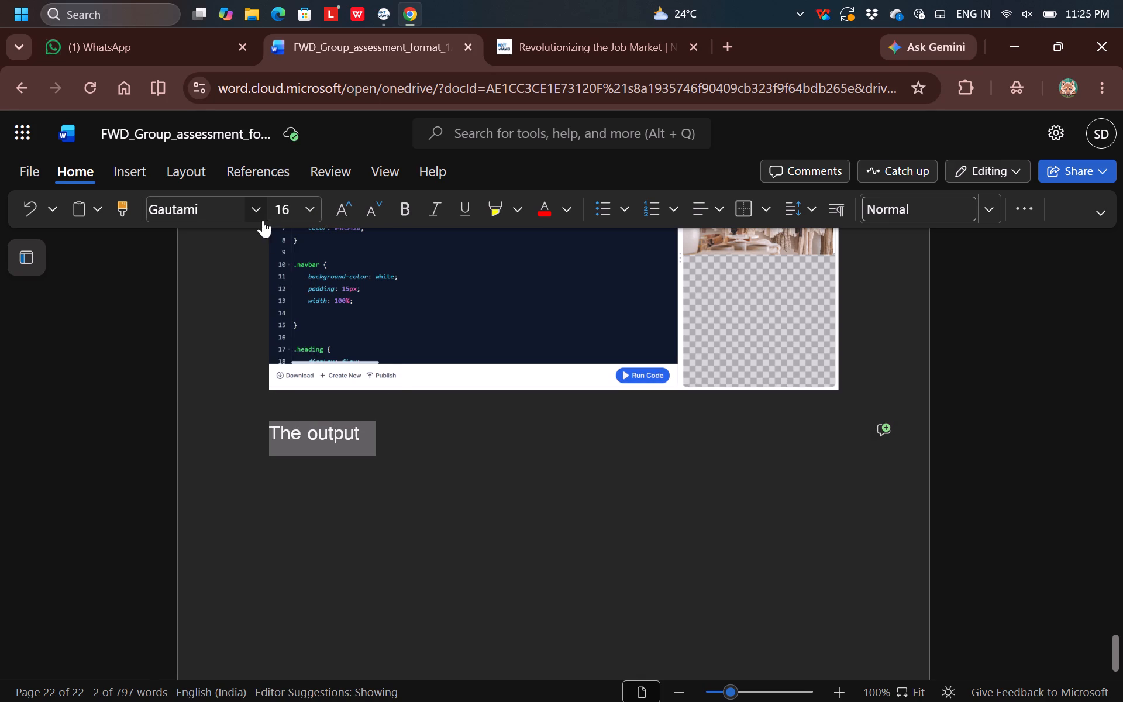
{"action": "left_click", "coordinate": [301, 369]}
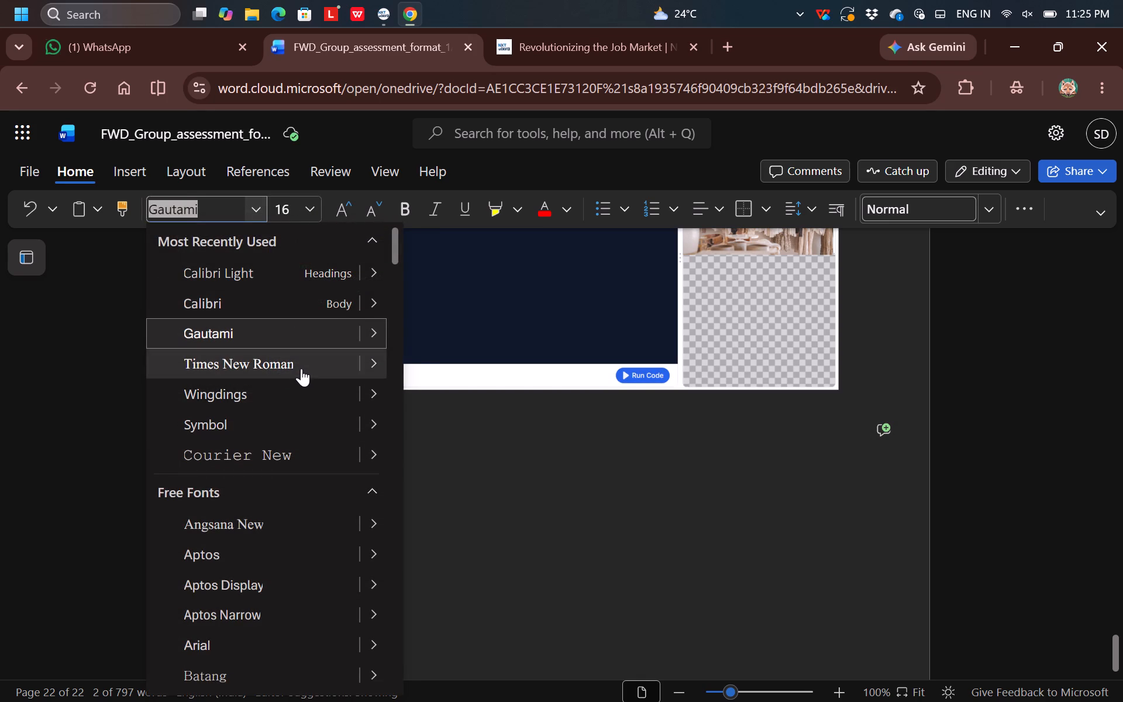
Make the "The output" heading bold and italic.
{"action": "left_click_drag", "start_coordinate": [395, 235], "coordinate": [400, 219]}
{"action": "left_click", "coordinate": [400, 219]}
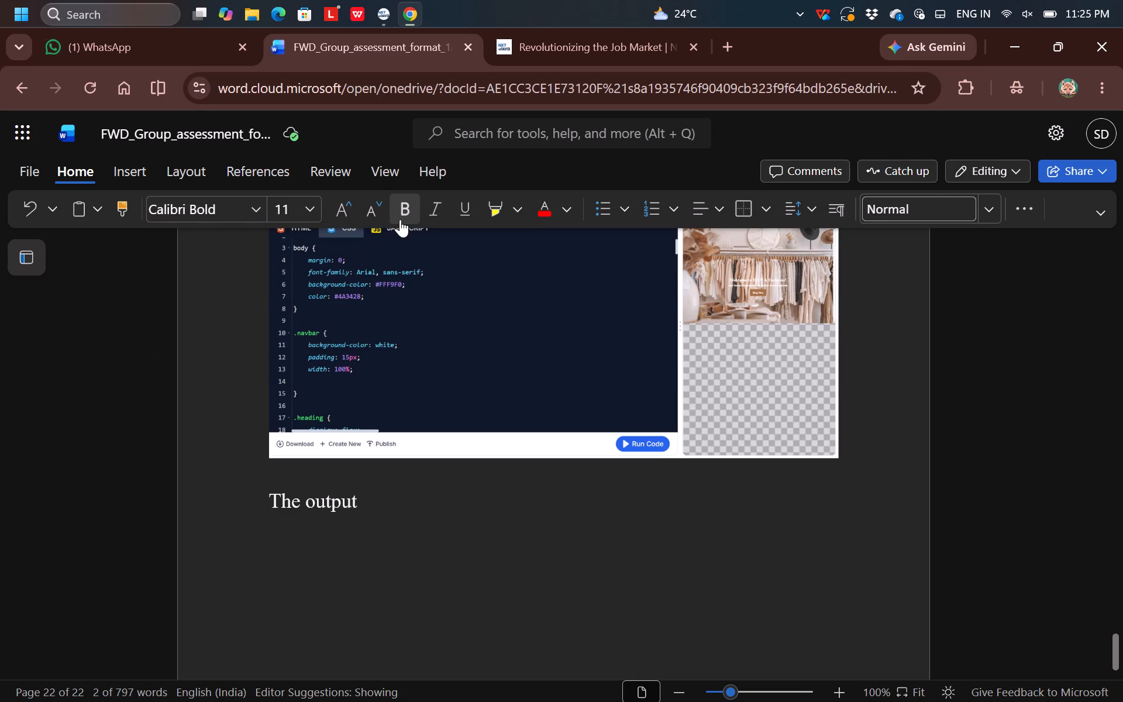
{"action": "left_click", "coordinate": [433, 205]}
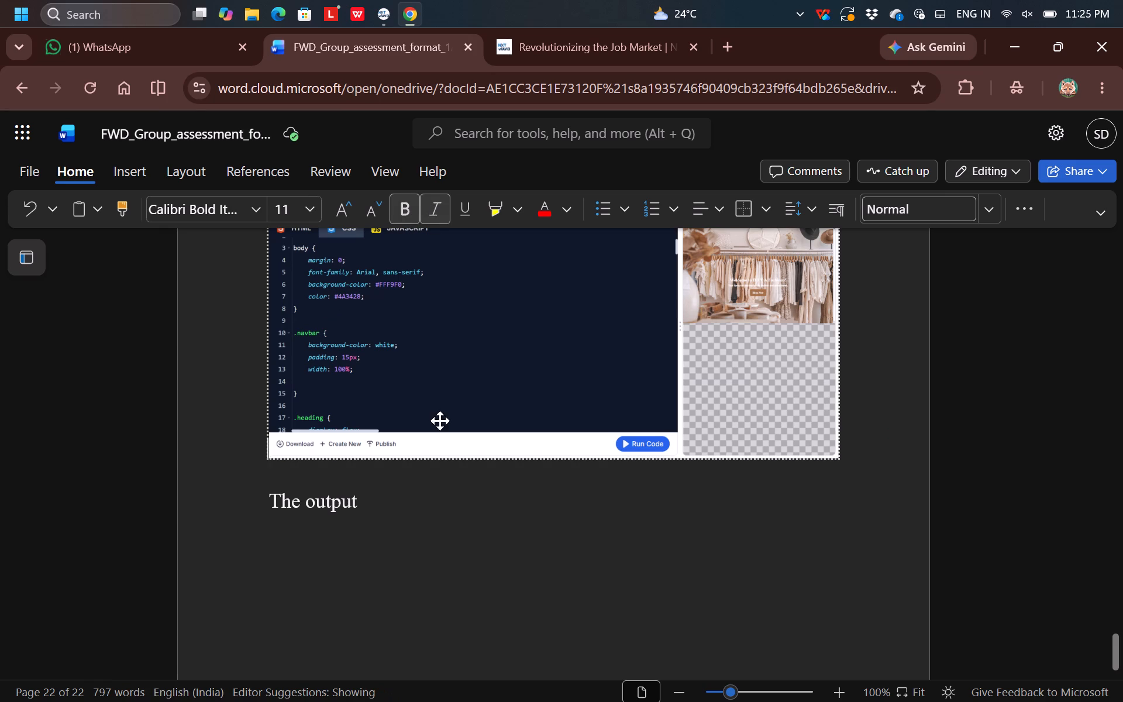
{"action": "left_click_drag", "start_coordinate": [381, 505], "coordinate": [252, 497]}
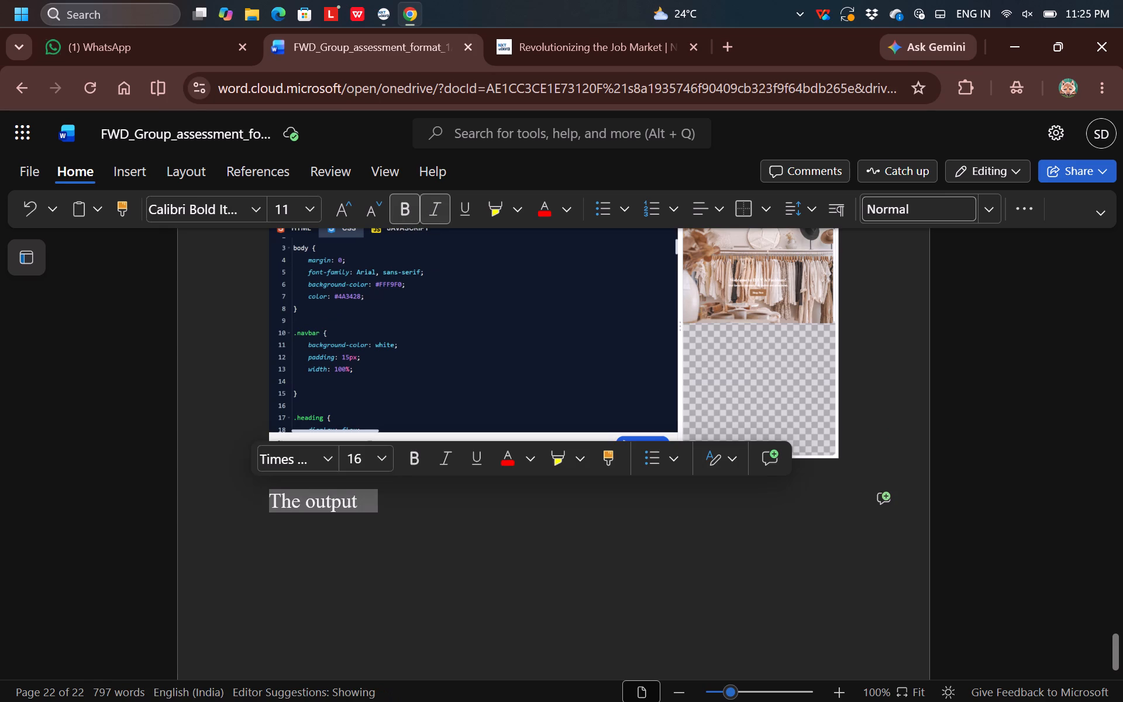
{"action": "left_click", "coordinate": [401, 215]}
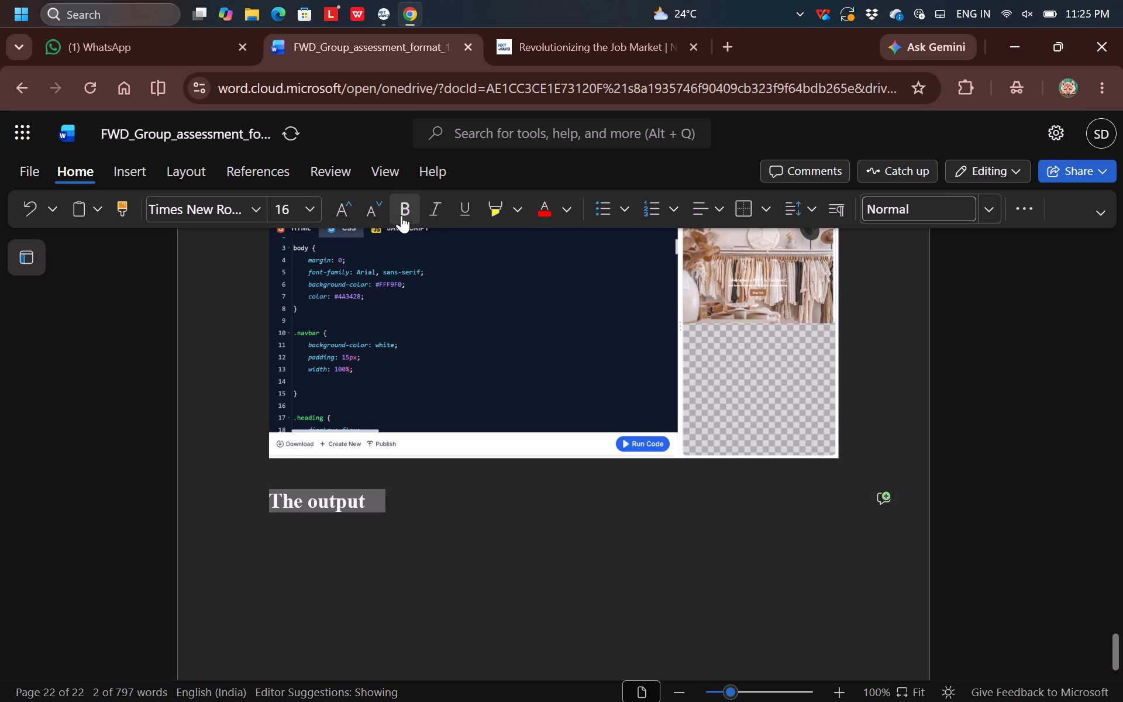
{"action": "left_click", "coordinate": [436, 215]}
Add a colon at the end of the "The output" heading.
{"action": "left_click", "coordinate": [436, 494]}
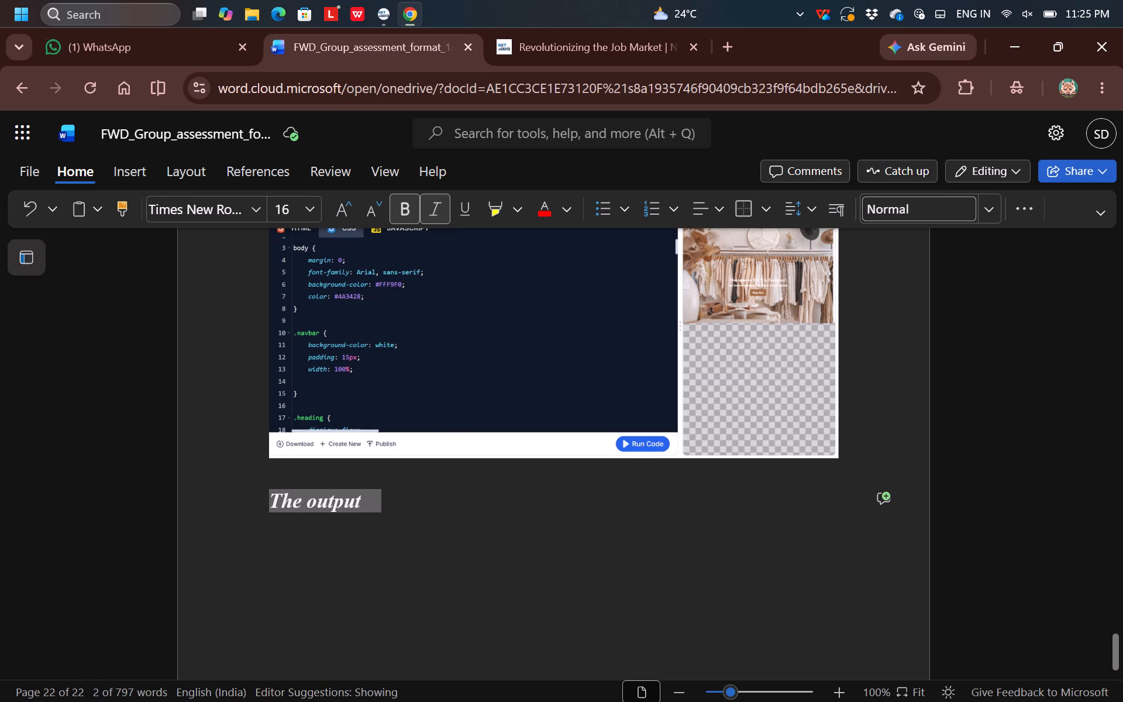
{"action": "scroll", "coordinate": [436, 494], "scroll_direction": "up", "scroll_amount": 1}
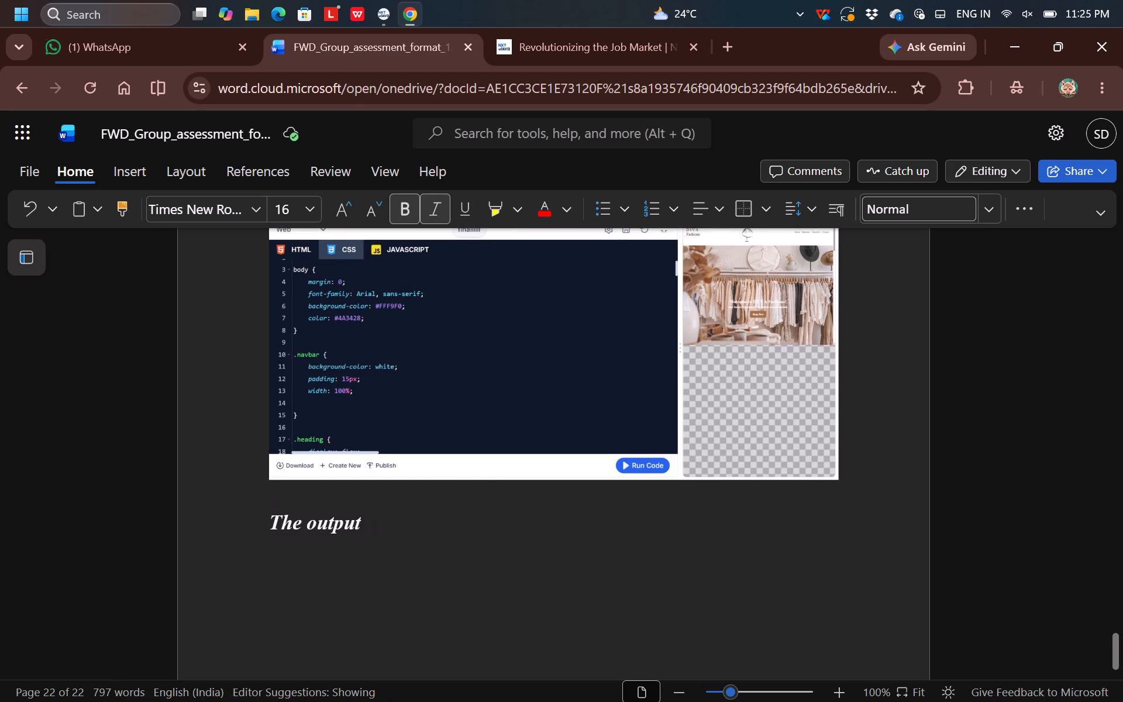
{"action": "key", "text": "shift+colon"}
Review the document from the end to the first page and check the formatting of the "Online Shopping Website" heading.
{"action": "scroll", "coordinate": [436, 494], "scroll_direction": "up", "scroll_amount": 16}
{"action": "scroll", "coordinate": [436, 494], "scroll_direction": "up", "scroll_amount": 7}
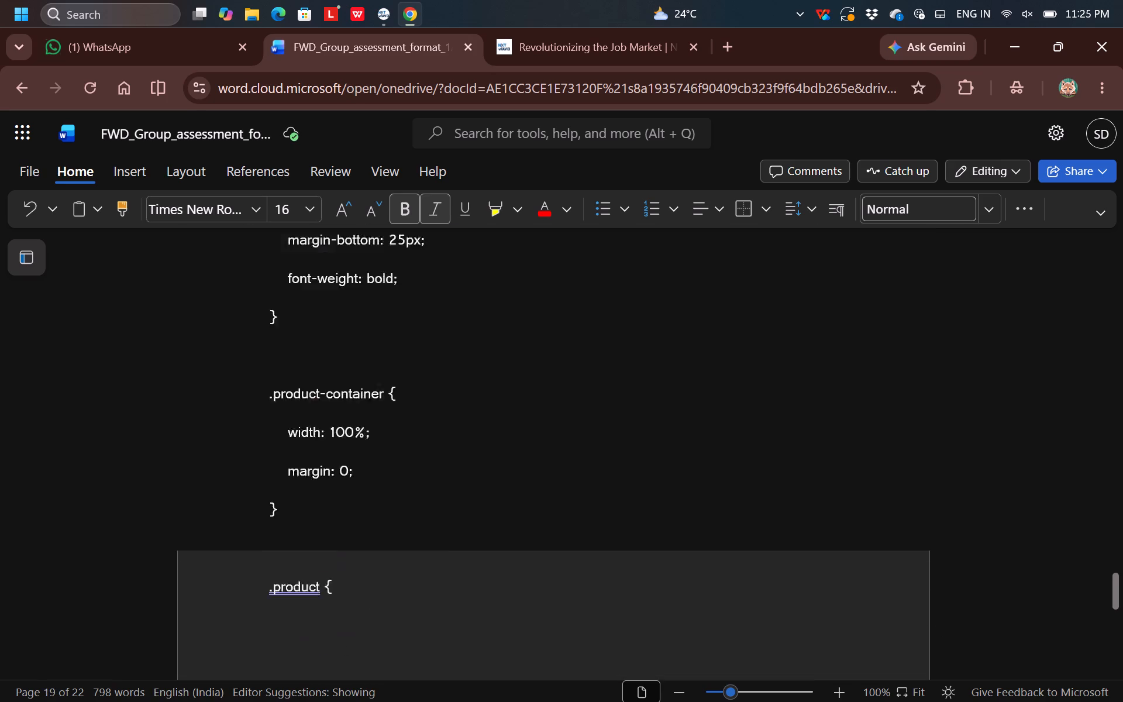
{"action": "scroll", "coordinate": [436, 494], "scroll_direction": "up", "scroll_amount": 12}
{"action": "scroll", "coordinate": [436, 494], "scroll_direction": "up", "scroll_amount": 18}
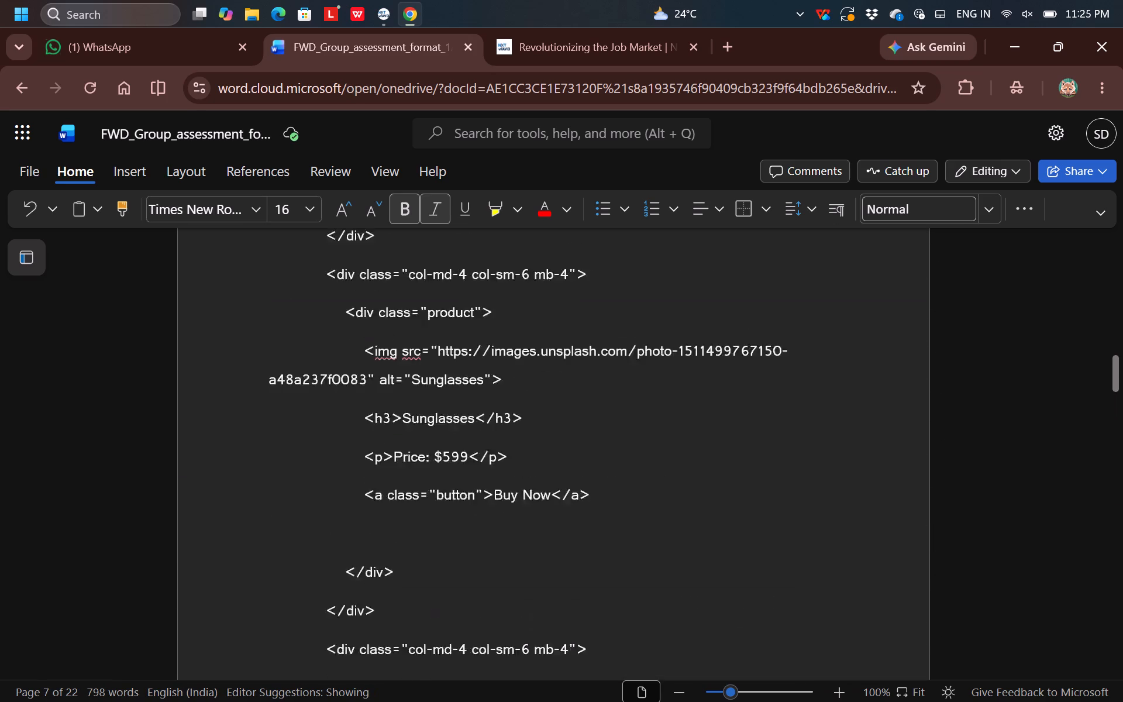
{"action": "scroll", "coordinate": [436, 494], "scroll_direction": "up", "scroll_amount": 15}
{"action": "scroll", "coordinate": [436, 494], "scroll_direction": "up", "scroll_amount": 8}
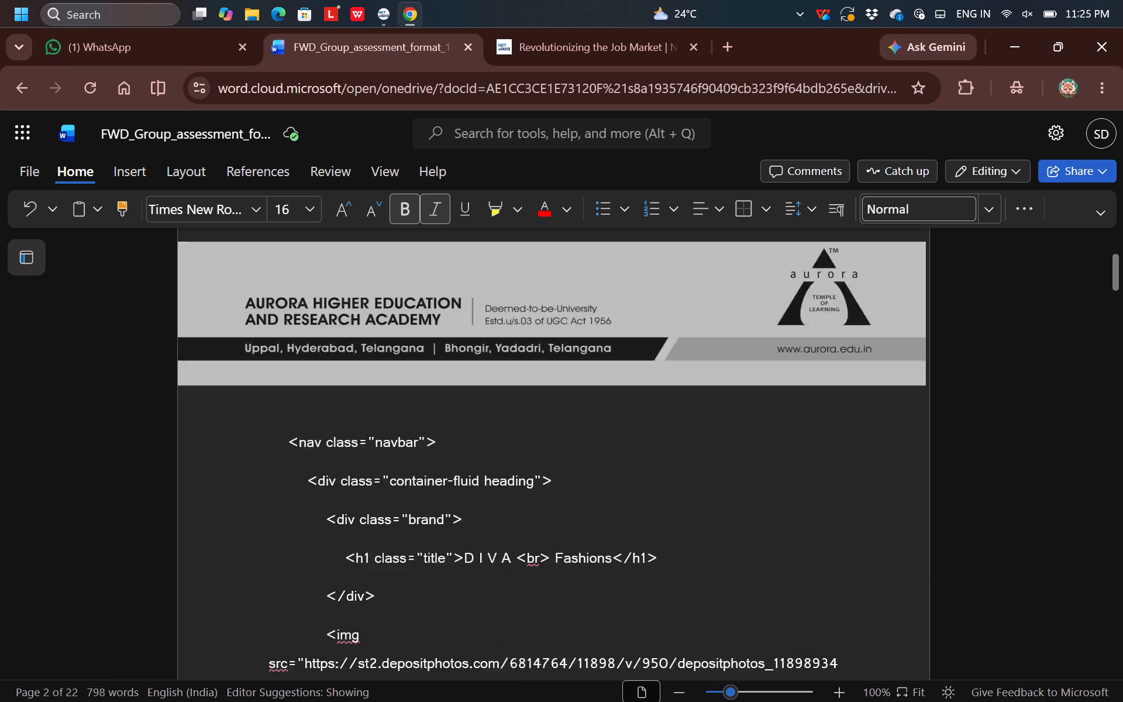
{"action": "scroll", "coordinate": [436, 494], "scroll_direction": "up", "scroll_amount": 9}
{"action": "scroll", "coordinate": [342, 531], "scroll_direction": "down", "scroll_amount": 4}
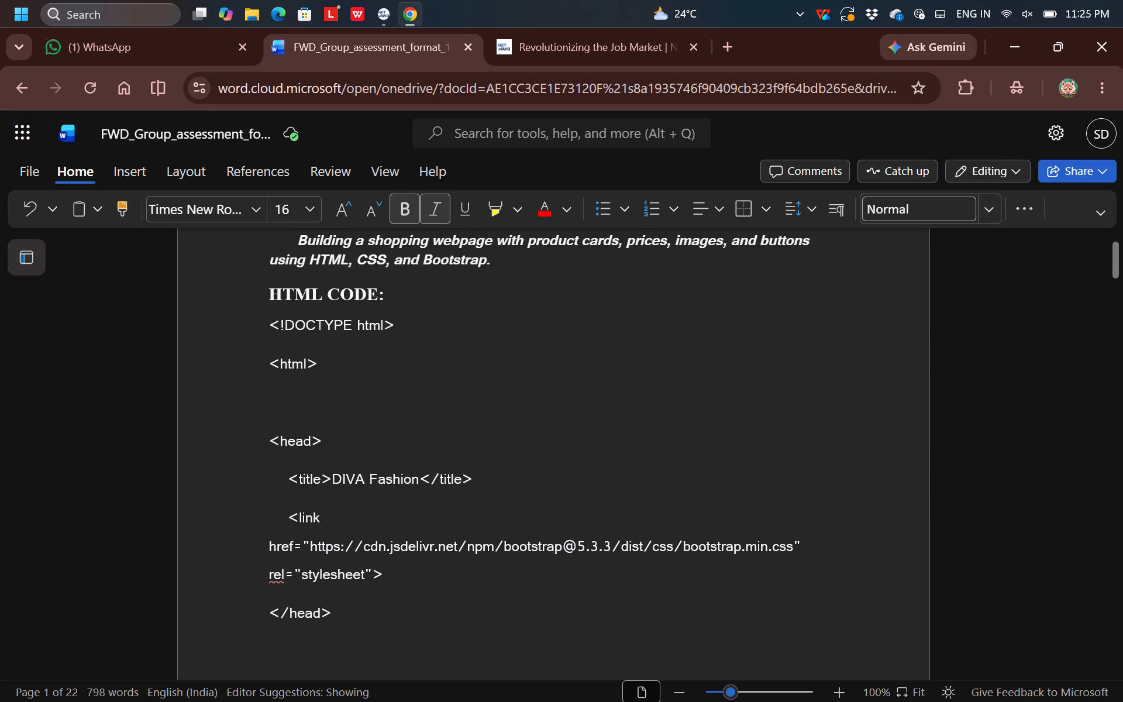
{"action": "scroll", "coordinate": [349, 388], "scroll_direction": "up", "scroll_amount": 1}
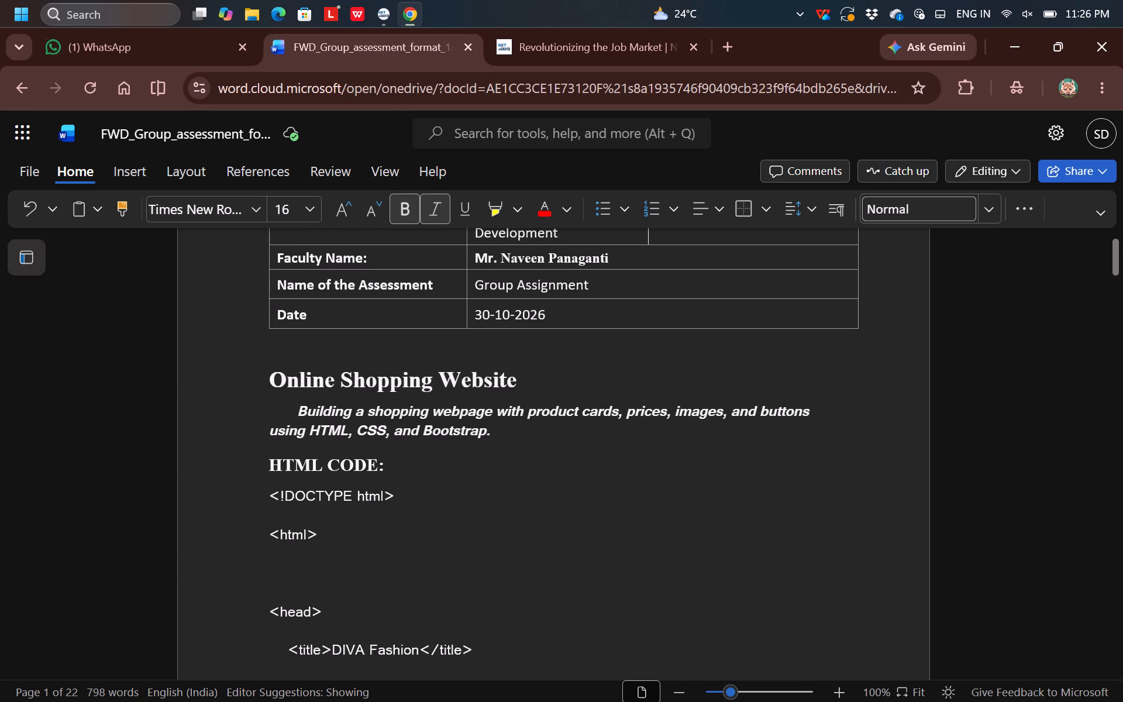
{"action": "left_click_drag", "start_coordinate": [266, 376], "coordinate": [526, 386]}
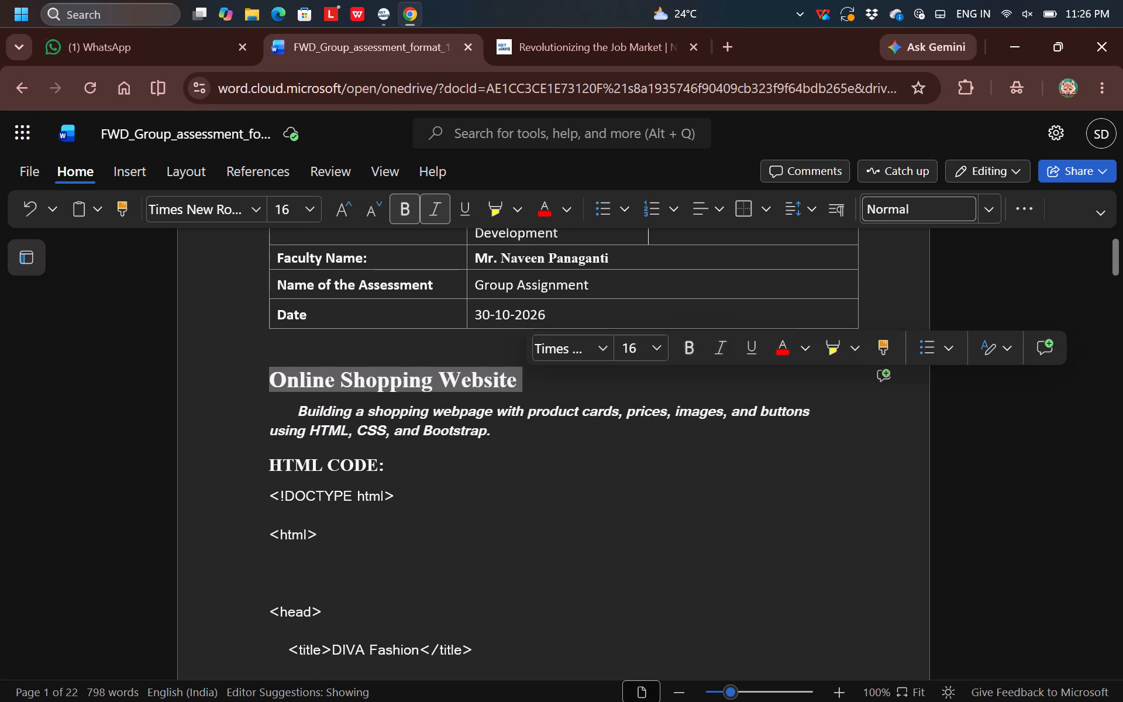
{"action": "left_click", "coordinate": [600, 576]}
Remove the italic formatting from "The output :" heading on the last page.
{"action": "scroll", "coordinate": [600, 576], "scroll_direction": "down", "scroll_amount": 5}
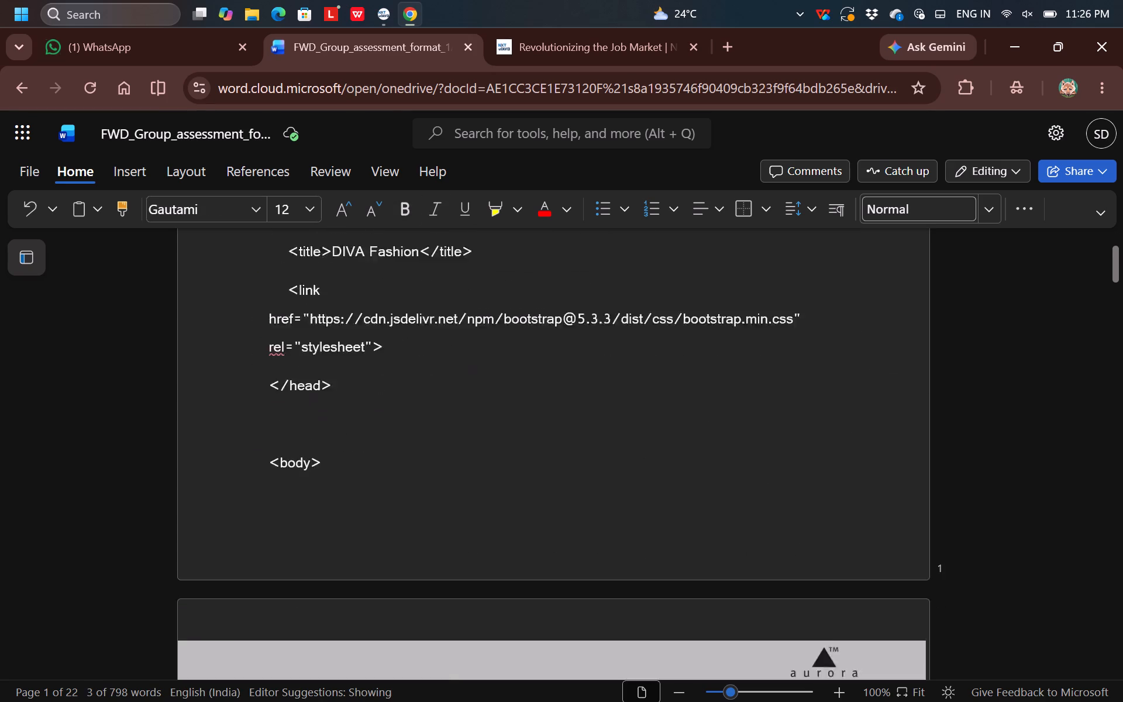
{"action": "scroll", "coordinate": [600, 576], "scroll_direction": "down", "scroll_amount": 20}
{"action": "scroll", "coordinate": [600, 576], "scroll_direction": "down", "scroll_amount": 20}
{"action": "scroll", "coordinate": [600, 576], "scroll_direction": "down", "scroll_amount": 12}
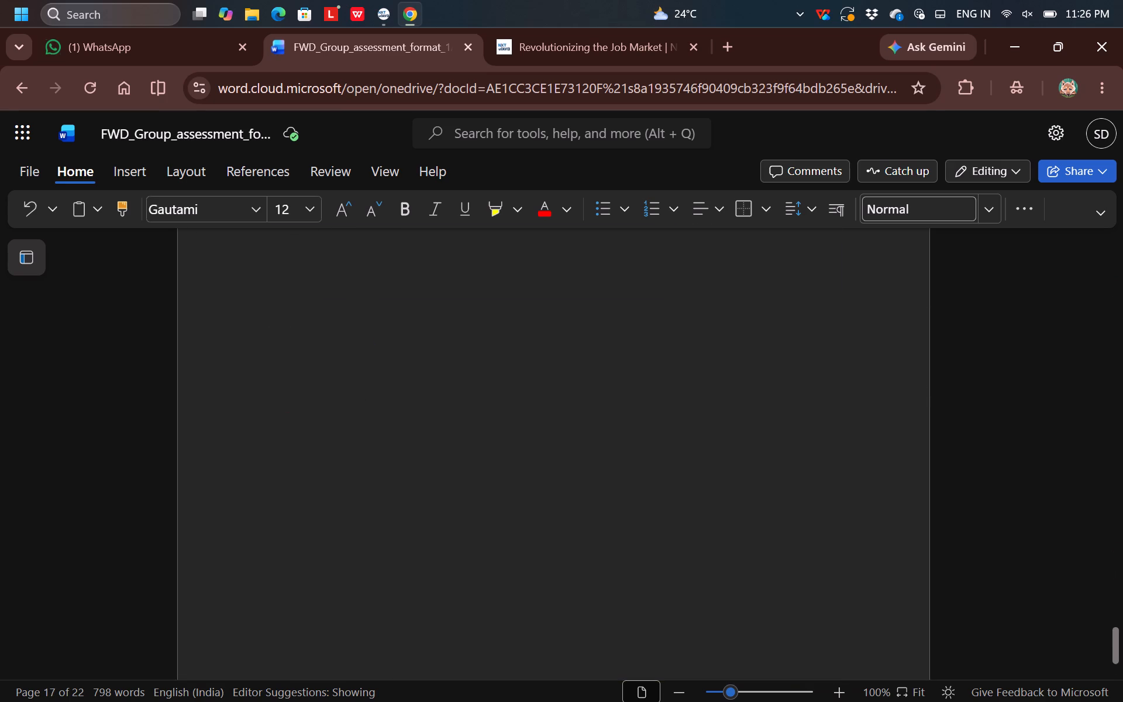
{"action": "left_click_drag", "start_coordinate": [268, 263], "coordinate": [387, 275]}
{"action": "left_click", "coordinate": [434, 207]}
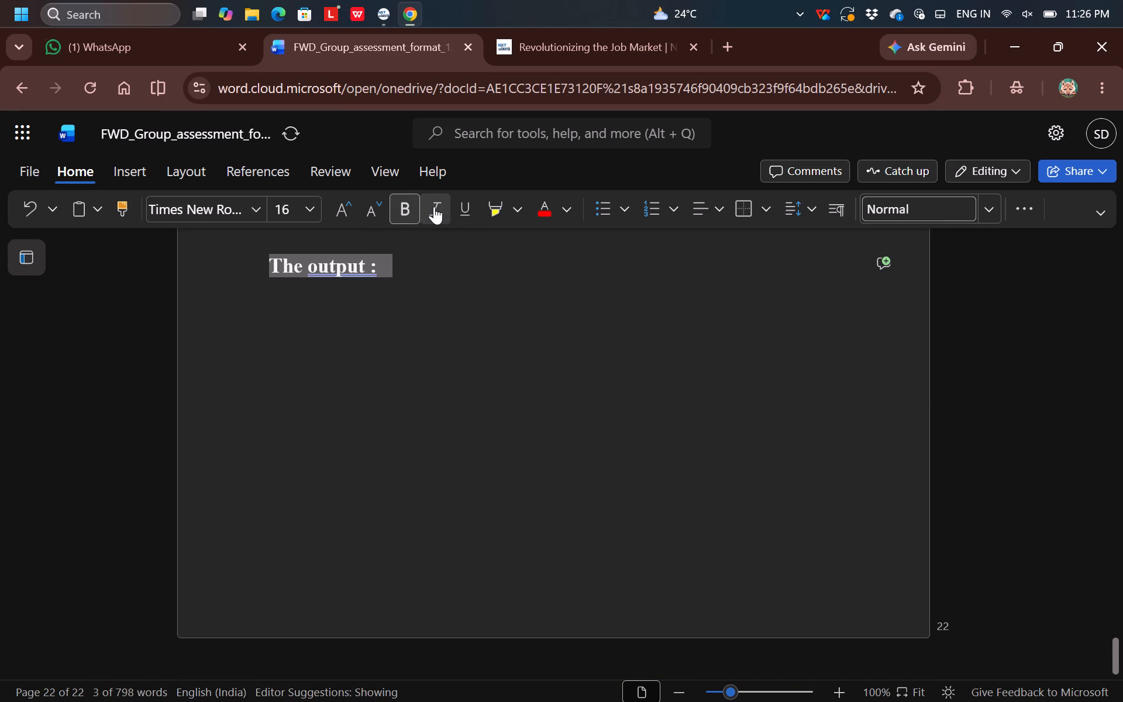
{"action": "left_click", "coordinate": [428, 295]}
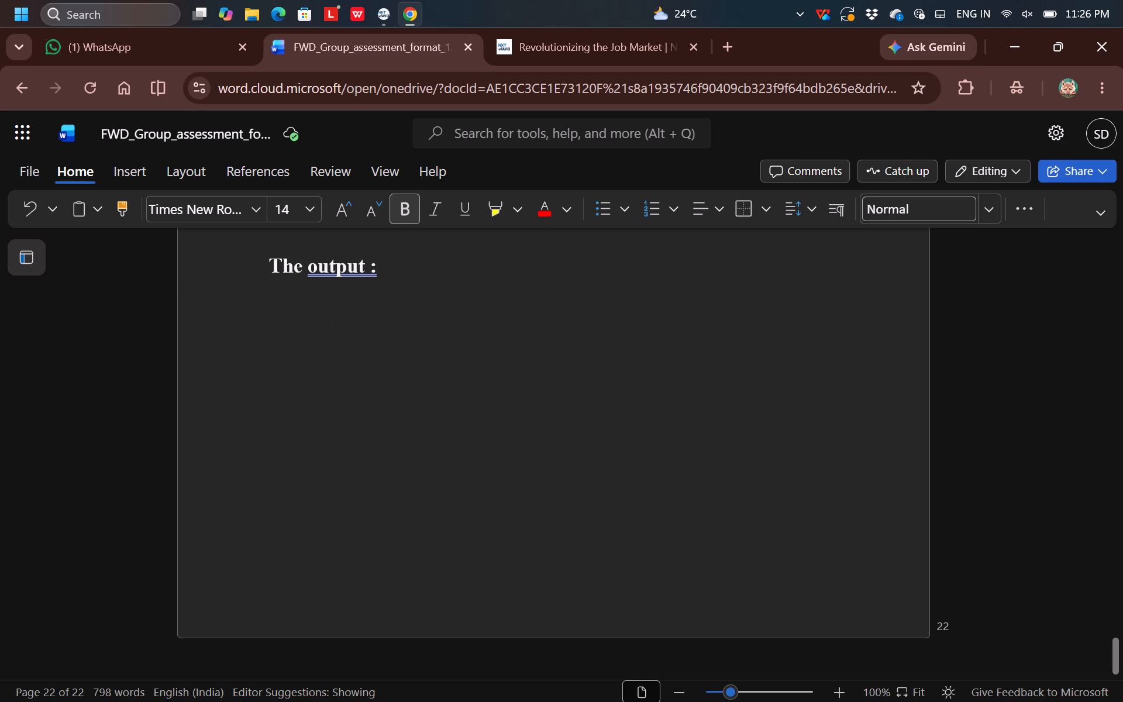
Switch to the code playground, run the shopping website code, and examine the page output in a widened preview.
{"action": "left_click_drag", "start_coordinate": [565, 26], "coordinate": [544, 47]}
{"action": "left_click", "coordinate": [544, 47]}
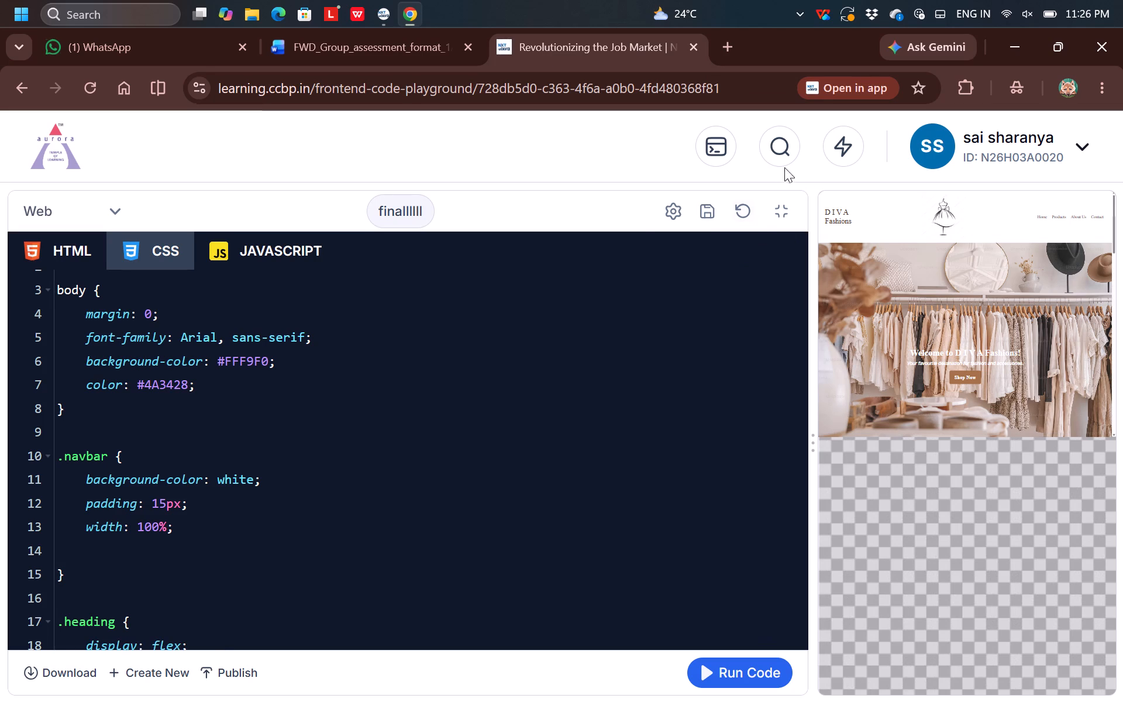
{"action": "left_click", "coordinate": [727, 663]}
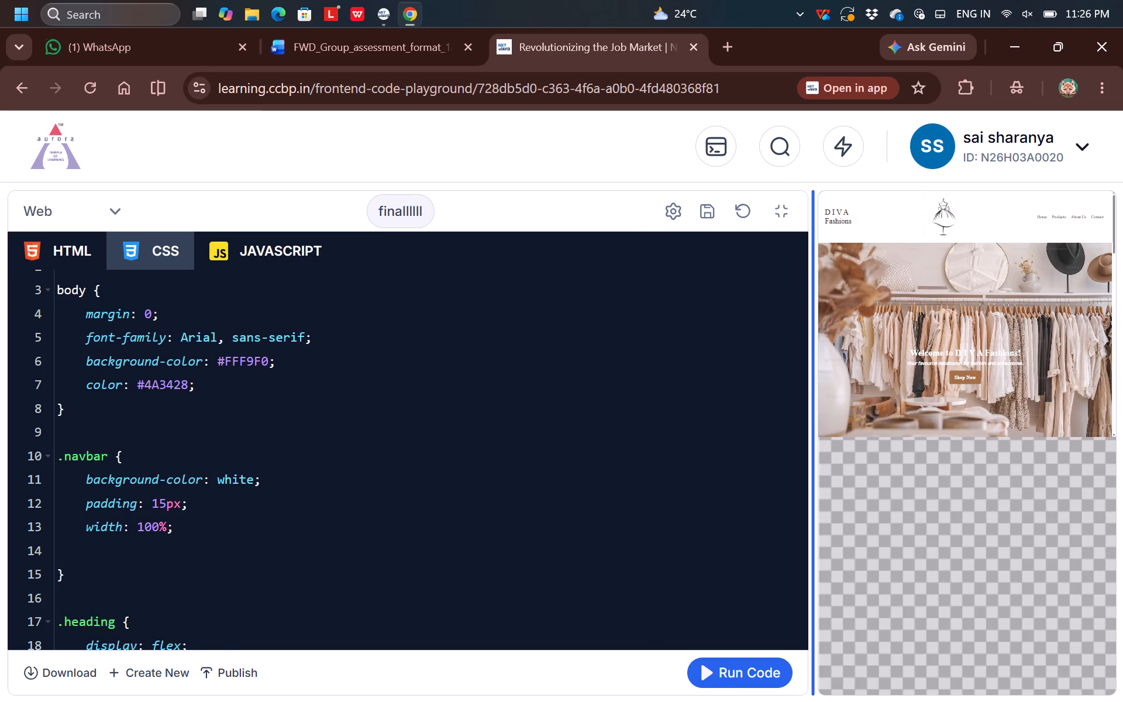
{"action": "left_click_drag", "start_coordinate": [811, 442], "coordinate": [295, 425]}
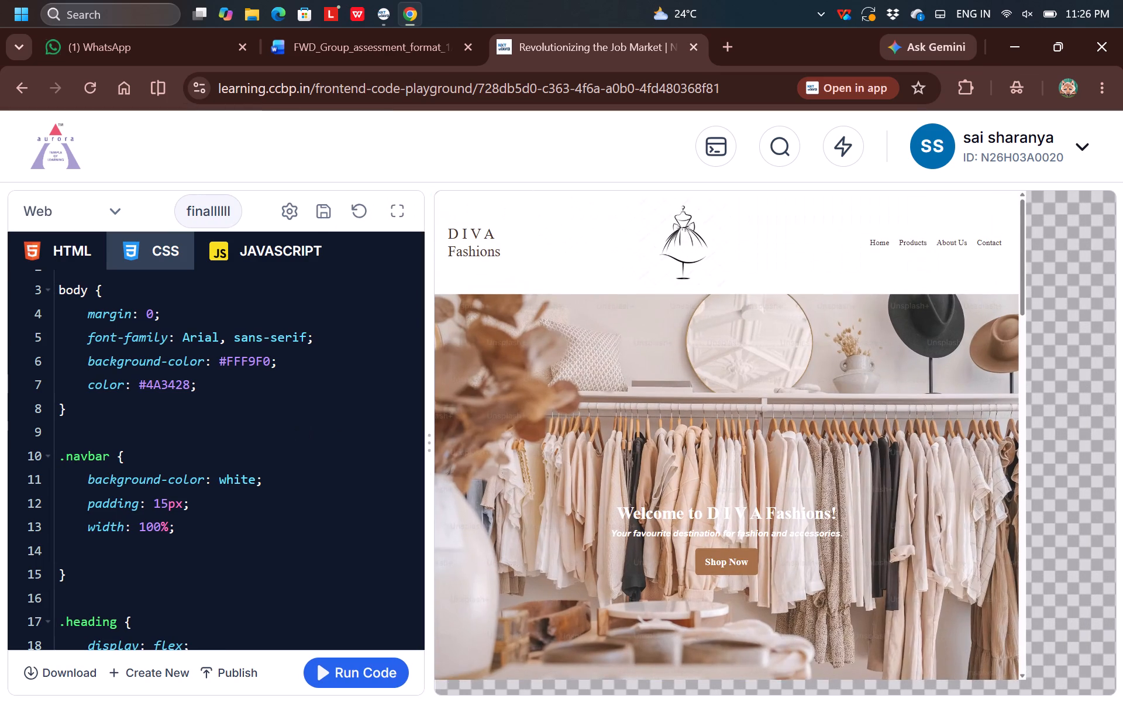
{"action": "scroll", "coordinate": [740, 507], "scroll_direction": "down", "scroll_amount": 4}
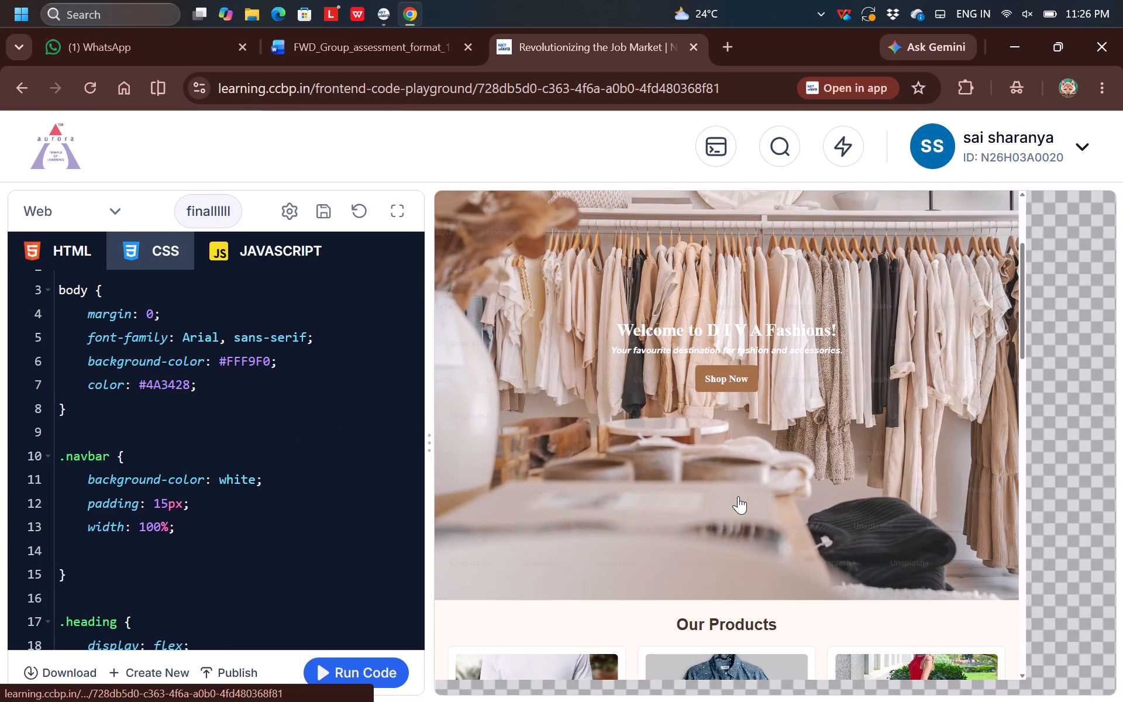
Reopen the "finallllll" snippet from the saved code snippets and widen its preview to examine the output.
{"action": "left_click", "coordinate": [954, 155]}
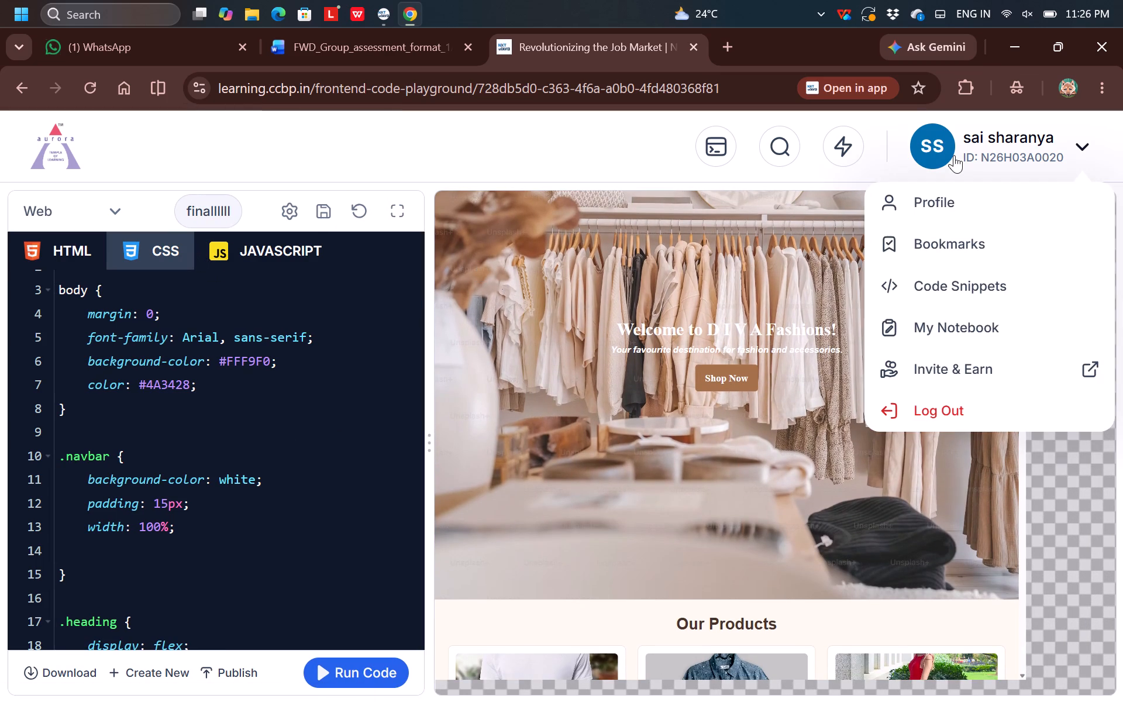
{"action": "left_click", "coordinate": [933, 304]}
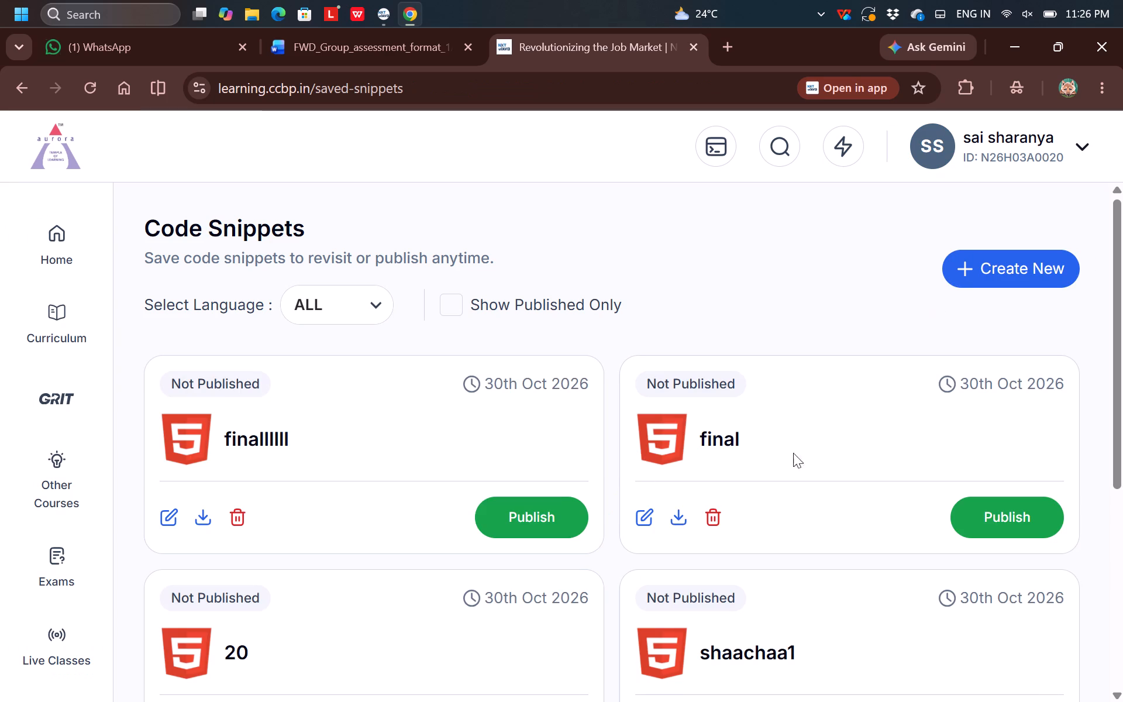
{"action": "left_click", "coordinate": [357, 449]}
{"action": "left_click", "coordinate": [161, 522]}
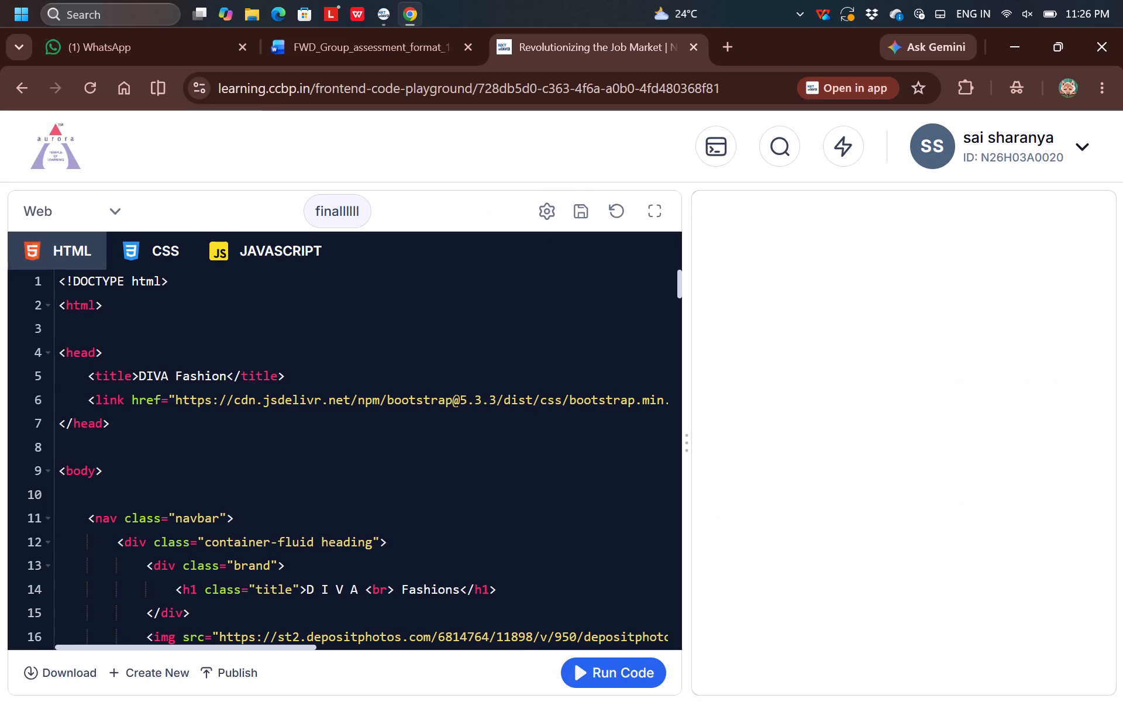
{"action": "scroll", "coordinate": [416, 328], "scroll_direction": "up", "scroll_amount": 4}
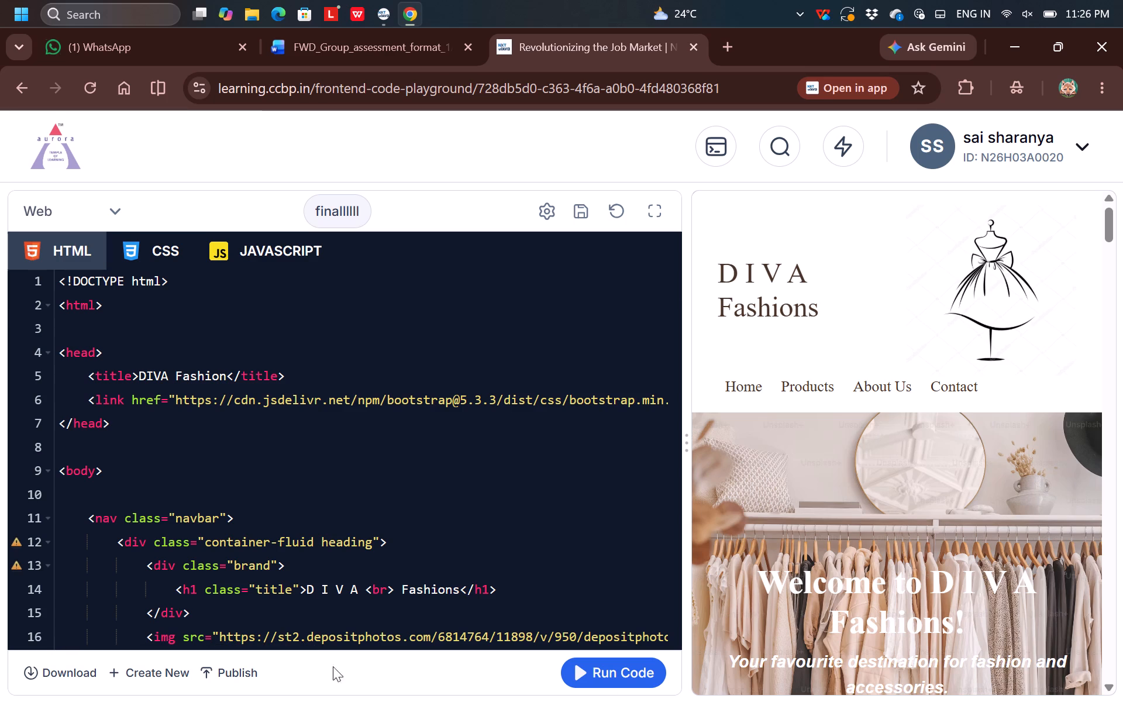
{"action": "left_click_drag", "start_coordinate": [686, 457], "coordinate": [449, 483]}
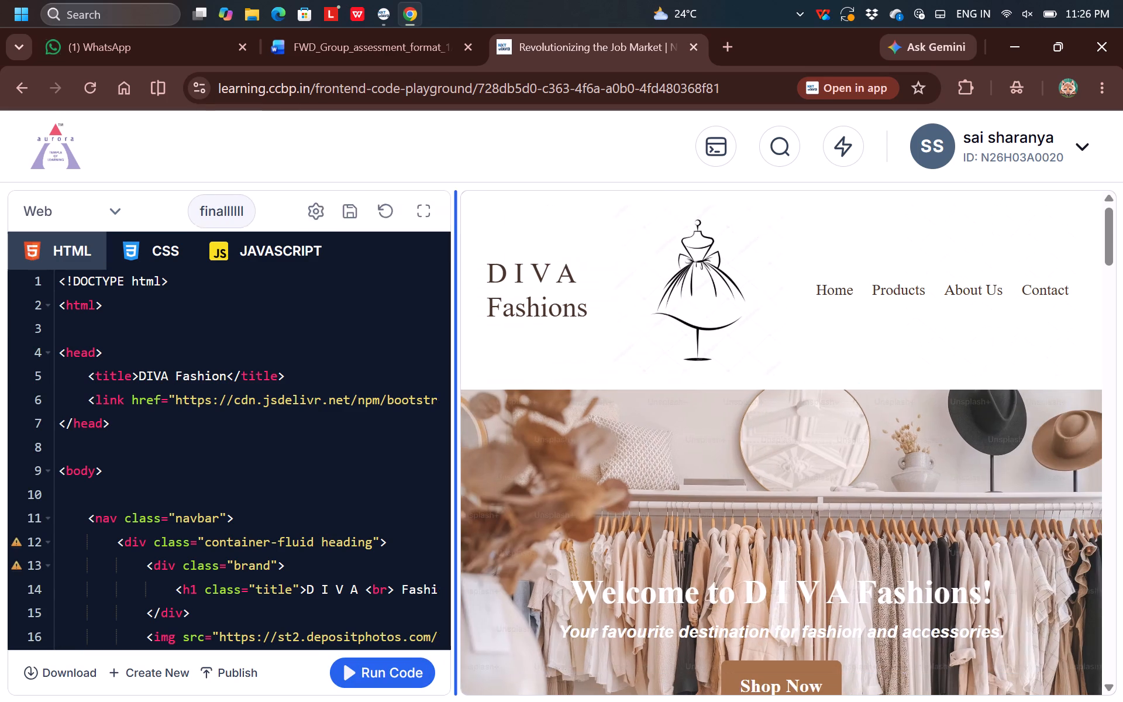
{"action": "left_click_drag", "start_coordinate": [449, 483], "coordinate": [139, 577]}
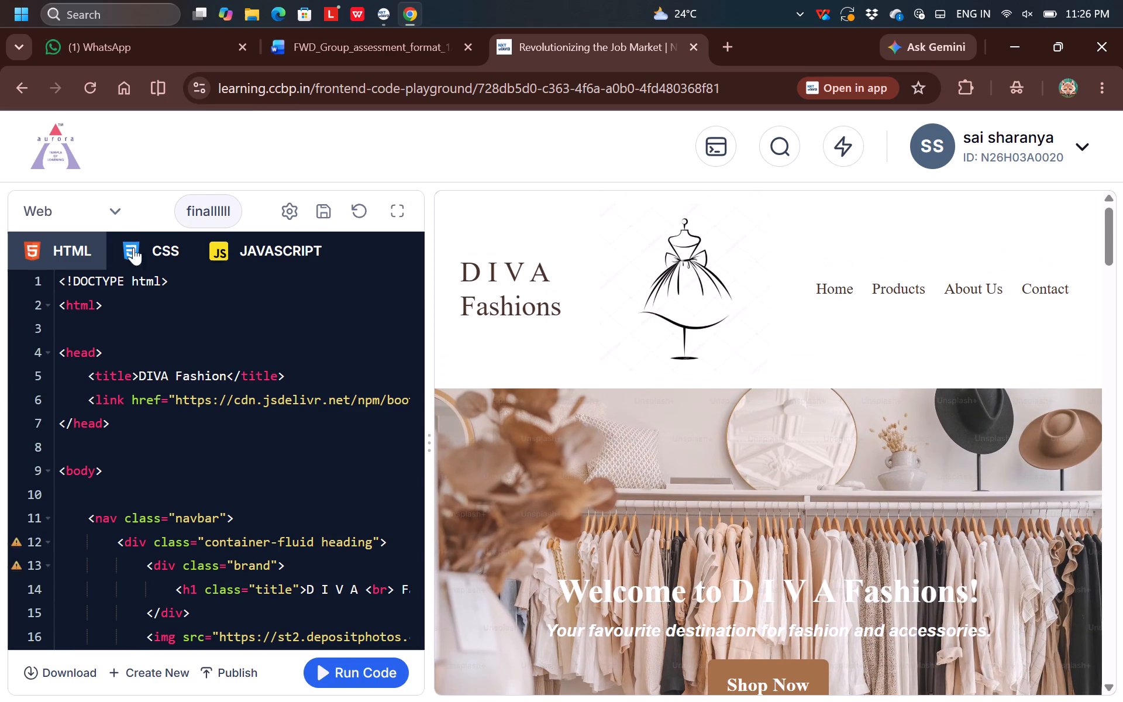
Download the "finallllll" snippet from the saved code snippets page.
{"action": "left_click", "coordinate": [121, 211]}
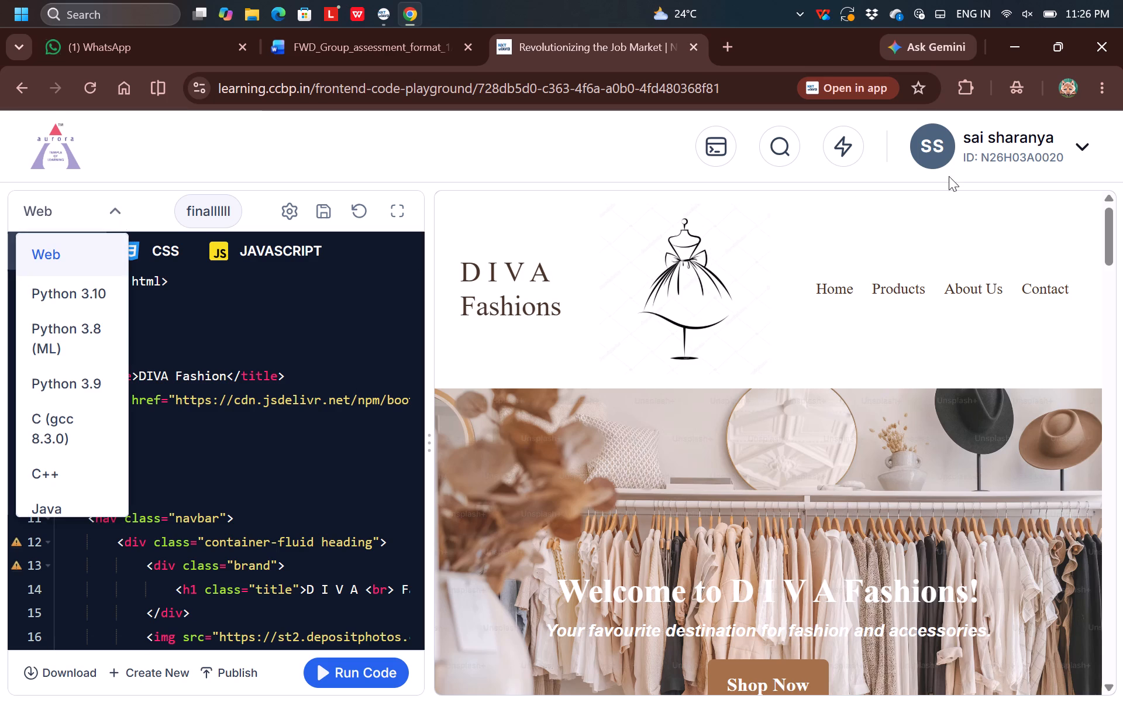
{"action": "left_click", "coordinate": [1015, 164]}
{"action": "left_click", "coordinate": [1000, 284]}
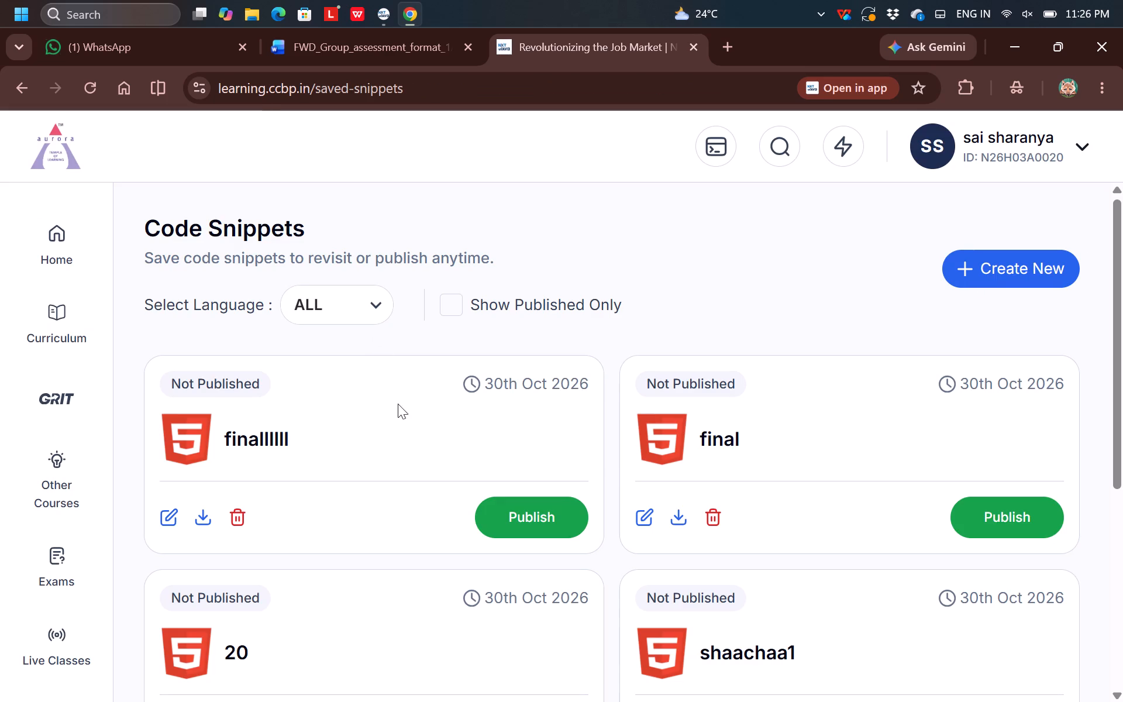
{"action": "left_click", "coordinate": [205, 515]}
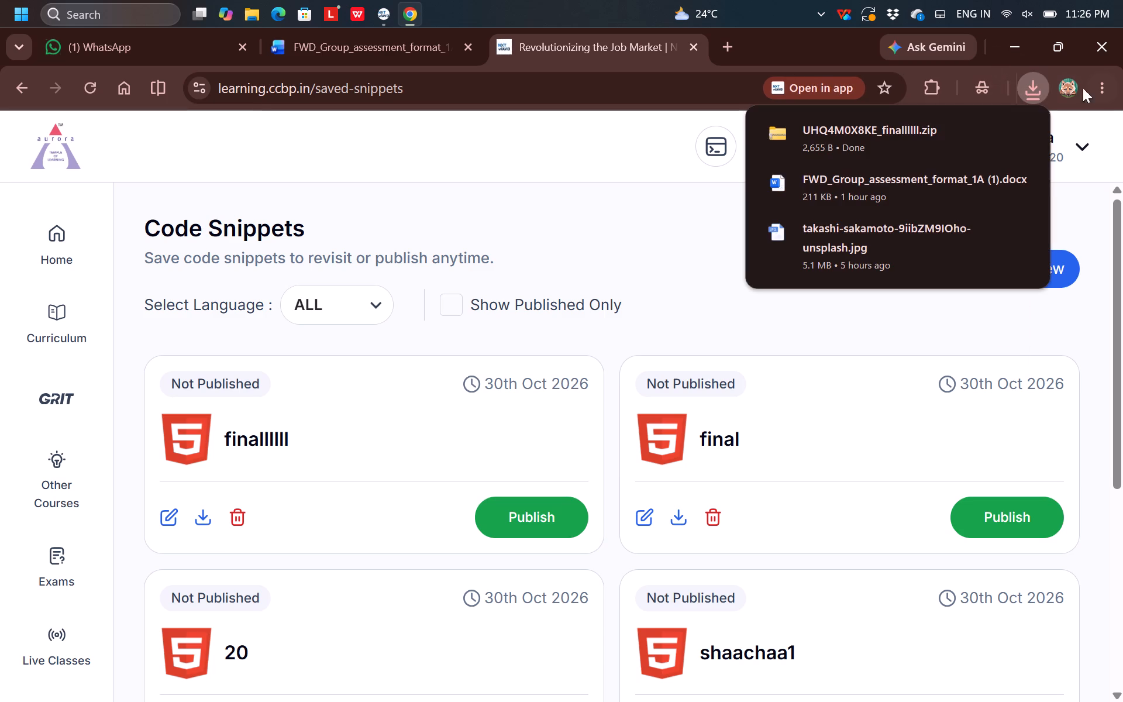
Open the CSS source file from the downloaded zip in Visual Studio Code and look through its rules.
{"action": "left_click", "coordinate": [908, 126]}
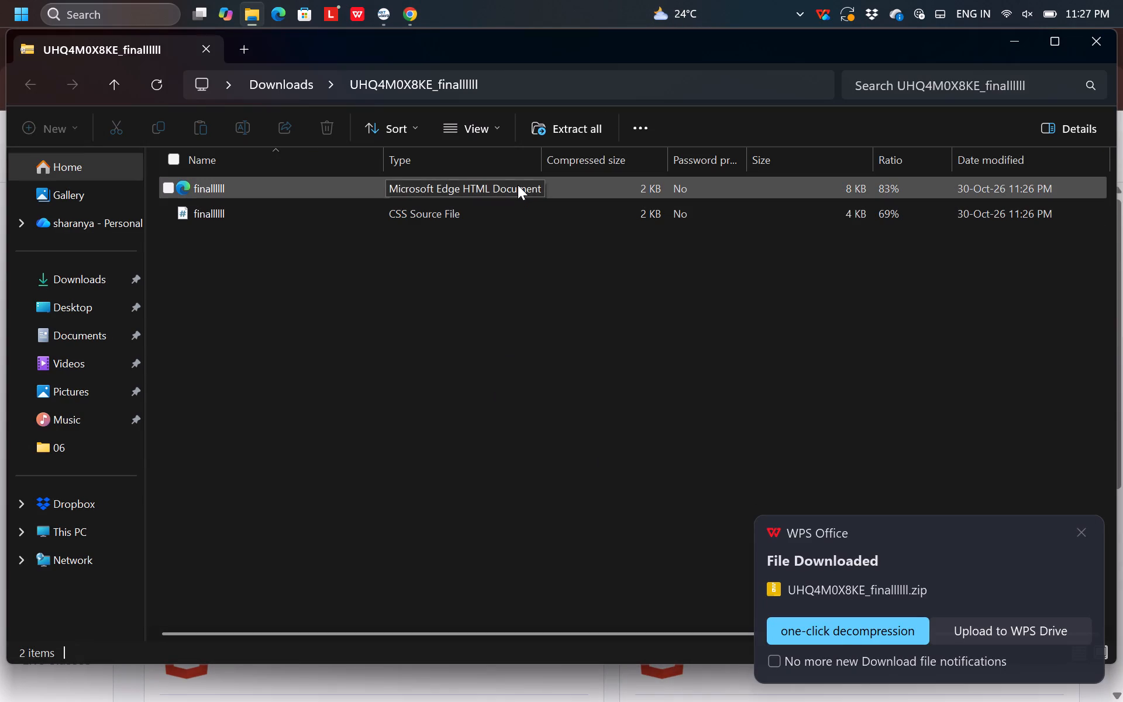
{"action": "double_click", "coordinate": [494, 208]}
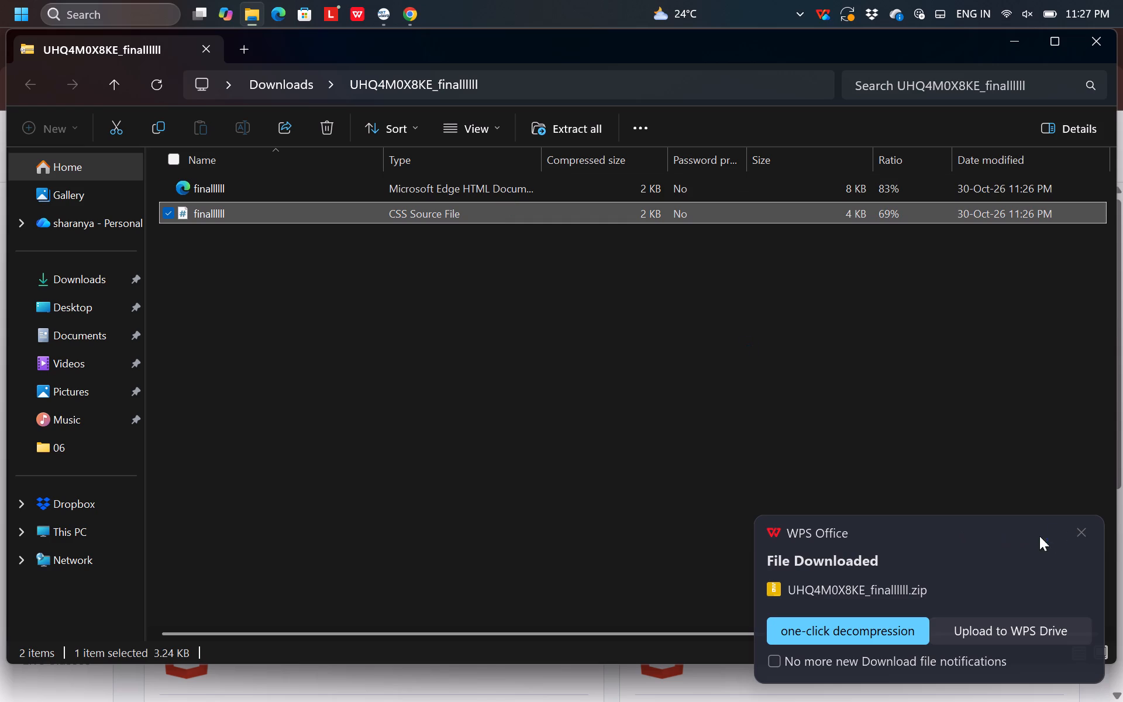
{"action": "left_click", "coordinate": [1090, 528]}
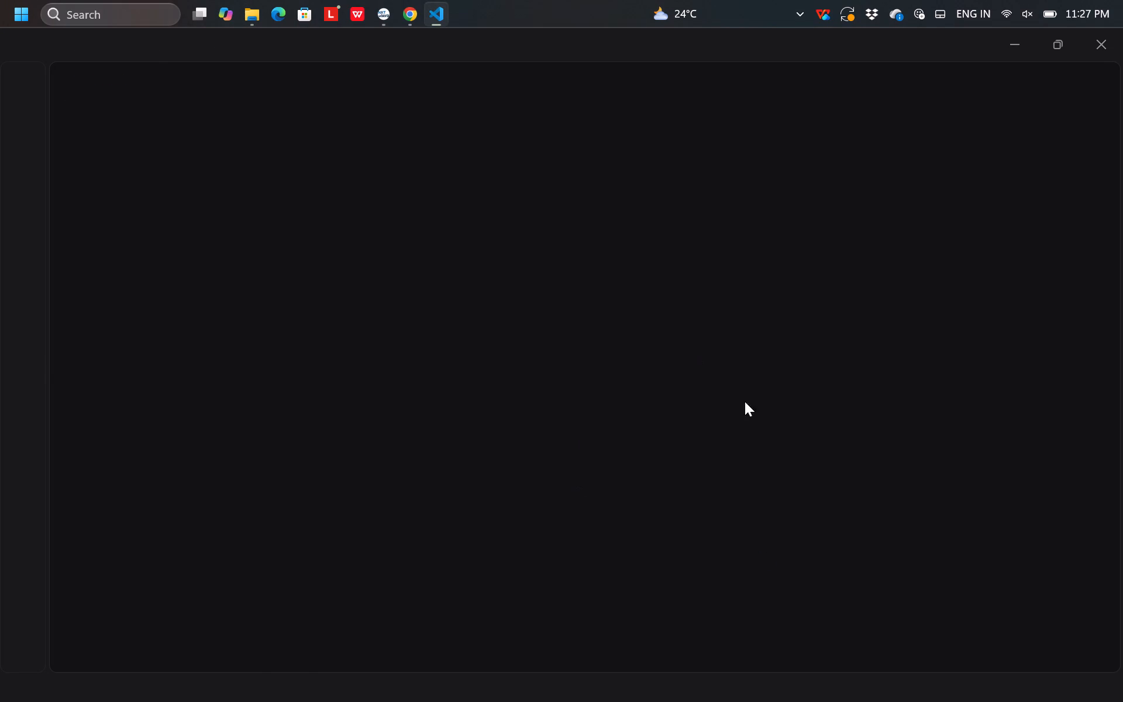
{"action": "scroll", "coordinate": [455, 516], "scroll_direction": "down", "scroll_amount": 4}
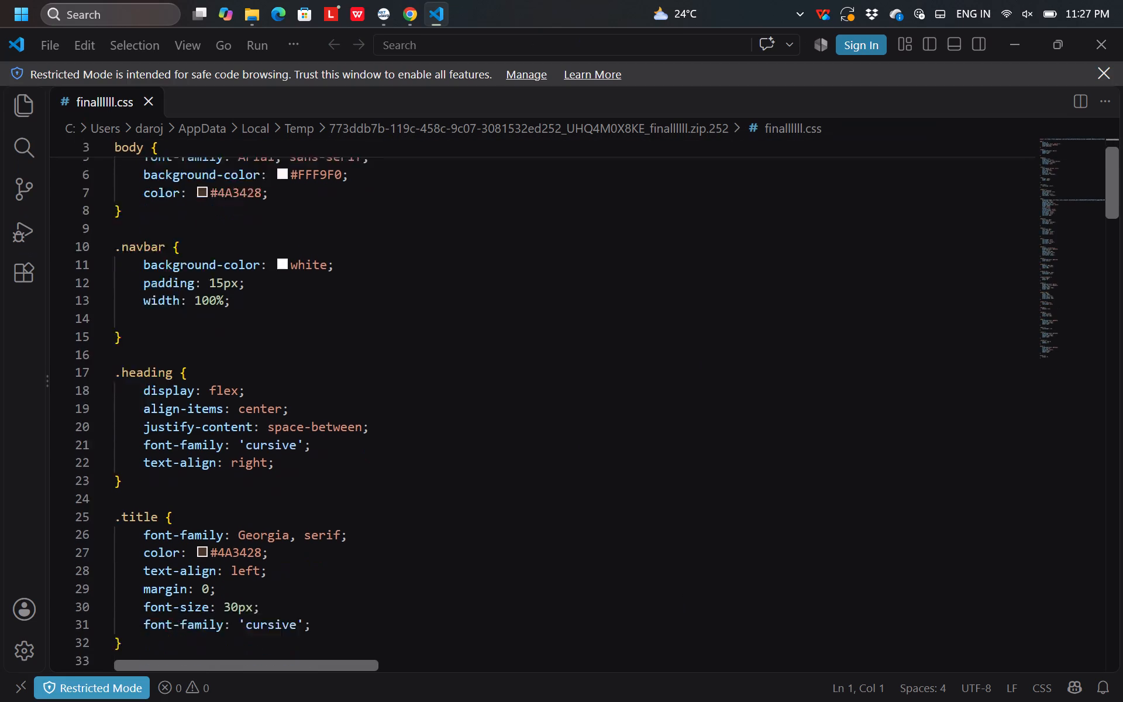
{"action": "scroll", "coordinate": [455, 516], "scroll_direction": "down", "scroll_amount": 3}
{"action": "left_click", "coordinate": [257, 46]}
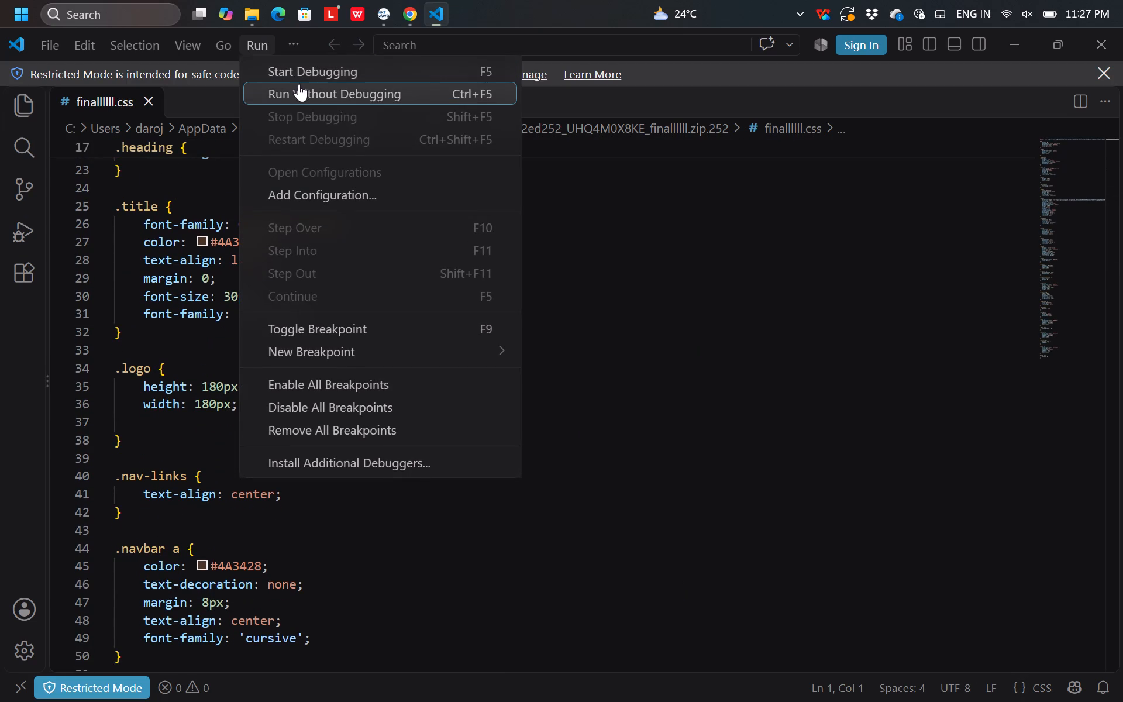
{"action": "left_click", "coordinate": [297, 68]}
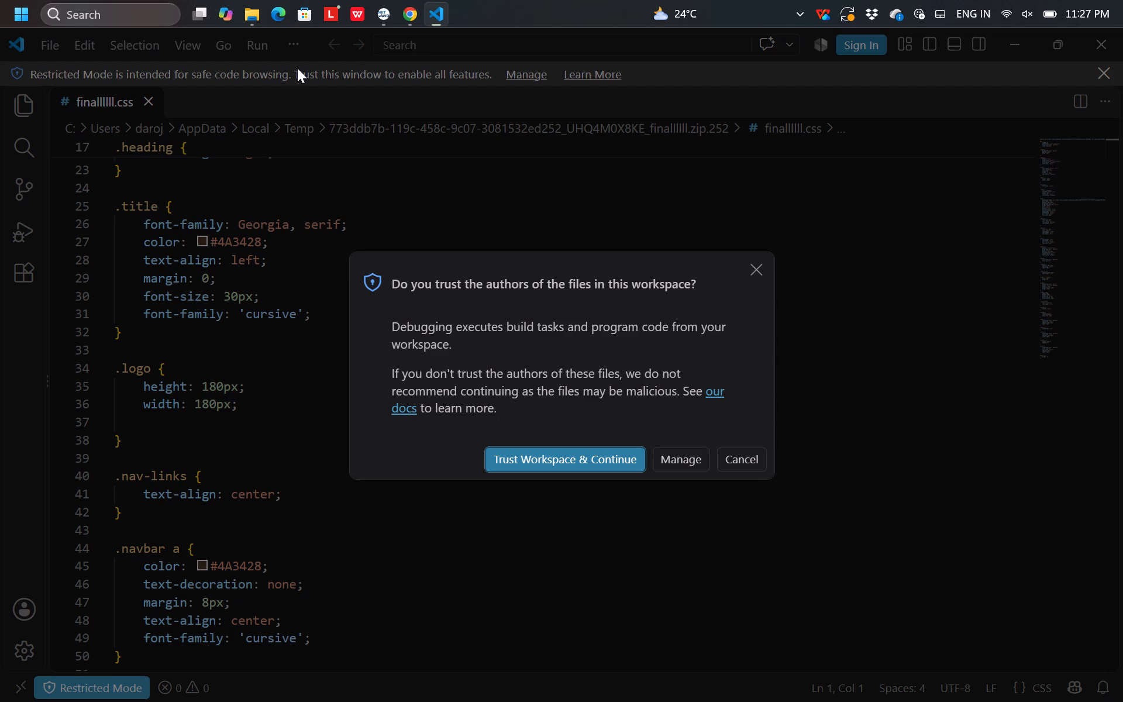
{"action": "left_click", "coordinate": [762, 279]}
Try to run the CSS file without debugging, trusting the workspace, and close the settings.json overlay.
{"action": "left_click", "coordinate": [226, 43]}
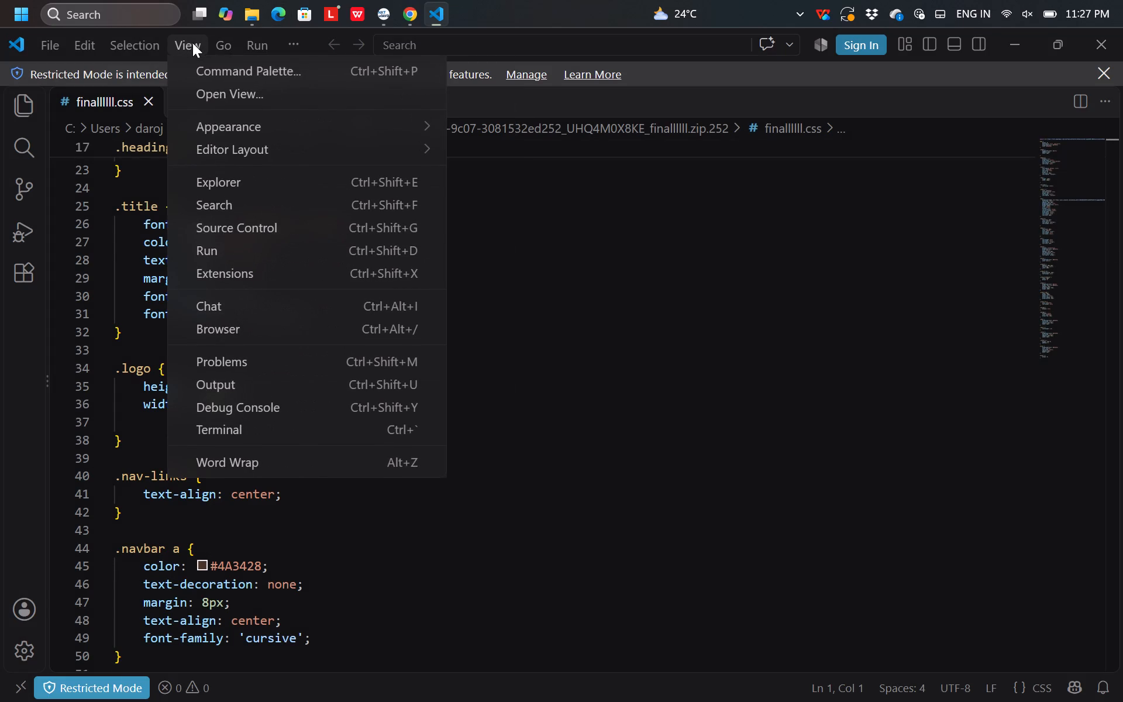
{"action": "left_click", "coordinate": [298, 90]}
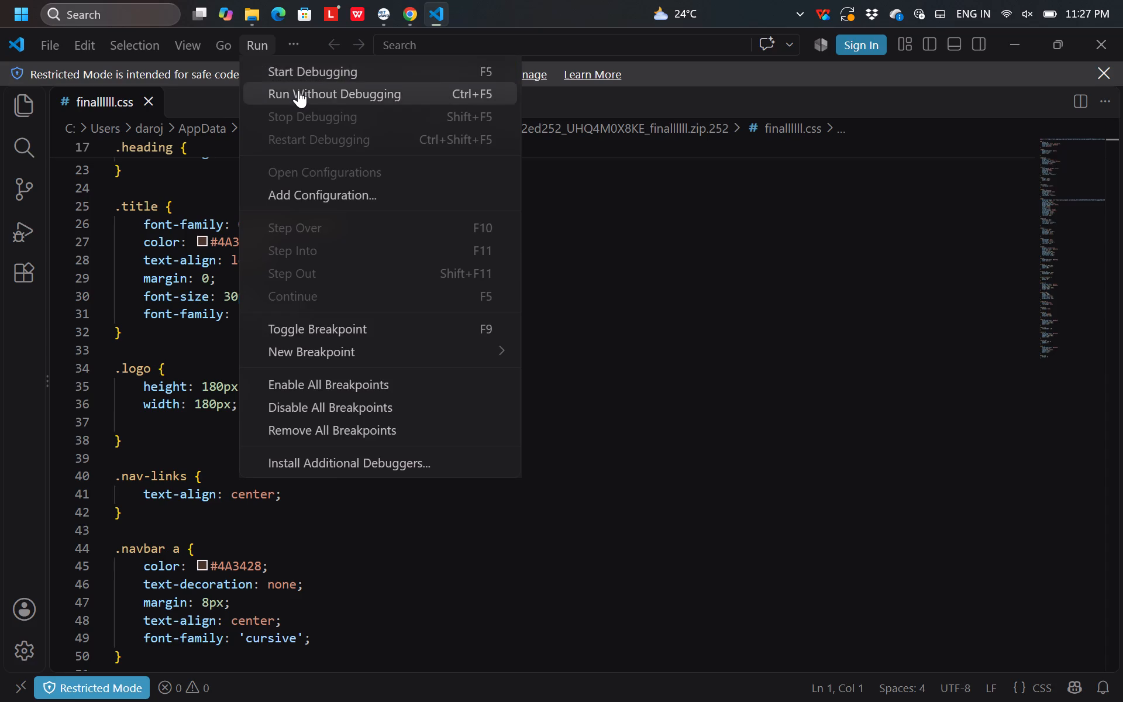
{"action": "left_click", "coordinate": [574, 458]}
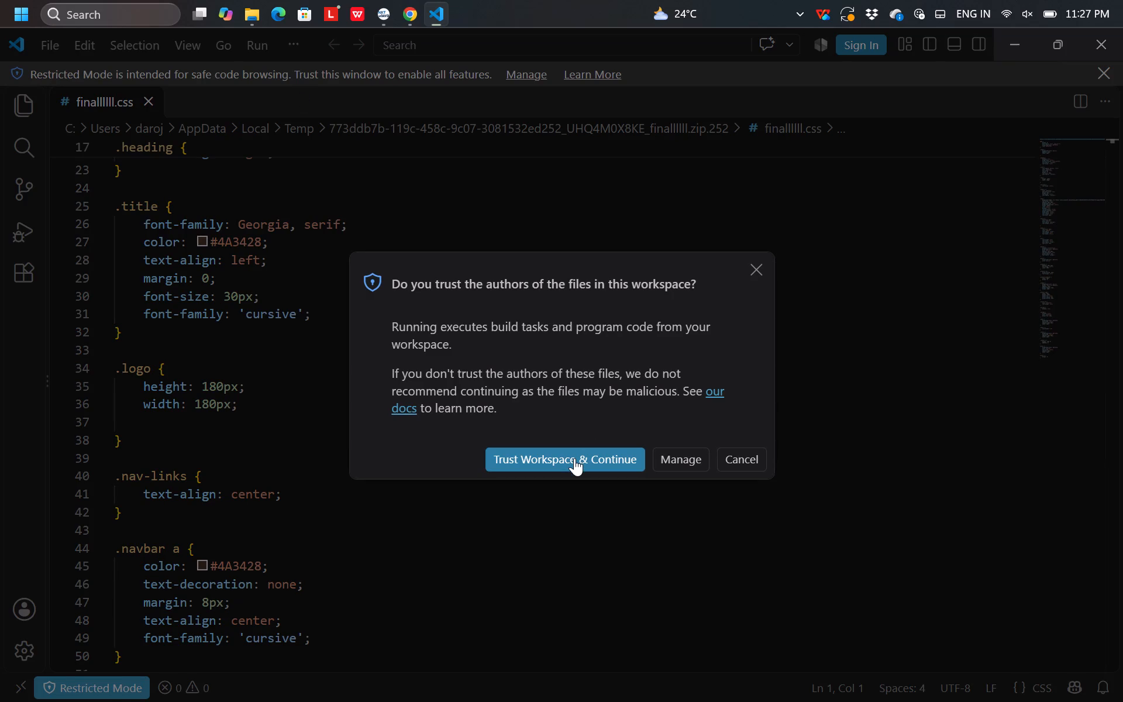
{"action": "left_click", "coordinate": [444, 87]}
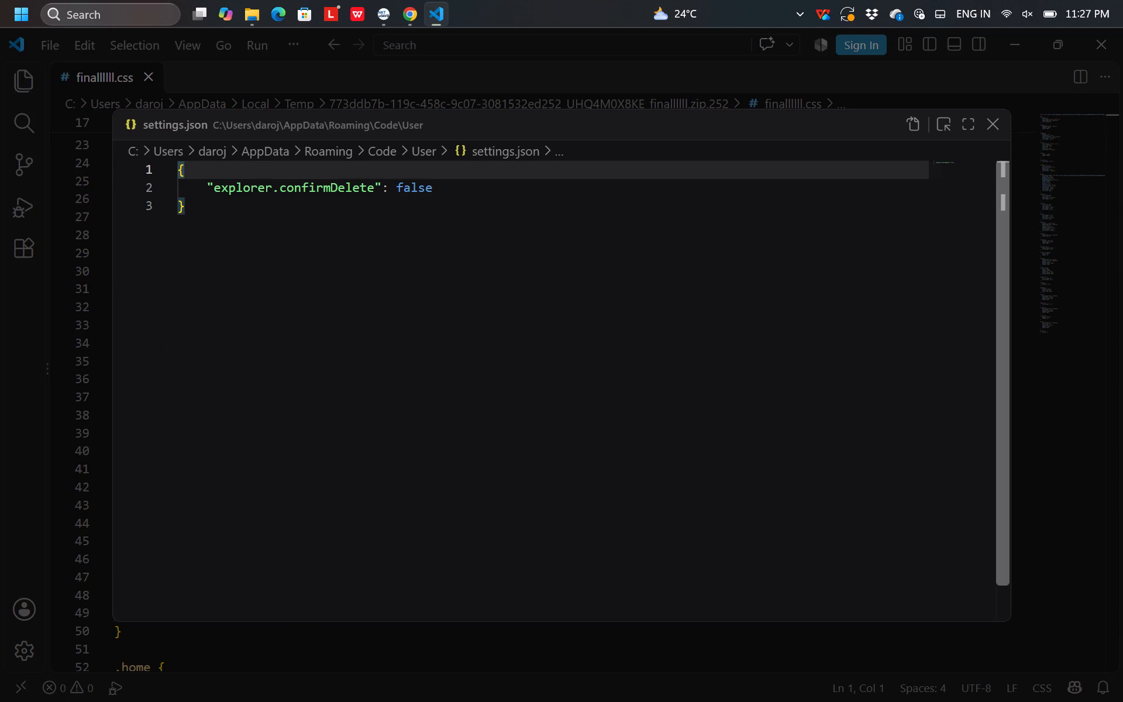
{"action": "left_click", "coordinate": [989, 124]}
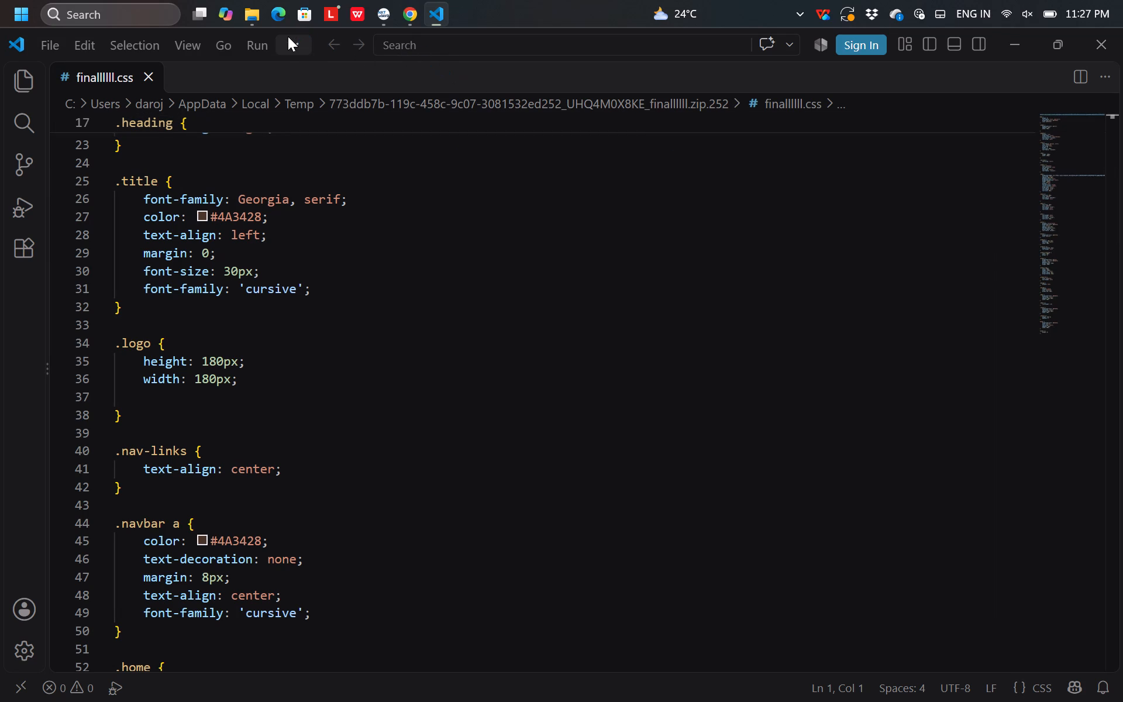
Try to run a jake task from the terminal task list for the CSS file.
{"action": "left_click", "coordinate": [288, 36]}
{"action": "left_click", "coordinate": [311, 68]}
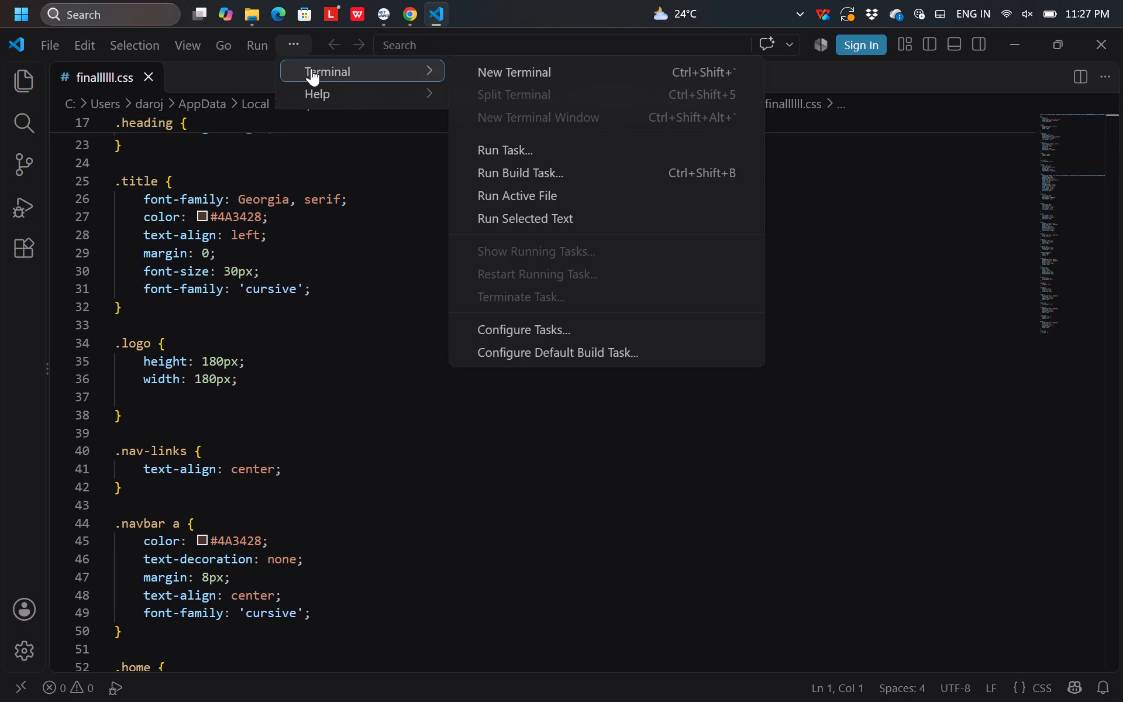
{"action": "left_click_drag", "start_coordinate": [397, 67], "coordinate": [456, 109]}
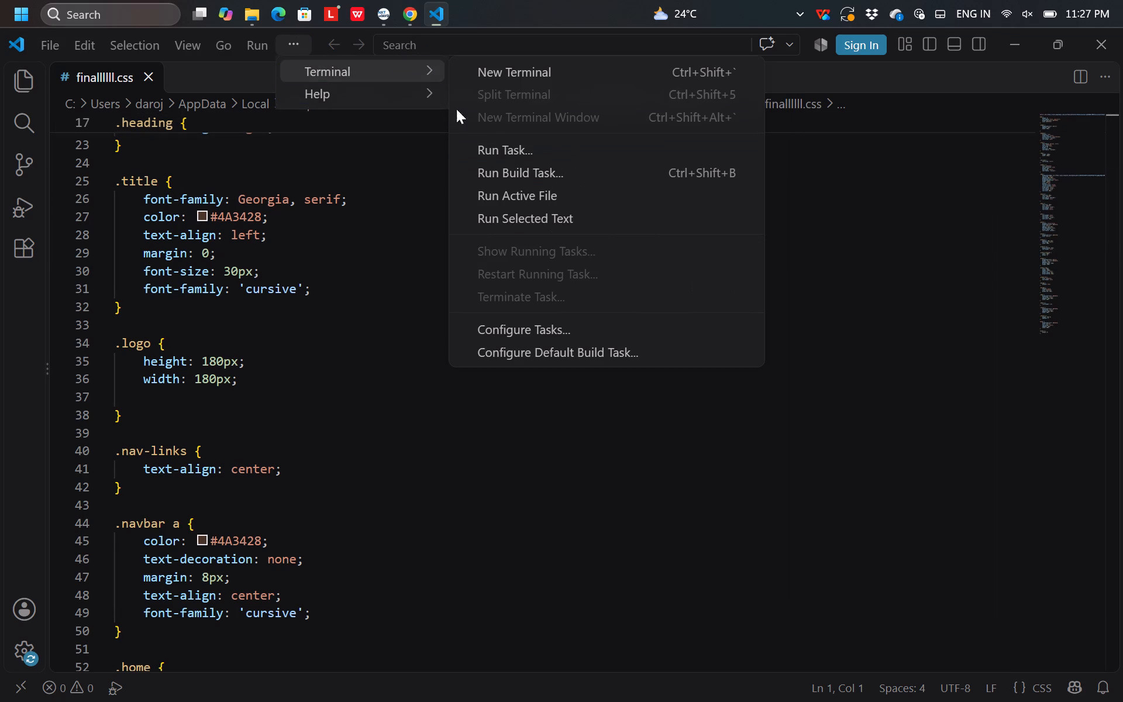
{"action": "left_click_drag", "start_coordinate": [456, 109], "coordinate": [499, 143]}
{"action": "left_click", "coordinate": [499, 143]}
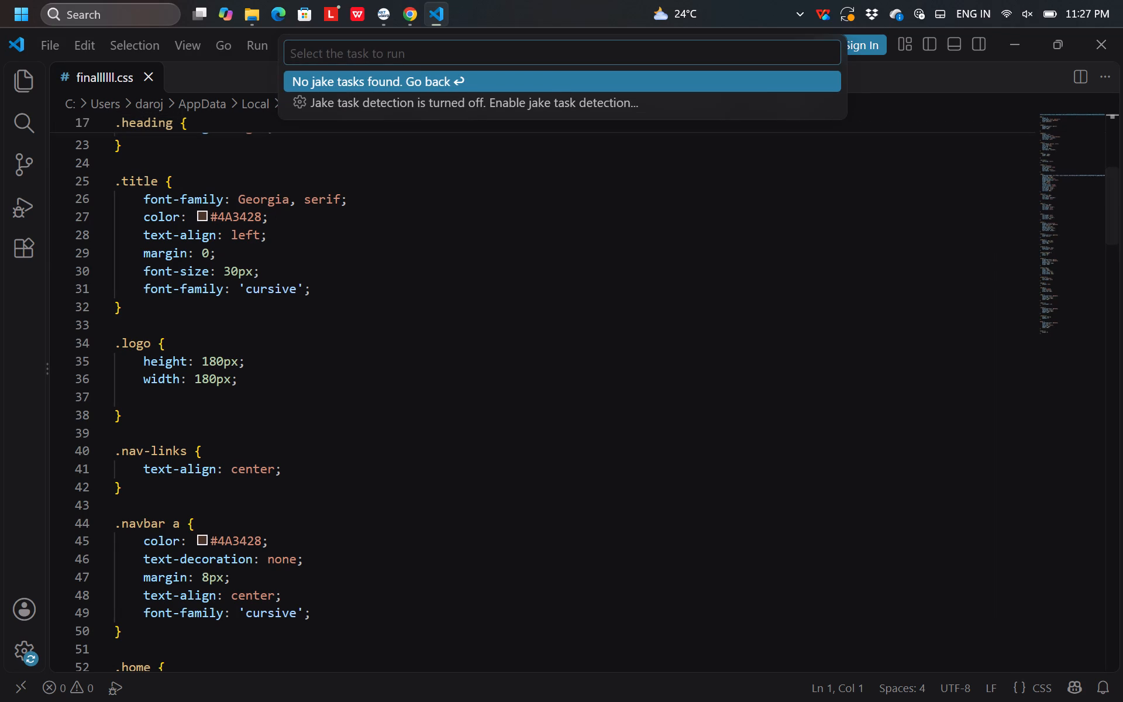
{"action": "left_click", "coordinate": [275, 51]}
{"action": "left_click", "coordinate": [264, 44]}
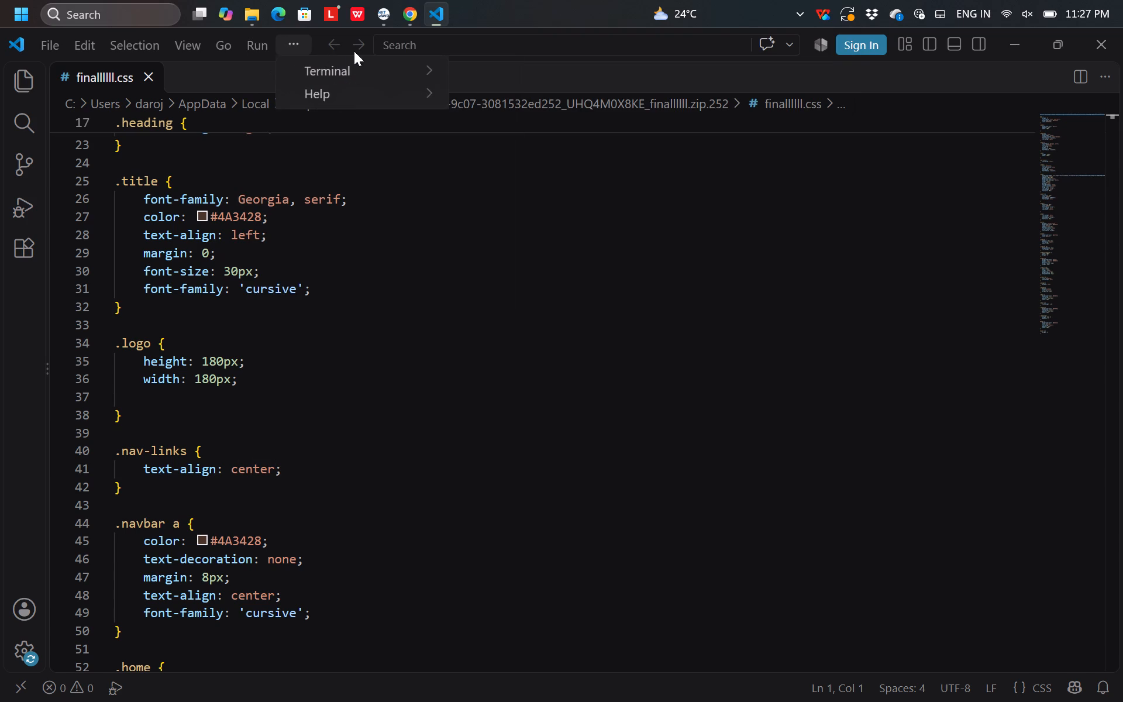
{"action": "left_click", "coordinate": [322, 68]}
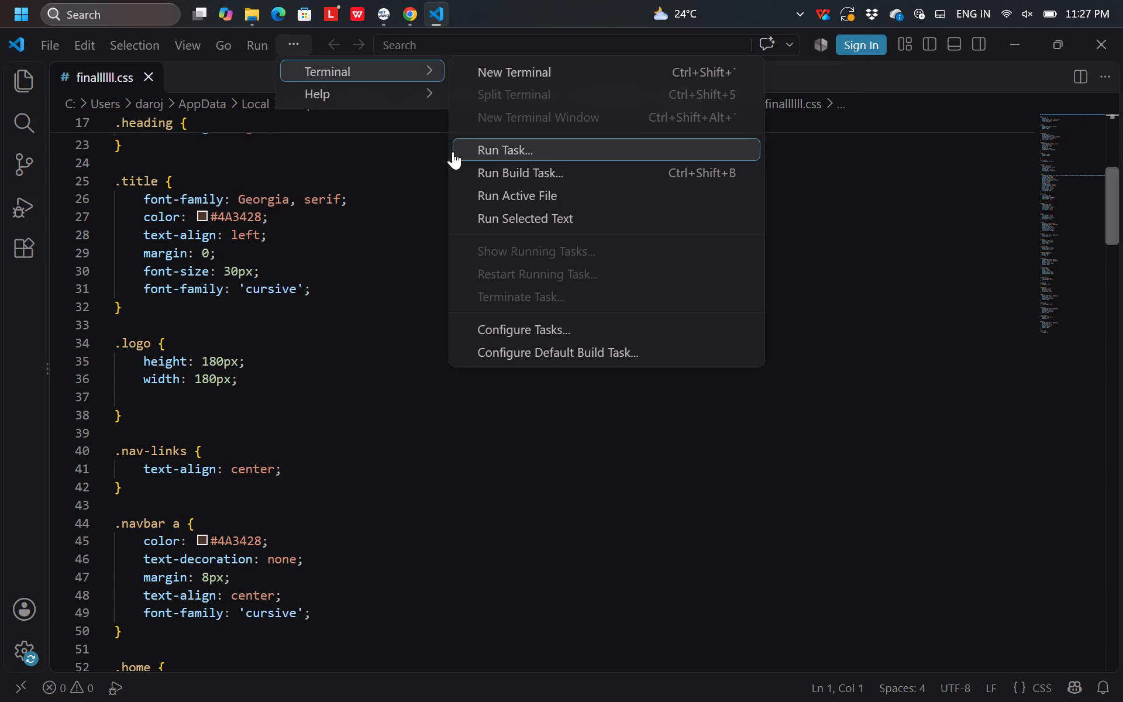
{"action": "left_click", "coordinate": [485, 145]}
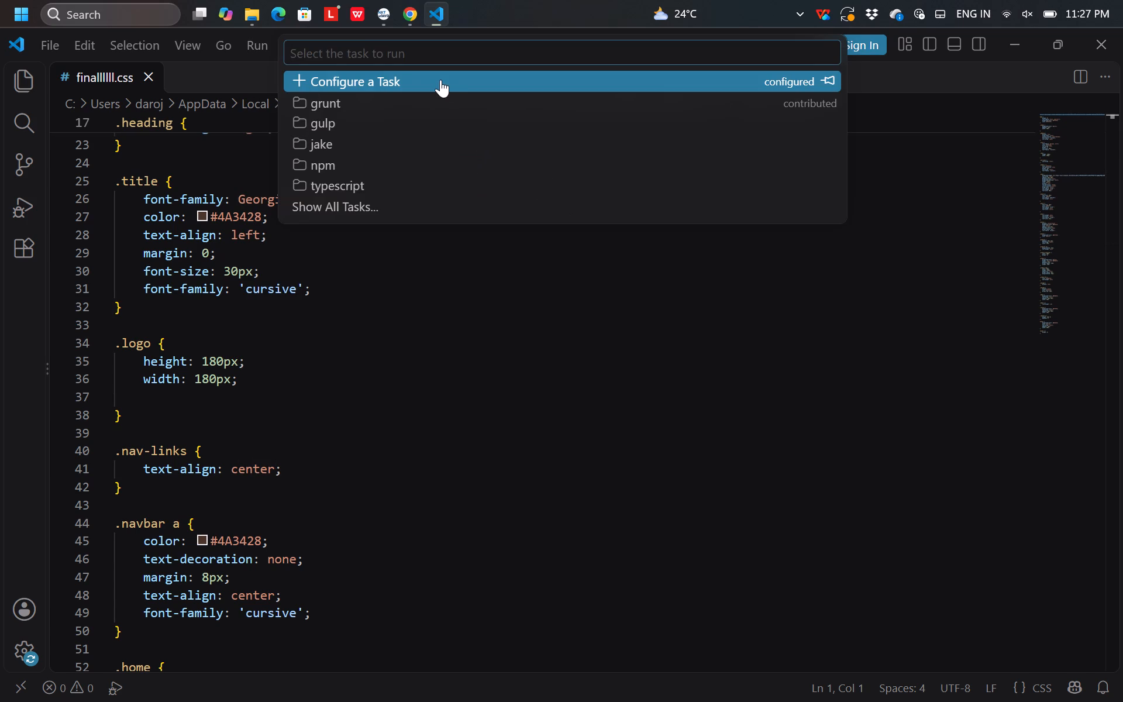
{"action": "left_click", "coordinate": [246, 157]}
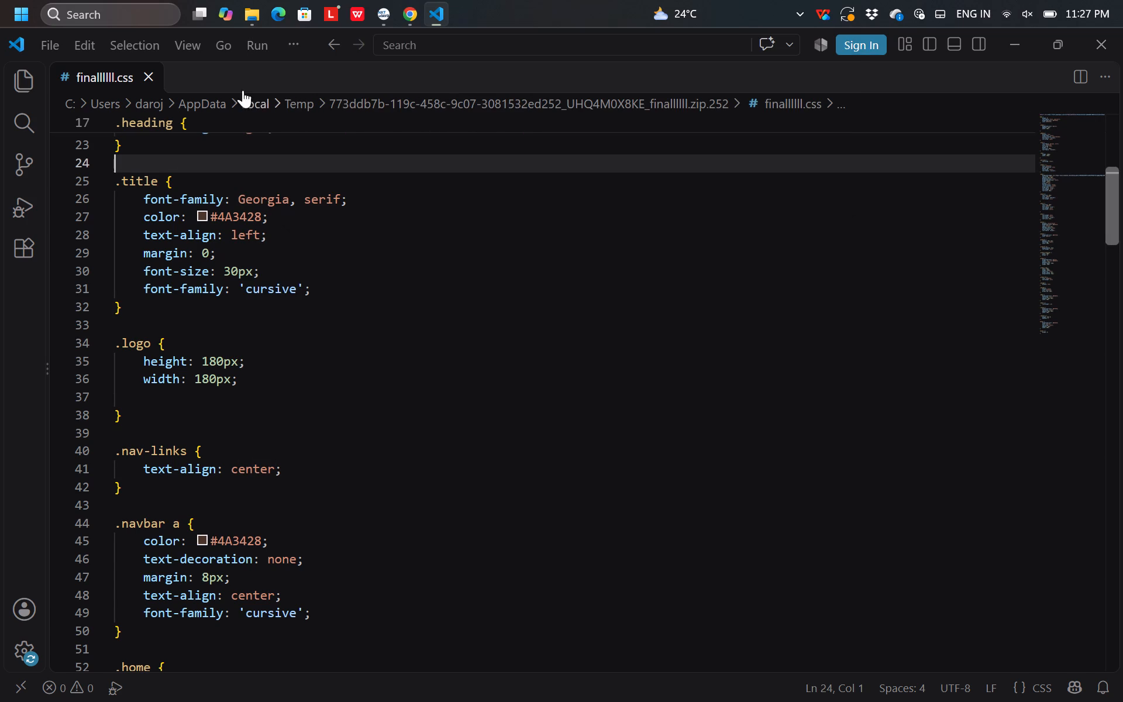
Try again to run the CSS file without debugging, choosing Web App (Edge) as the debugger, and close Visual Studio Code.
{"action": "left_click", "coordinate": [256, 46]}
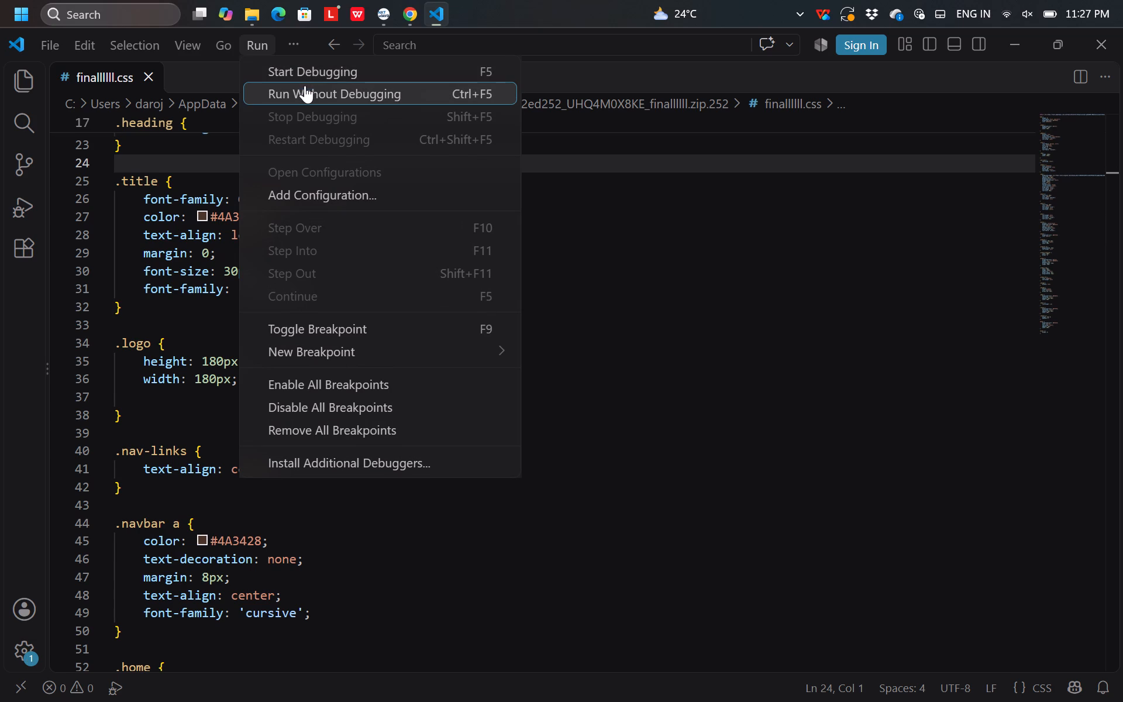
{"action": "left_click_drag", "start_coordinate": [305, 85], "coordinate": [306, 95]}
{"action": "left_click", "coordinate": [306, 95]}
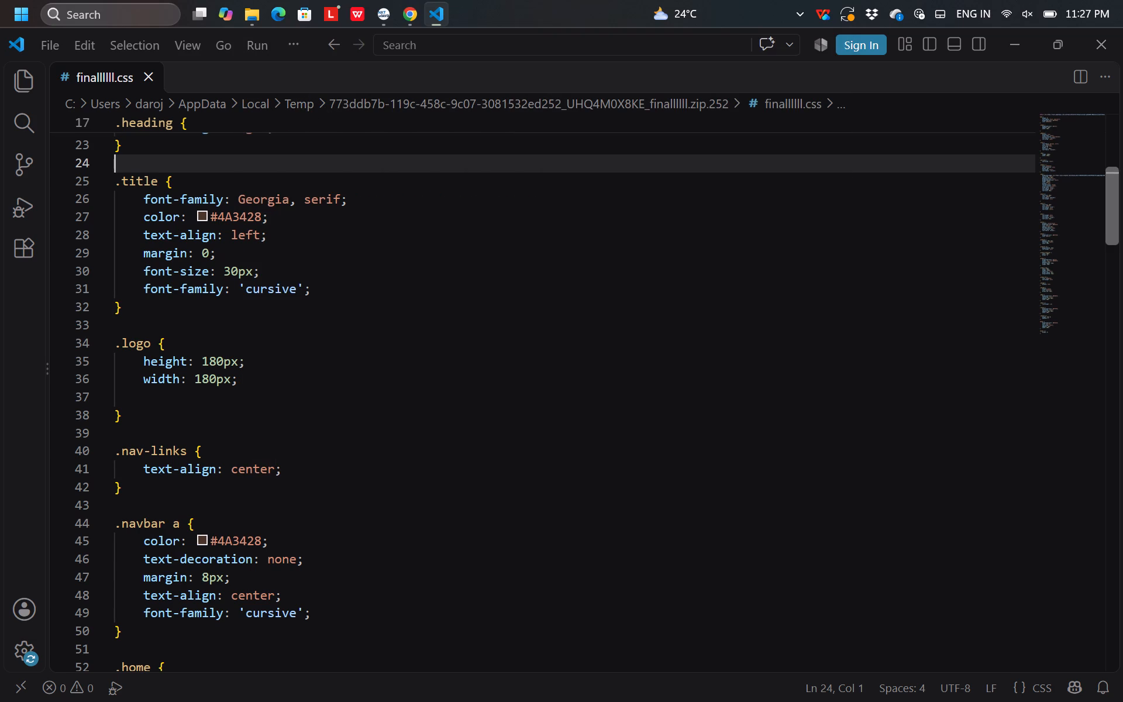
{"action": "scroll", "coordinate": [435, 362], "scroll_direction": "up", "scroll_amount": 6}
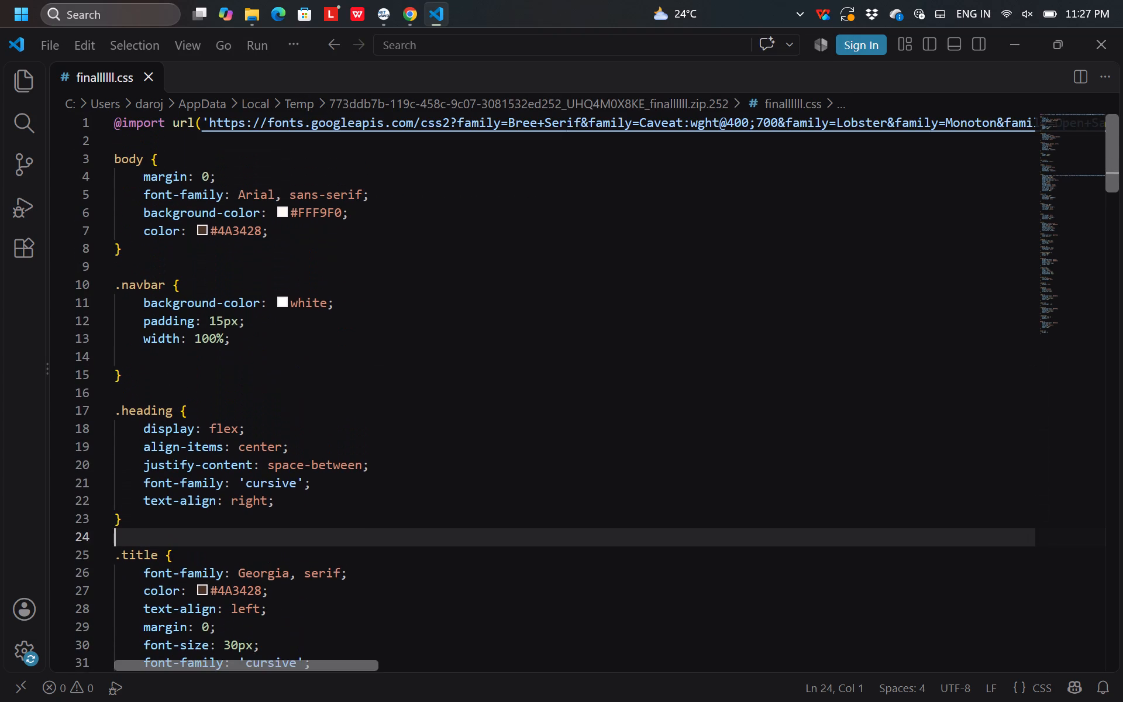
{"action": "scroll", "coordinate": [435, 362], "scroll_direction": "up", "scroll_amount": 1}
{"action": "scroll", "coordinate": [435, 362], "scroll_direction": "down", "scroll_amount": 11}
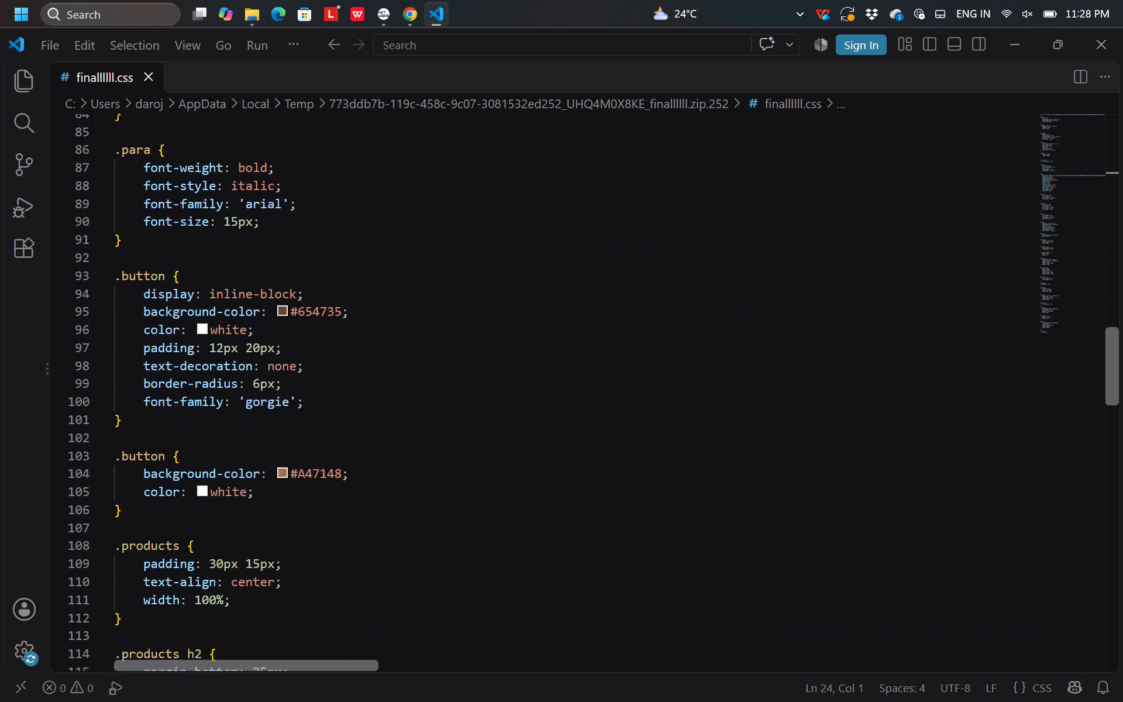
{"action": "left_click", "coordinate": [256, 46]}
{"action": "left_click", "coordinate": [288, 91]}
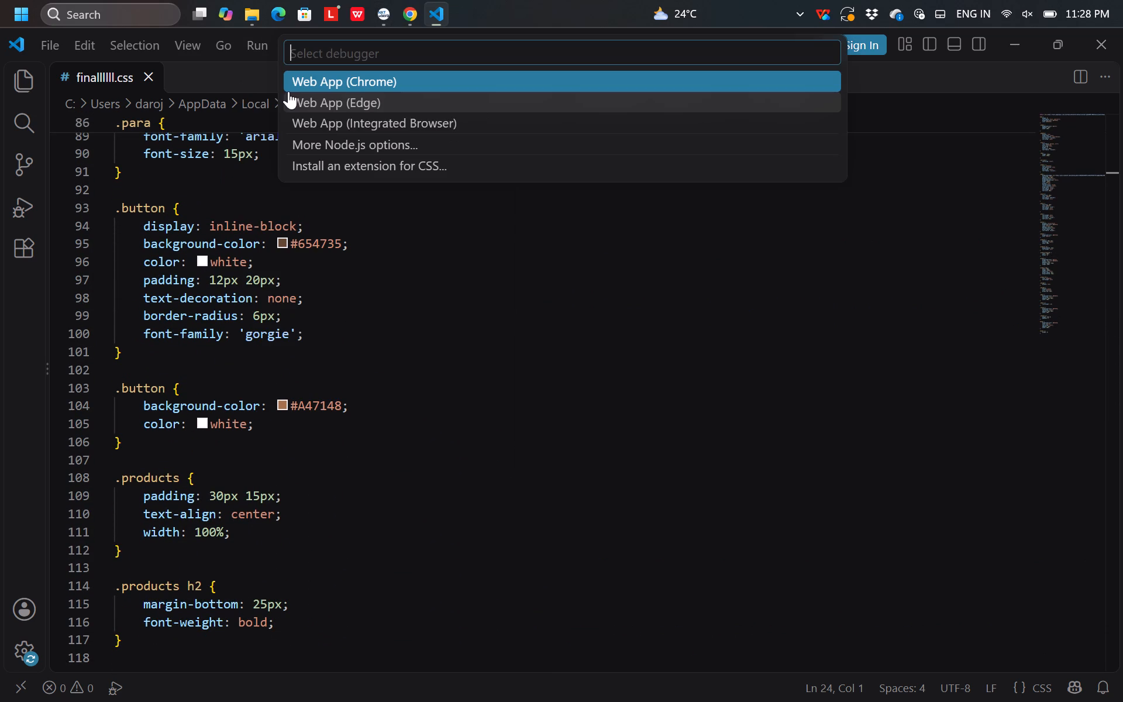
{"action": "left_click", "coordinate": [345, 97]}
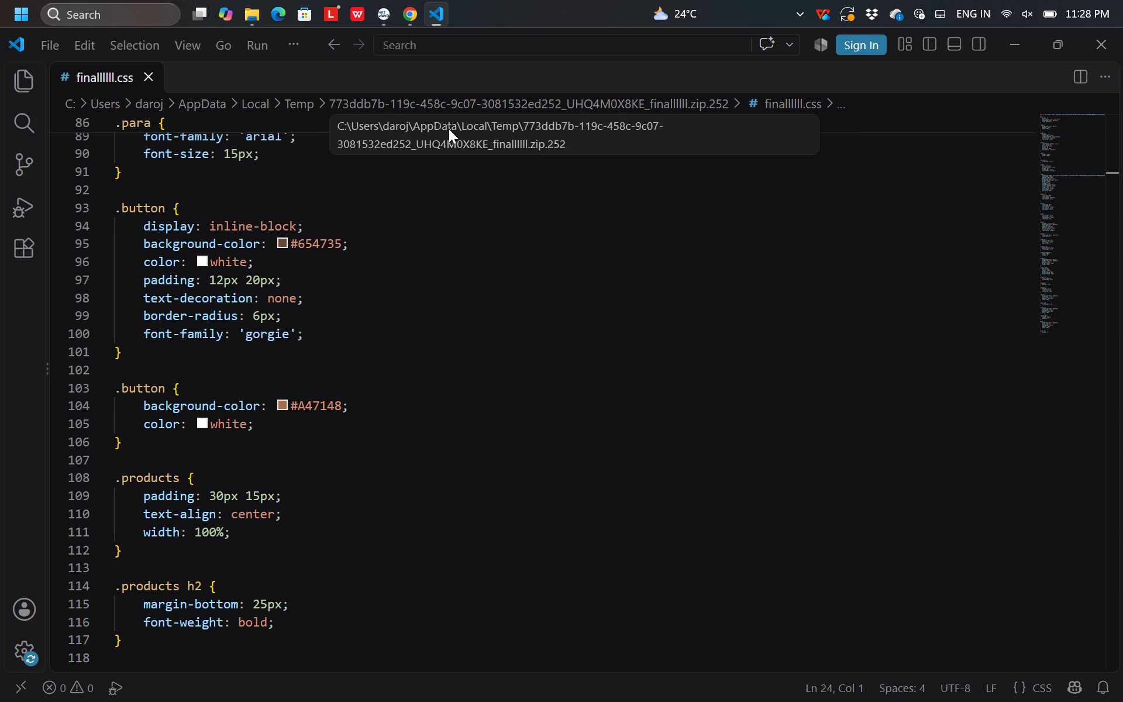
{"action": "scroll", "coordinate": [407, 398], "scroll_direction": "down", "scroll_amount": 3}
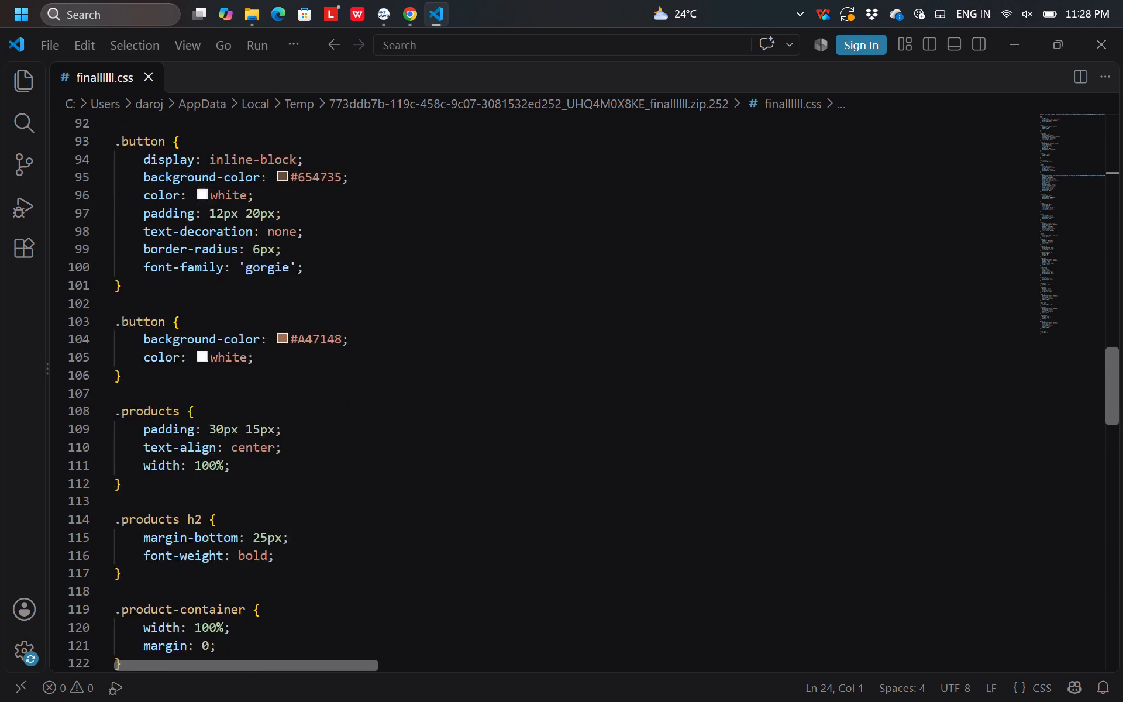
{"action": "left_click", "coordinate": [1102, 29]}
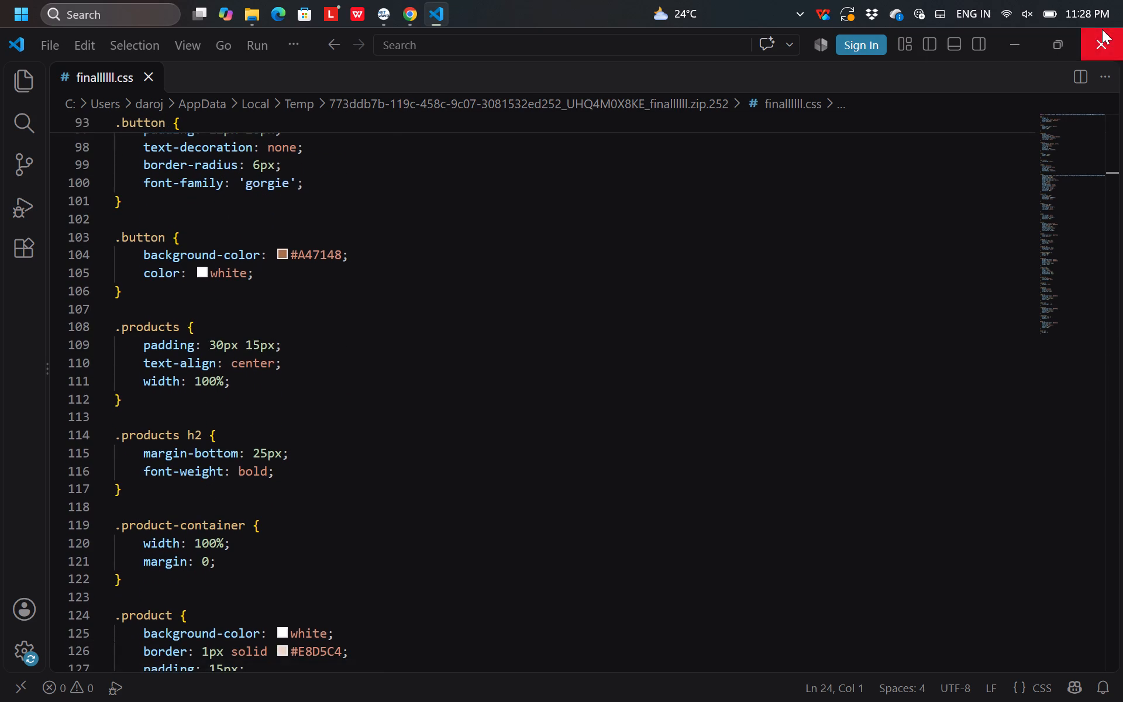
Open the HTML file from the downloaded zip just once in Microsoft Edge, examine the page, and close the browser and folder windows.
{"action": "double_click", "coordinate": [466, 189]}
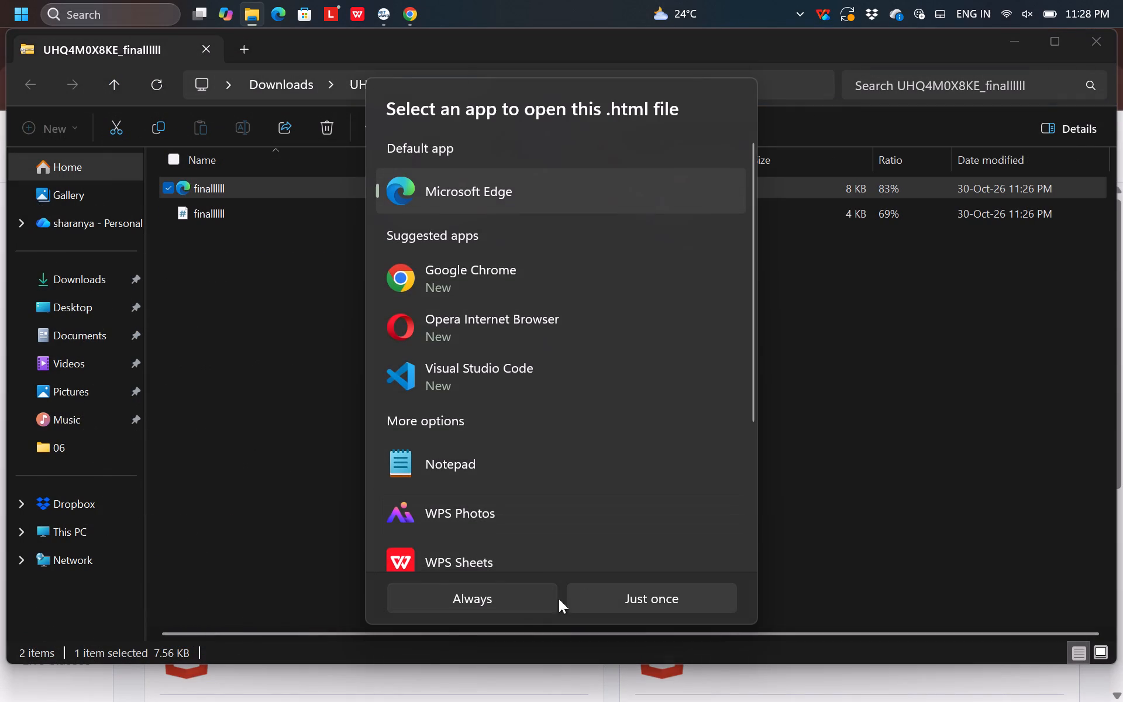
{"action": "left_click", "coordinate": [605, 604]}
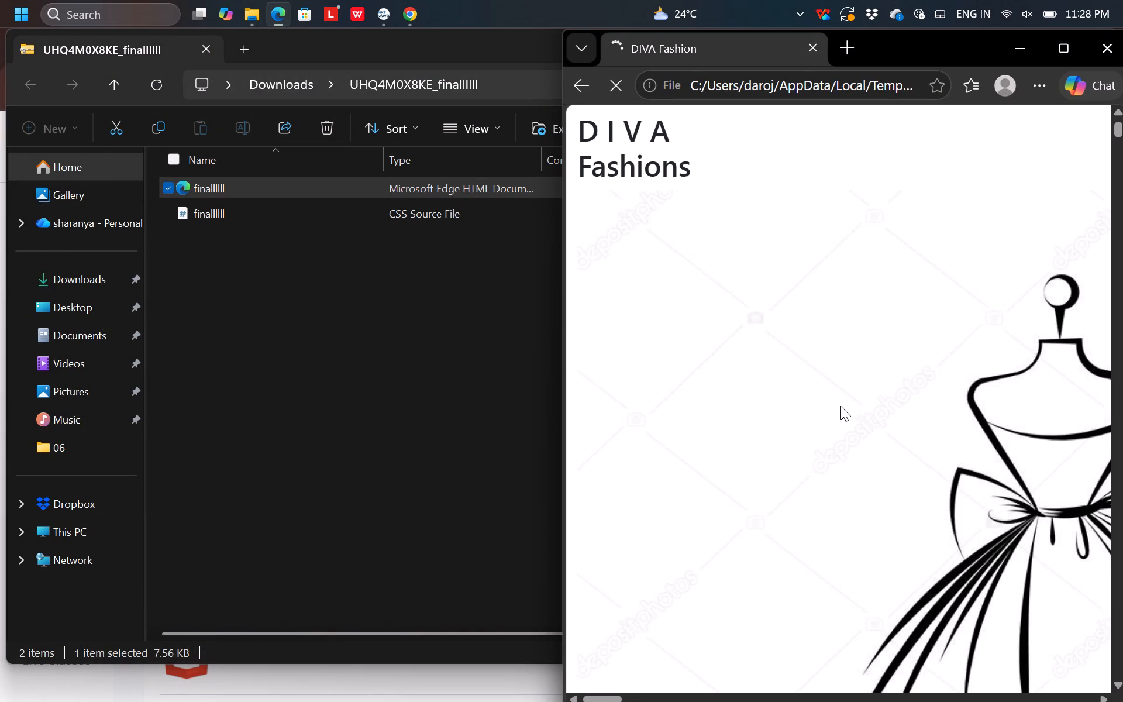
{"action": "scroll", "coordinate": [940, 375], "scroll_direction": "down", "scroll_amount": 5}
{"action": "scroll", "coordinate": [940, 375], "scroll_direction": "up", "scroll_amount": 3}
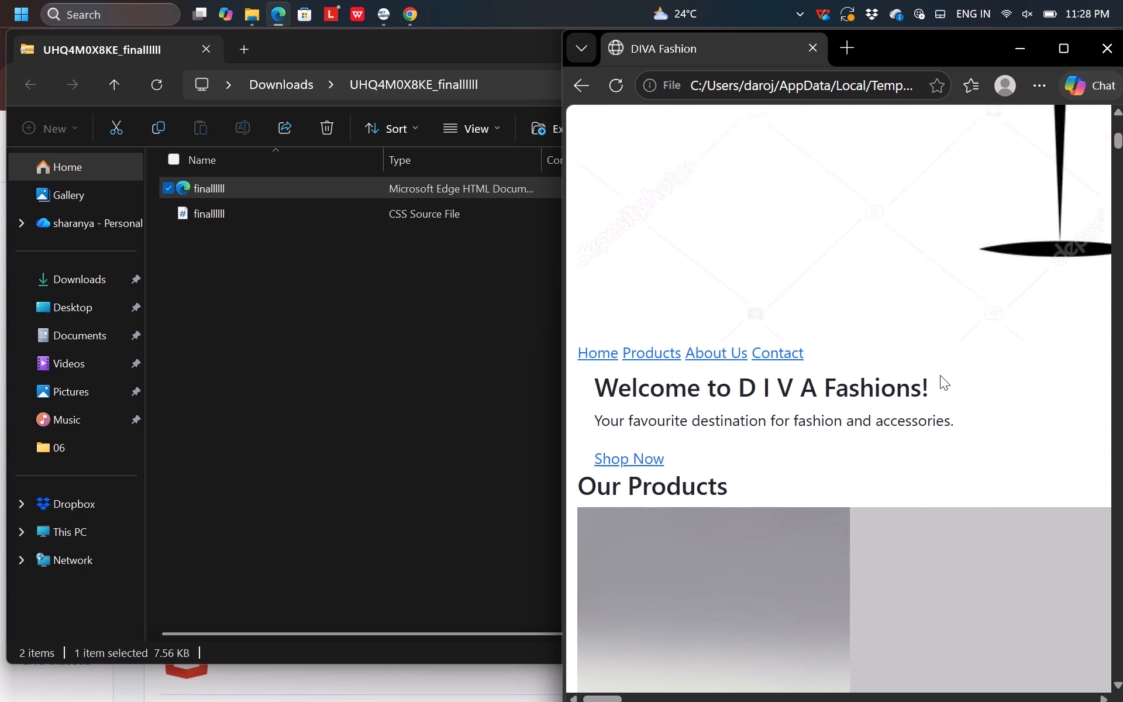
{"action": "scroll", "coordinate": [940, 375], "scroll_direction": "up", "scroll_amount": 3}
{"action": "scroll", "coordinate": [940, 375], "scroll_direction": "left", "scroll_amount": 5}
{"action": "scroll", "coordinate": [940, 375], "scroll_direction": "right", "scroll_amount": 5}
{"action": "scroll", "coordinate": [940, 375], "scroll_direction": "up", "scroll_amount": 7}
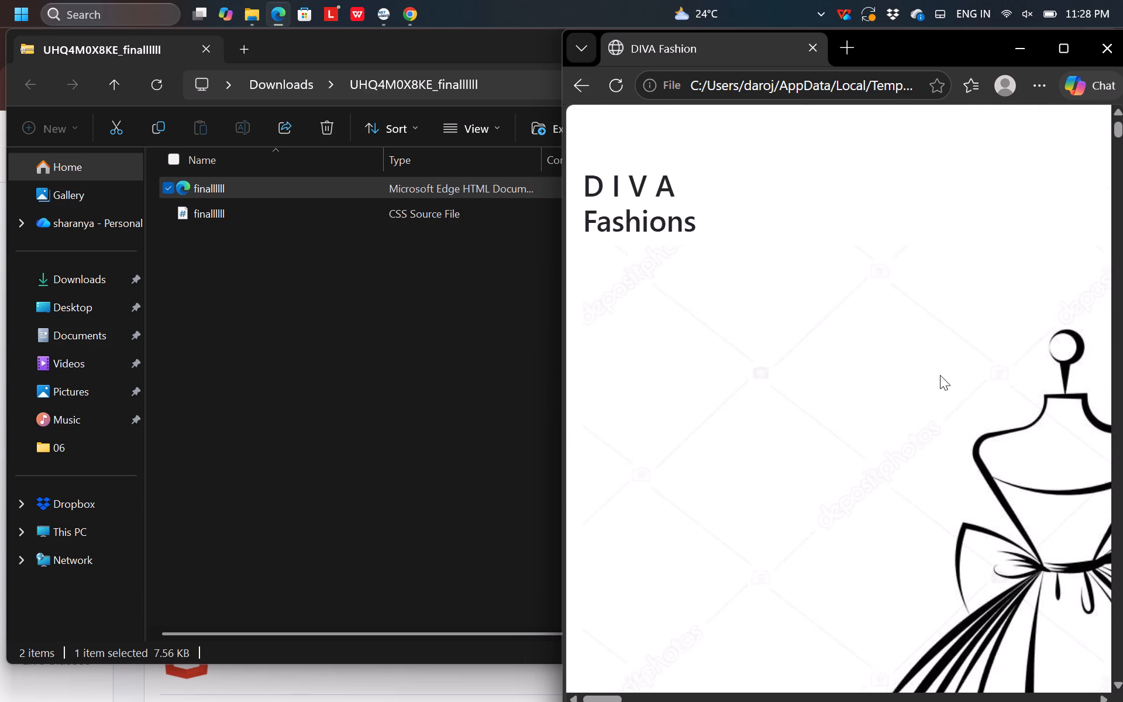
{"action": "scroll", "coordinate": [940, 375], "scroll_direction": "down", "scroll_amount": 18}
{"action": "scroll", "coordinate": [940, 375], "scroll_direction": "up", "scroll_amount": 8}
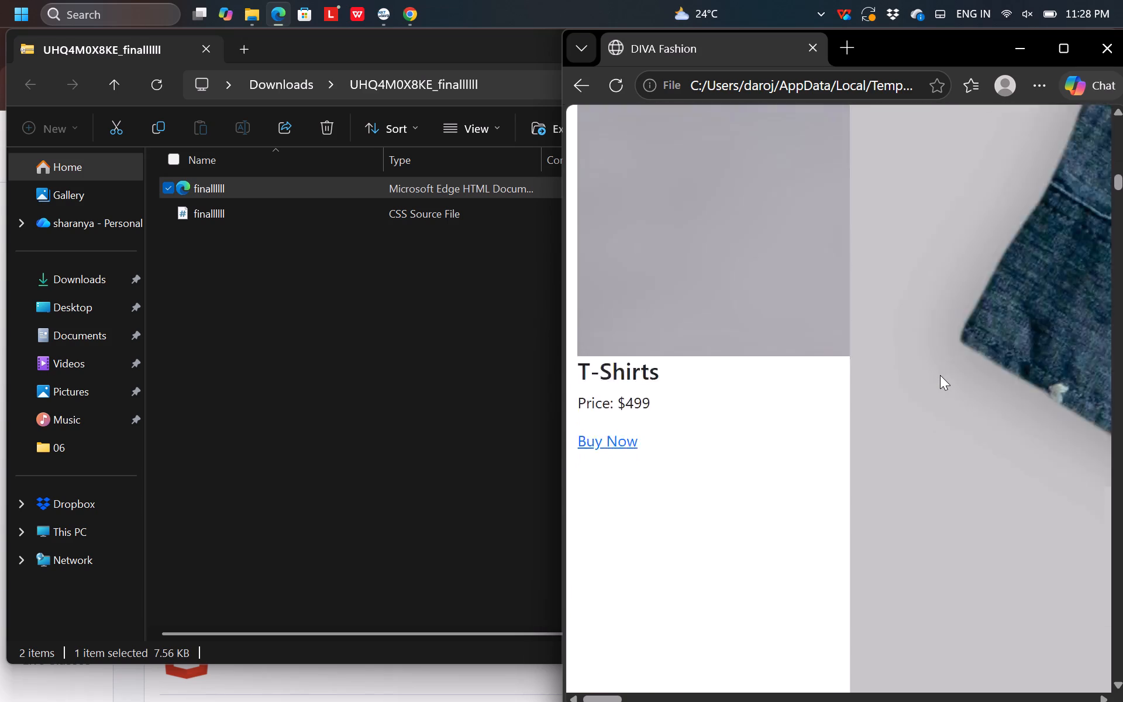
{"action": "scroll", "coordinate": [940, 375], "scroll_direction": "left", "scroll_amount": 4}
{"action": "left_click", "coordinate": [1112, 51]}
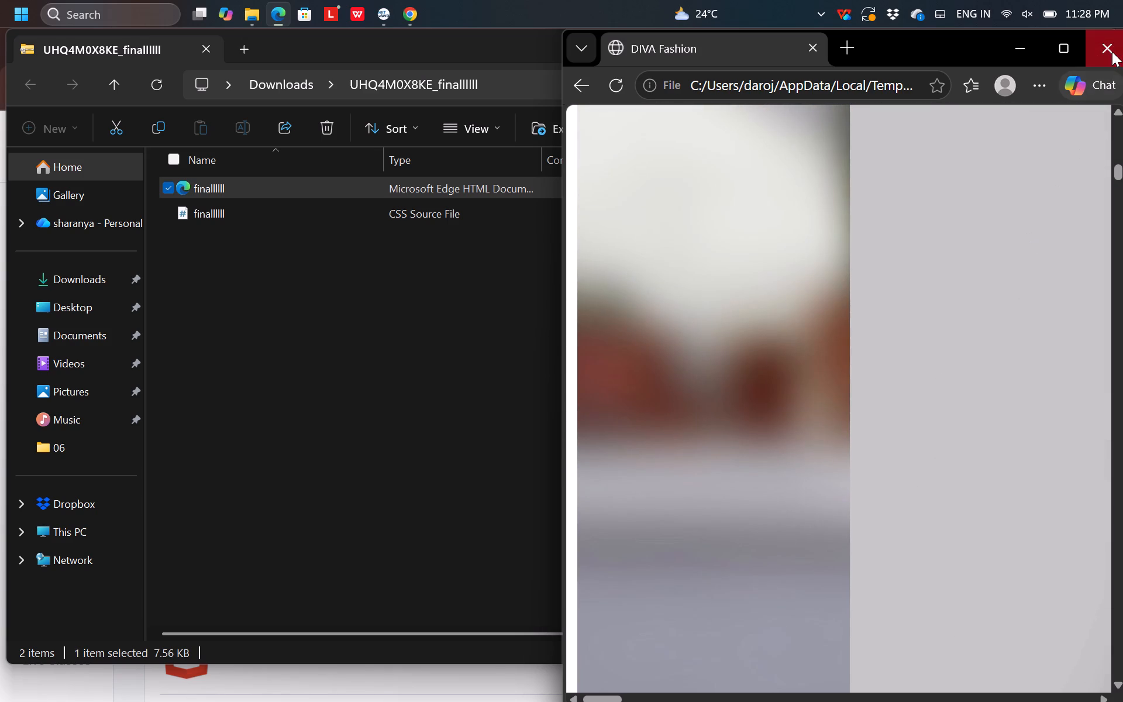
{"action": "left_click", "coordinate": [1105, 44]}
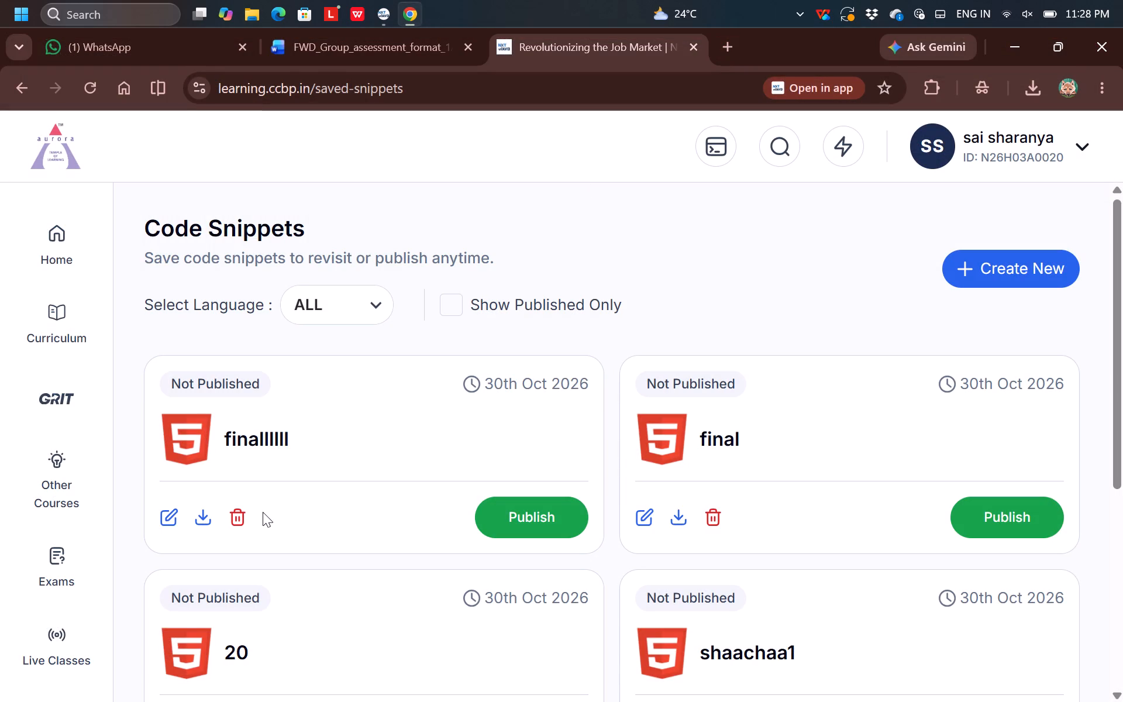
Publish the "finallllll" snippet from the saved code snippets with the website URL divafashion11.niat.tech.
{"action": "left_click", "coordinate": [504, 515]}
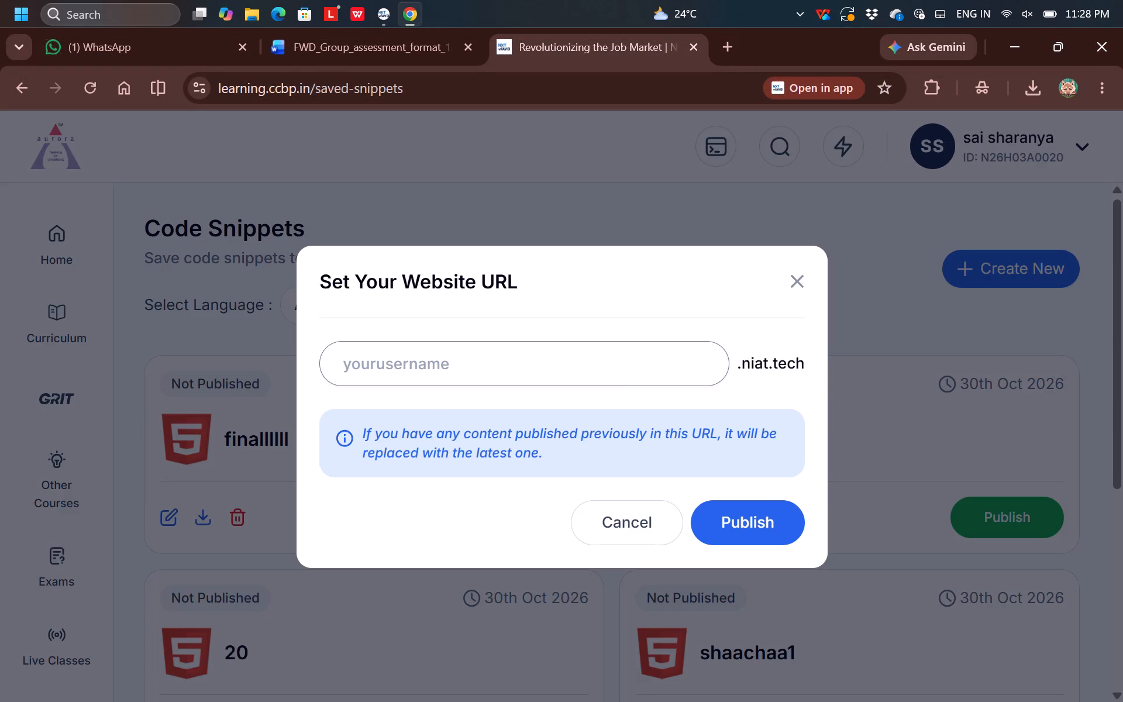
{"action": "left_click", "coordinate": [470, 355]}
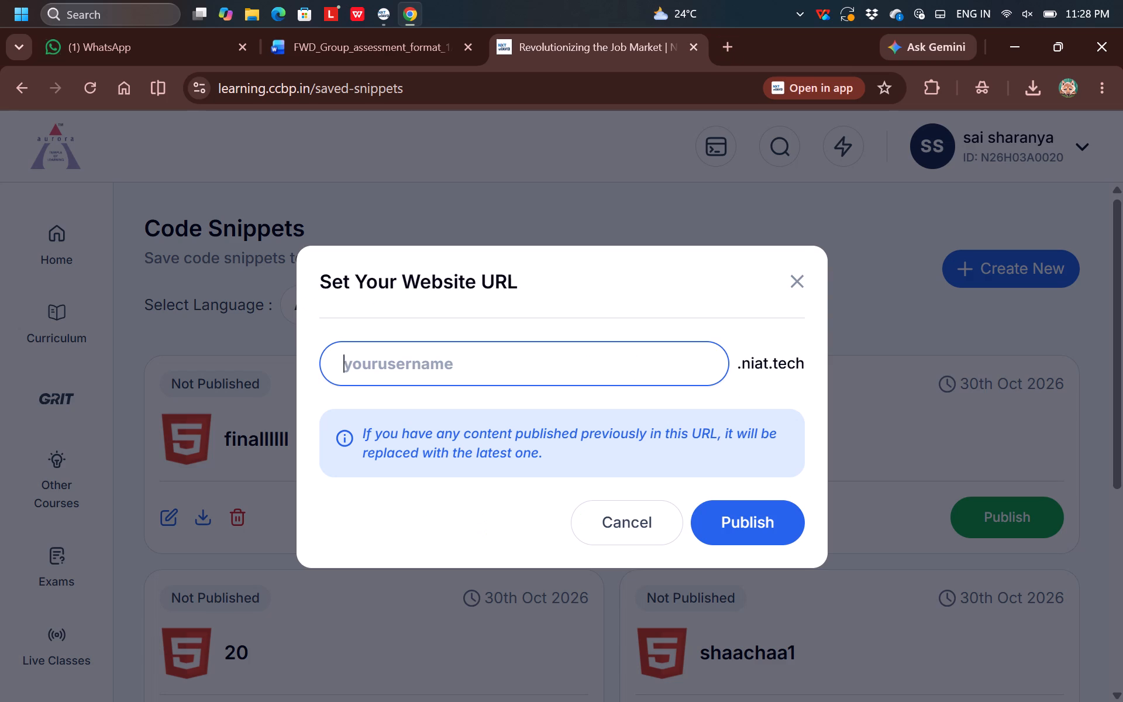
{"action": "key", "text": "d"}
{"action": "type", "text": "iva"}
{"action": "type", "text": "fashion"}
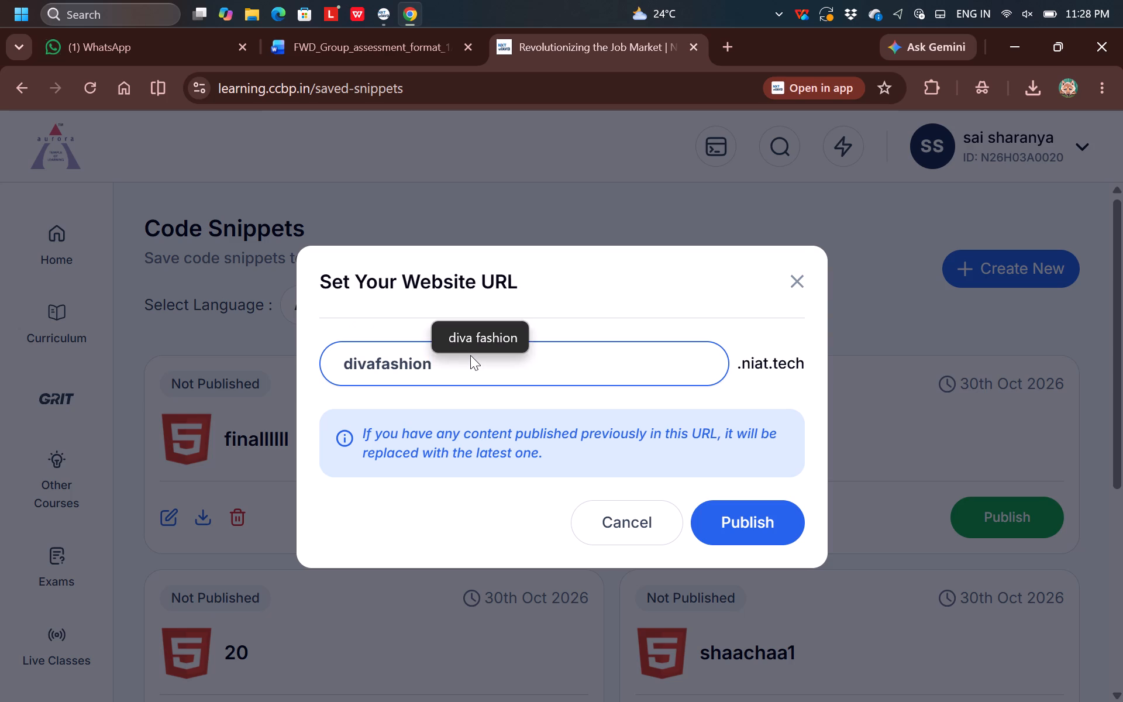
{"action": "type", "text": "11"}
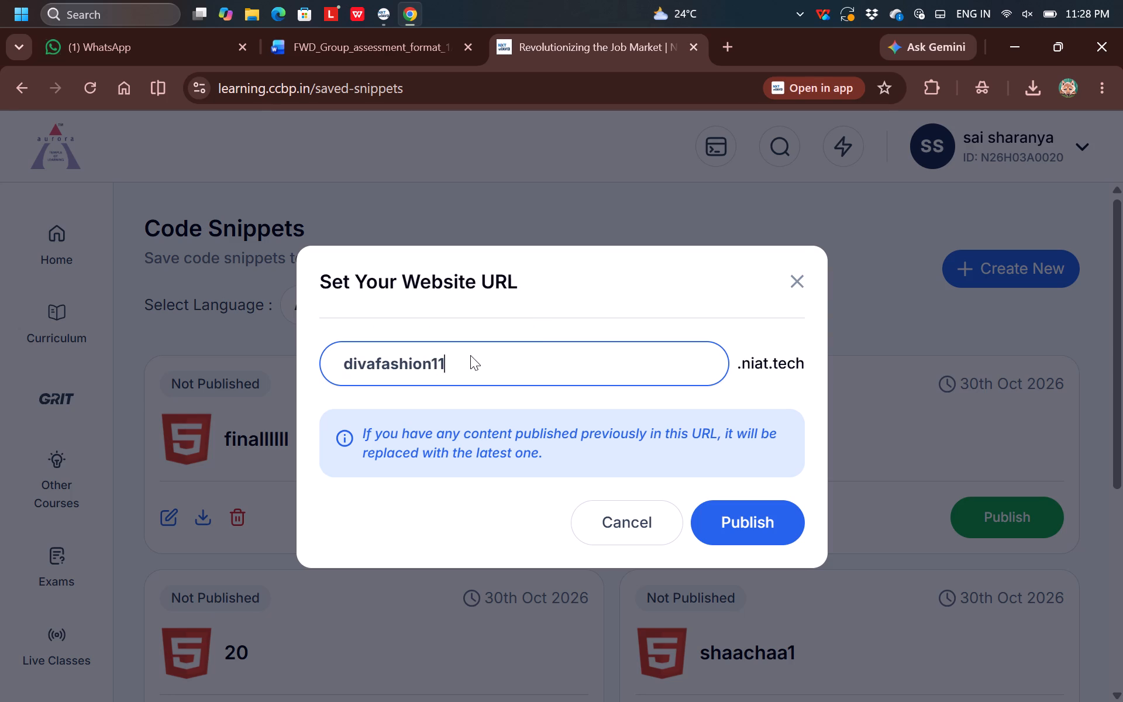
{"action": "left_click", "coordinate": [776, 532]}
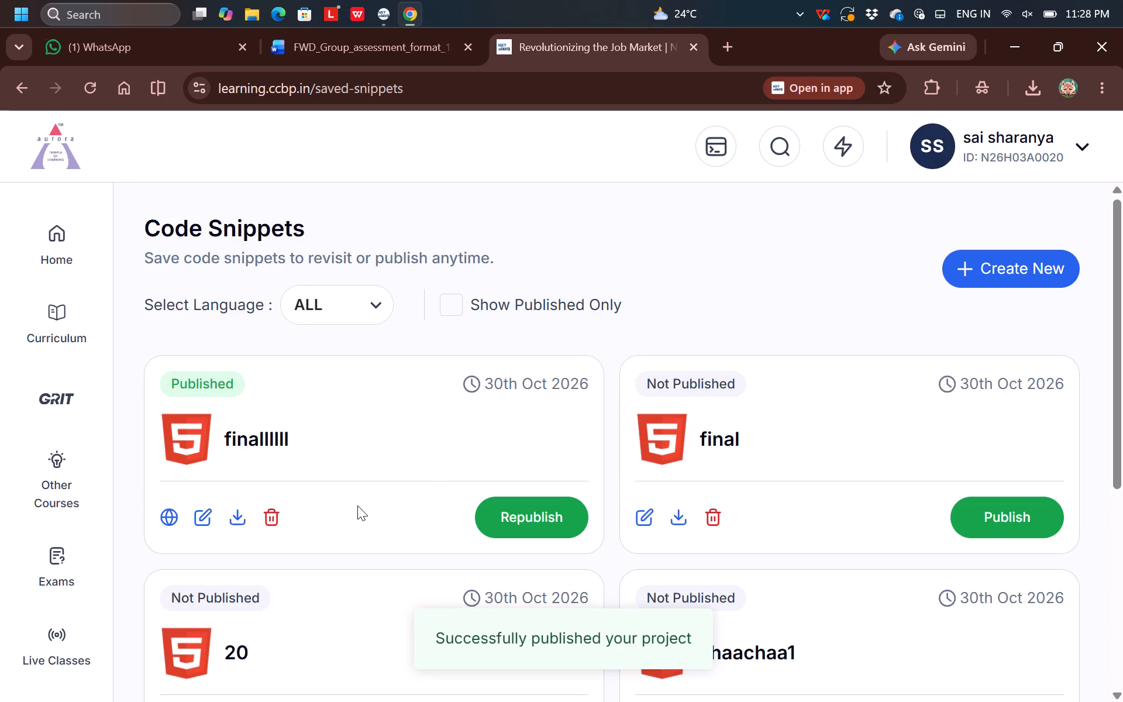
Show only published snippets and open the live website of the "finallllll" snippet.
{"action": "scroll", "coordinate": [357, 505], "scroll_direction": "down", "scroll_amount": 6}
{"action": "scroll", "coordinate": [357, 505], "scroll_direction": "up", "scroll_amount": 3}
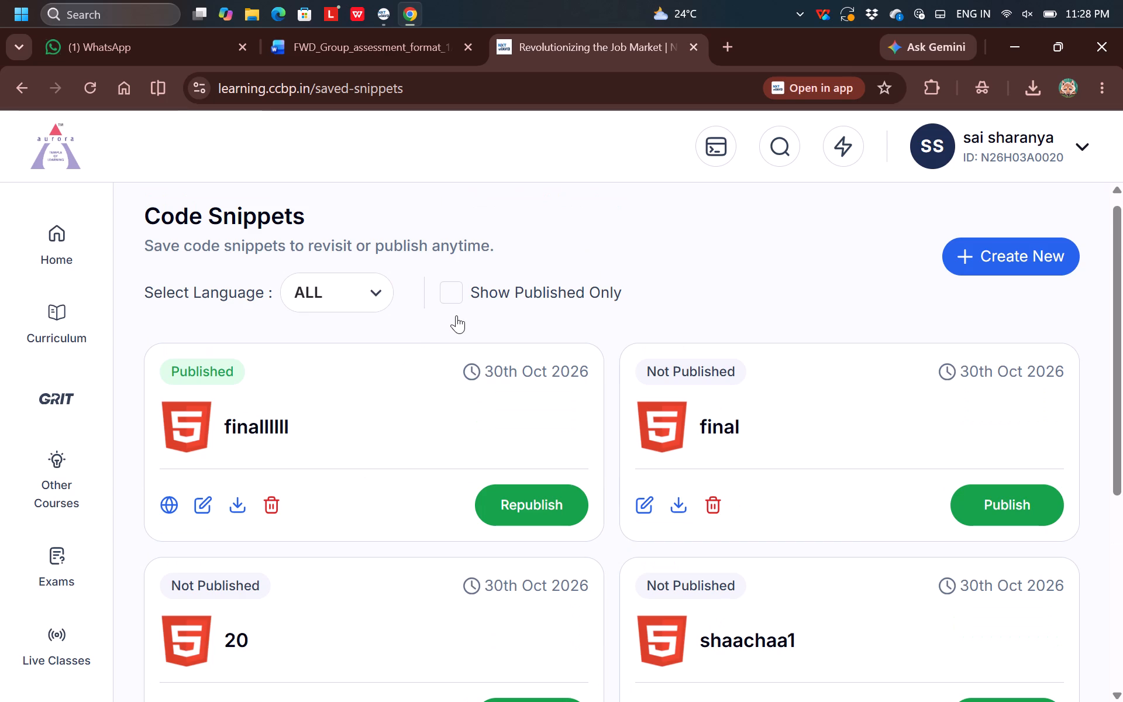
{"action": "left_click", "coordinate": [457, 314]}
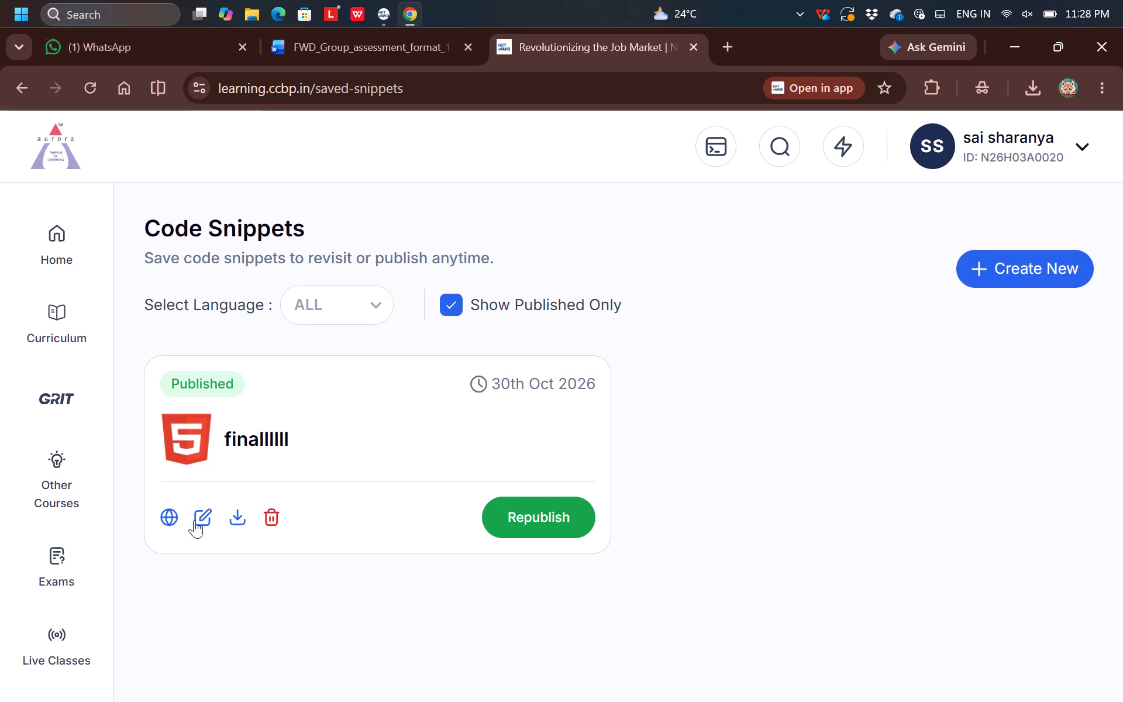
{"action": "left_click", "coordinate": [173, 519]}
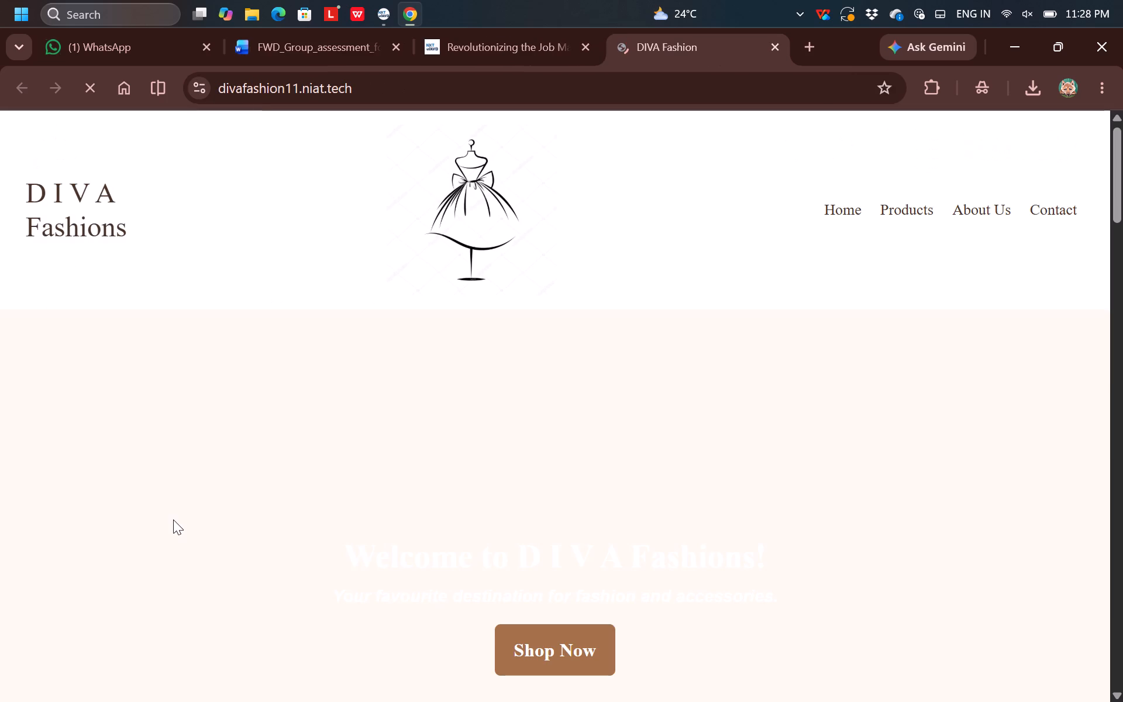
Examine the whole published DIVA Fashions page, from the header and products to the About Us, Contact Us and footer sections.
{"action": "scroll", "coordinate": [376, 512], "scroll_direction": "down", "scroll_amount": 3}
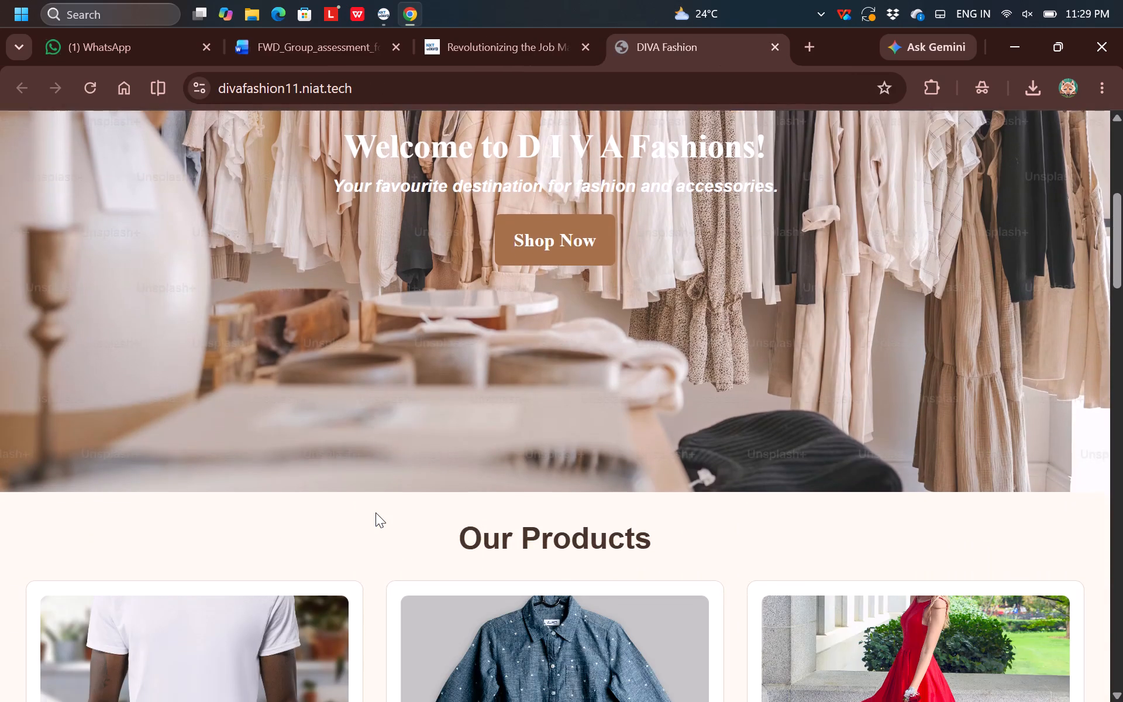
{"action": "scroll", "coordinate": [376, 512], "scroll_direction": "down", "scroll_amount": 9}
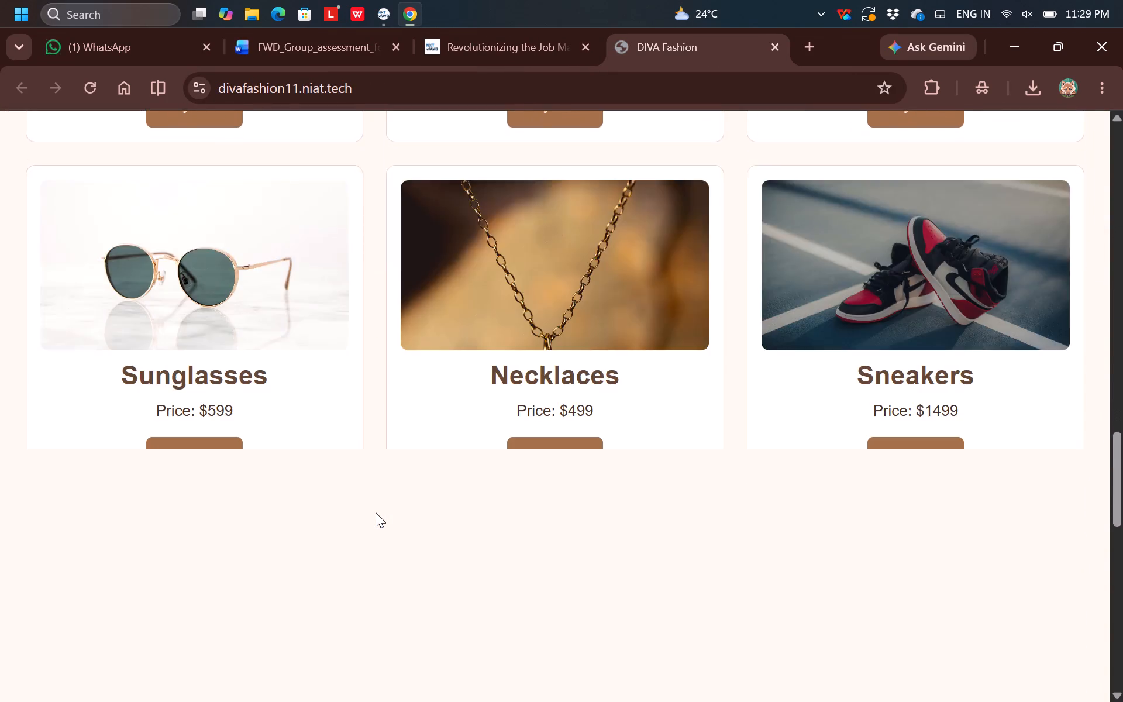
{"action": "scroll", "coordinate": [376, 512], "scroll_direction": "down", "scroll_amount": 6}
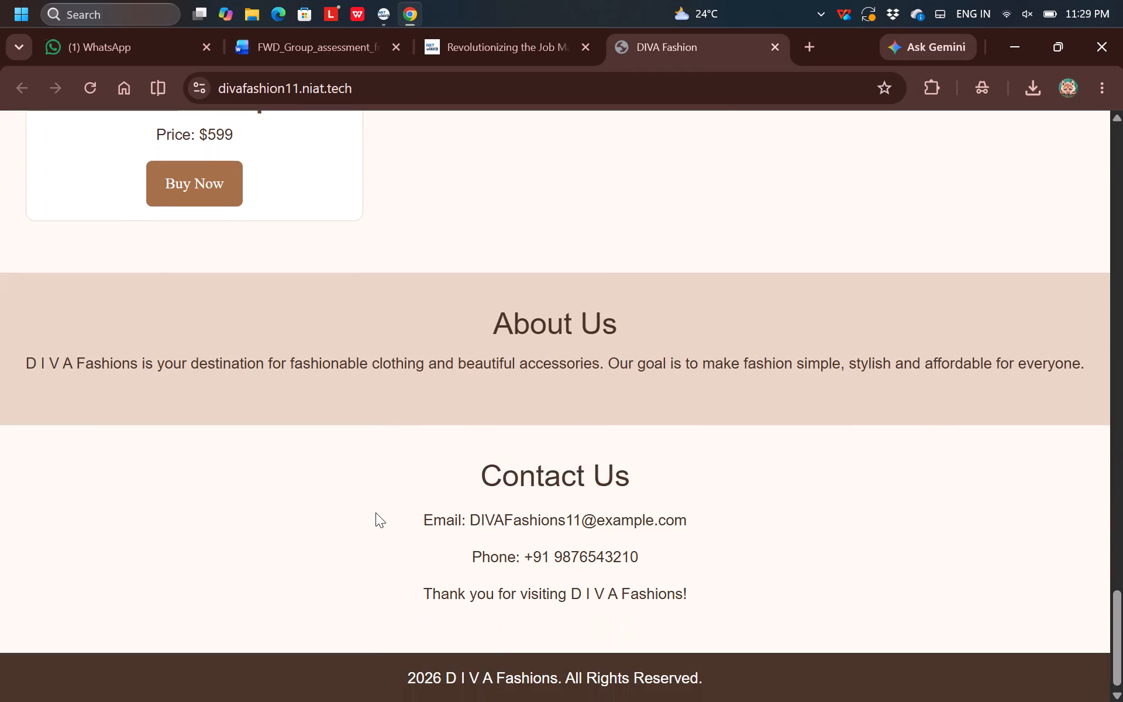
{"action": "scroll", "coordinate": [376, 512], "scroll_direction": "up", "scroll_amount": 20}
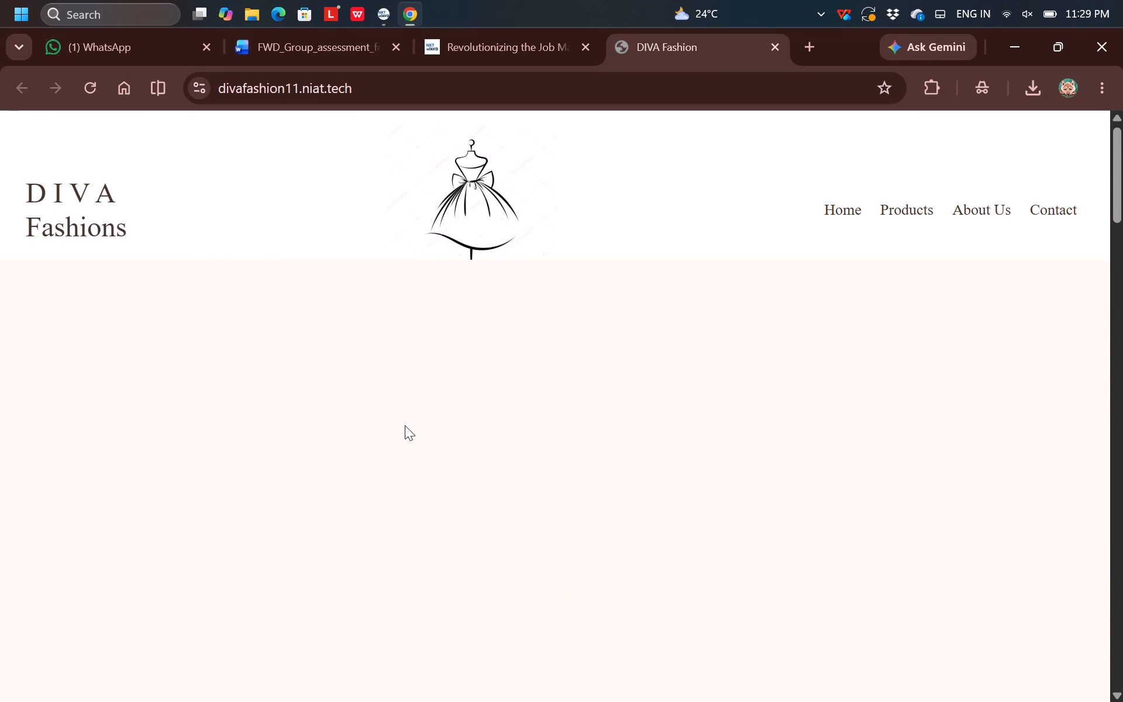
Test the Shop Now, Home, Products and About Us links on the published website.
{"action": "scroll", "coordinate": [405, 425], "scroll_direction": "down", "scroll_amount": 1}
{"action": "left_click", "coordinate": [517, 504]}
{"action": "scroll", "coordinate": [517, 504], "scroll_direction": "up", "scroll_amount": 4}
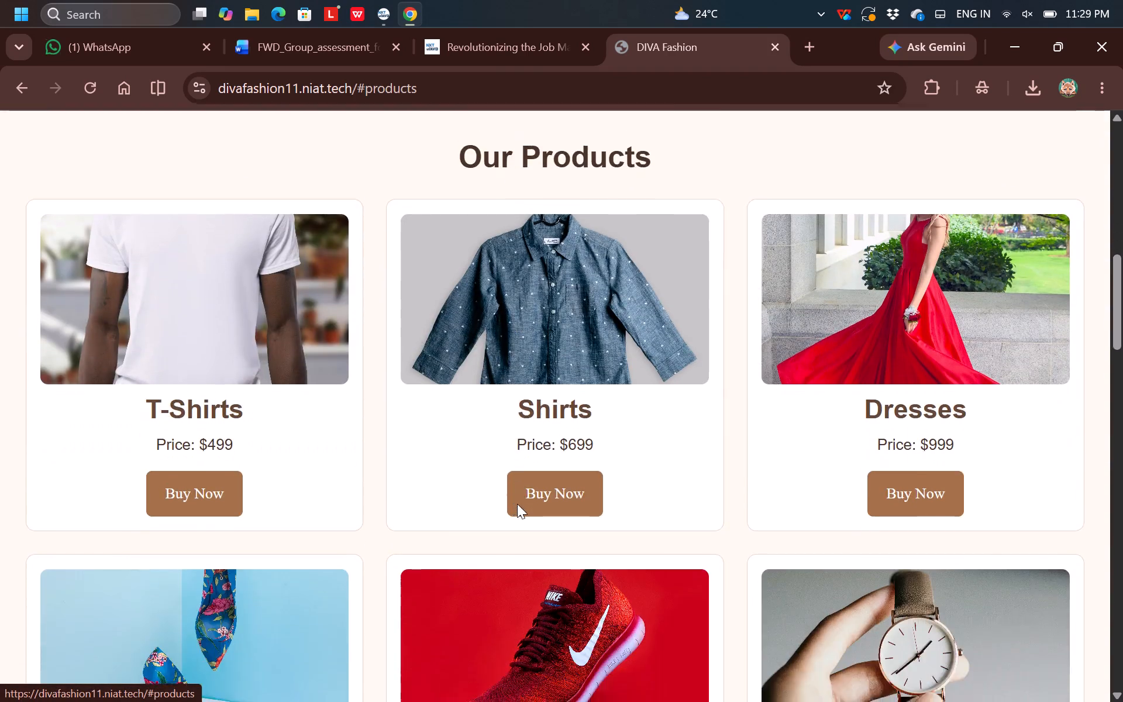
{"action": "scroll", "coordinate": [517, 504], "scroll_direction": "up", "scroll_amount": 5}
{"action": "left_click", "coordinate": [848, 209]}
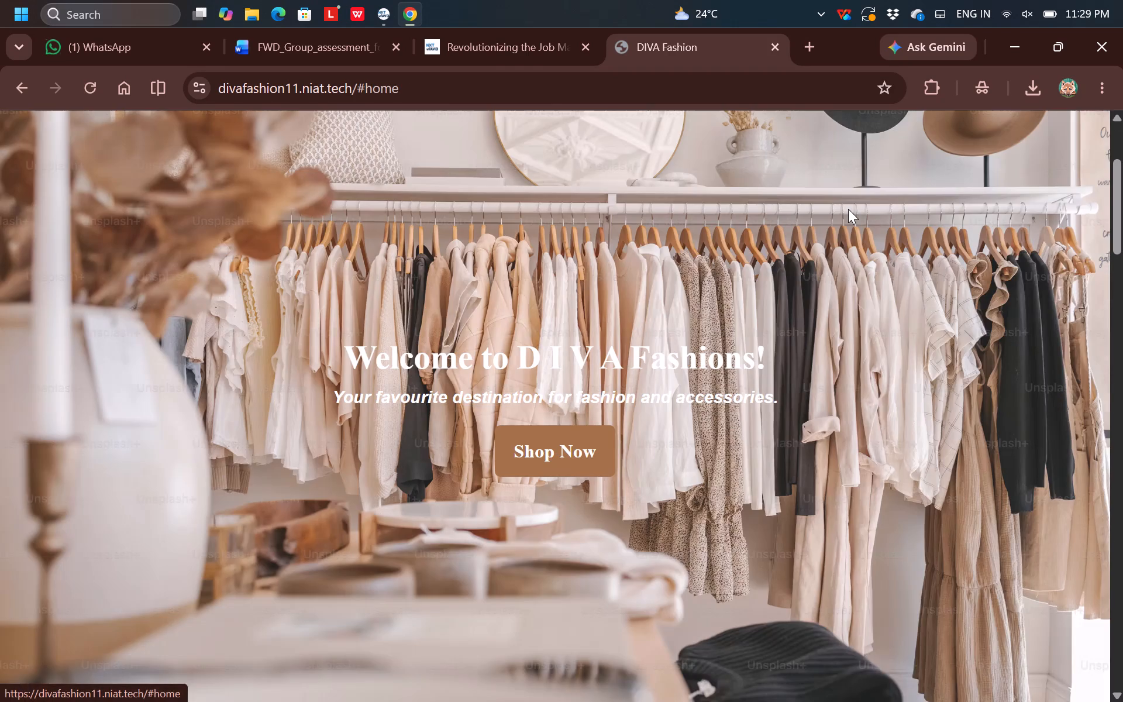
{"action": "scroll", "coordinate": [867, 263], "scroll_direction": "up", "scroll_amount": 3}
{"action": "left_click", "coordinate": [917, 212]}
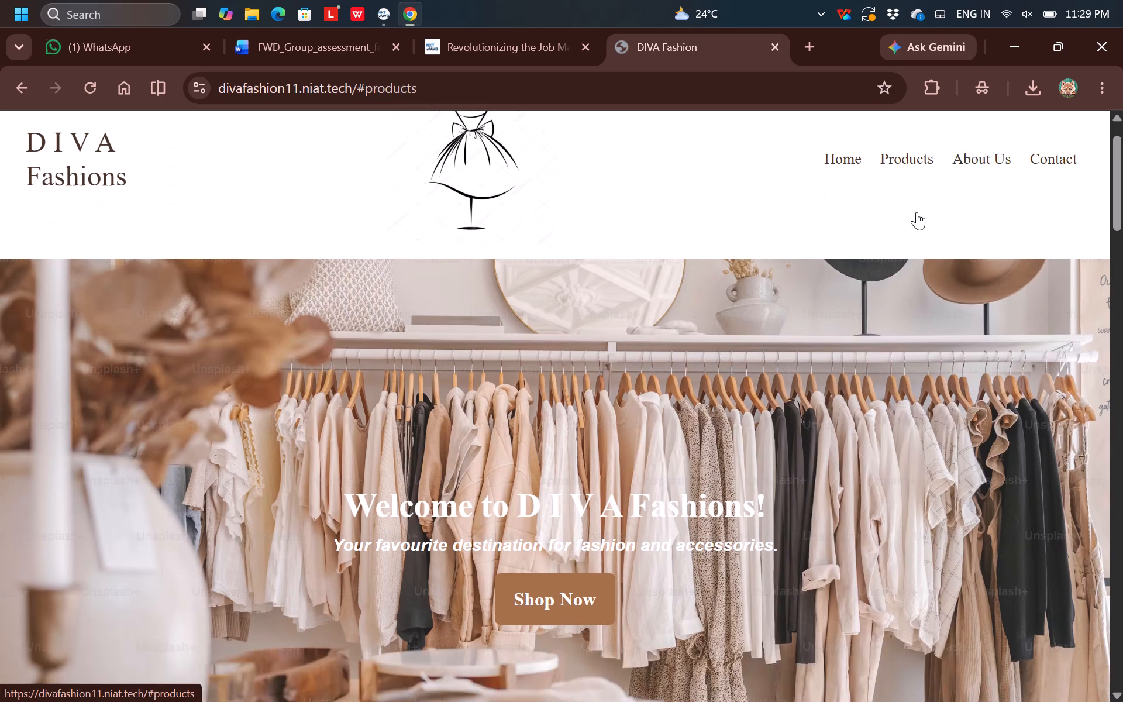
{"action": "scroll", "coordinate": [917, 212], "scroll_direction": "up", "scroll_amount": 8}
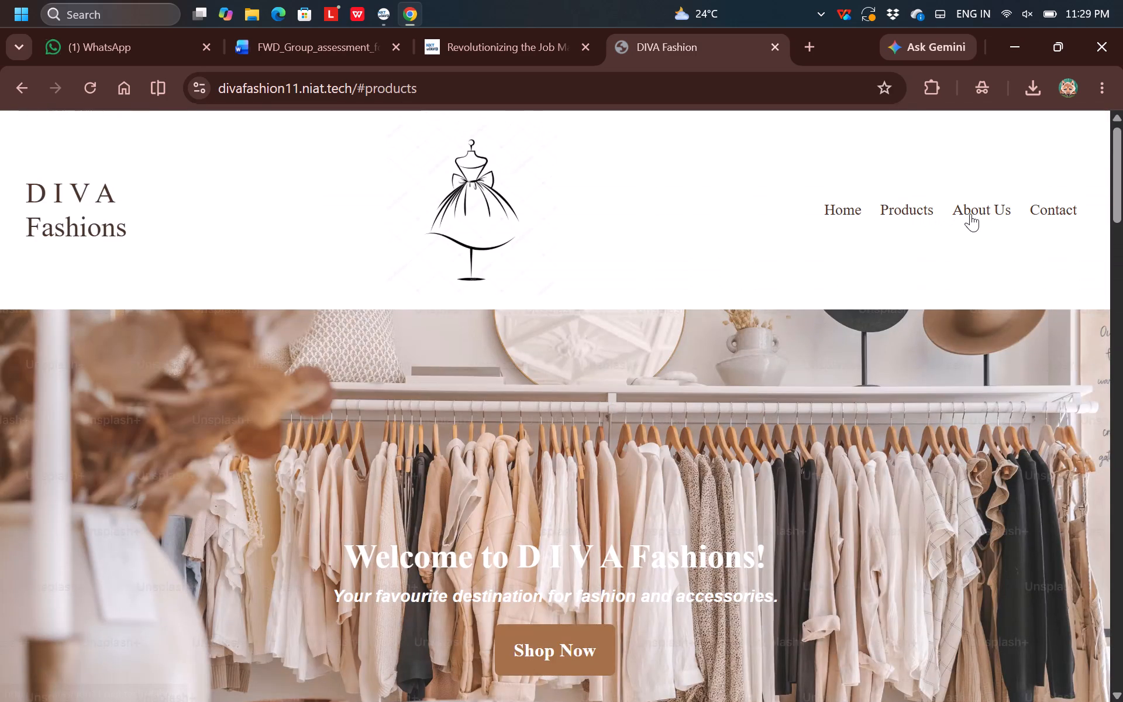
{"action": "left_click", "coordinate": [970, 214]}
{"action": "scroll", "coordinate": [970, 214], "scroll_direction": "up", "scroll_amount": 4}
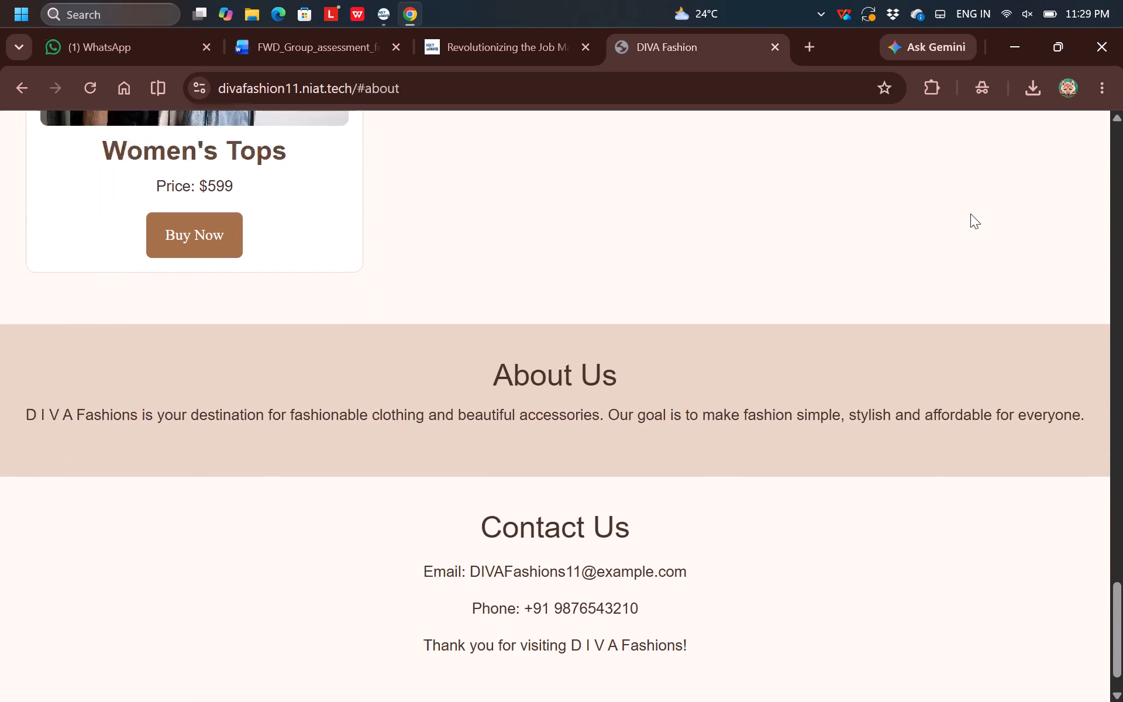
{"action": "scroll", "coordinate": [970, 214], "scroll_direction": "up", "scroll_amount": 15}
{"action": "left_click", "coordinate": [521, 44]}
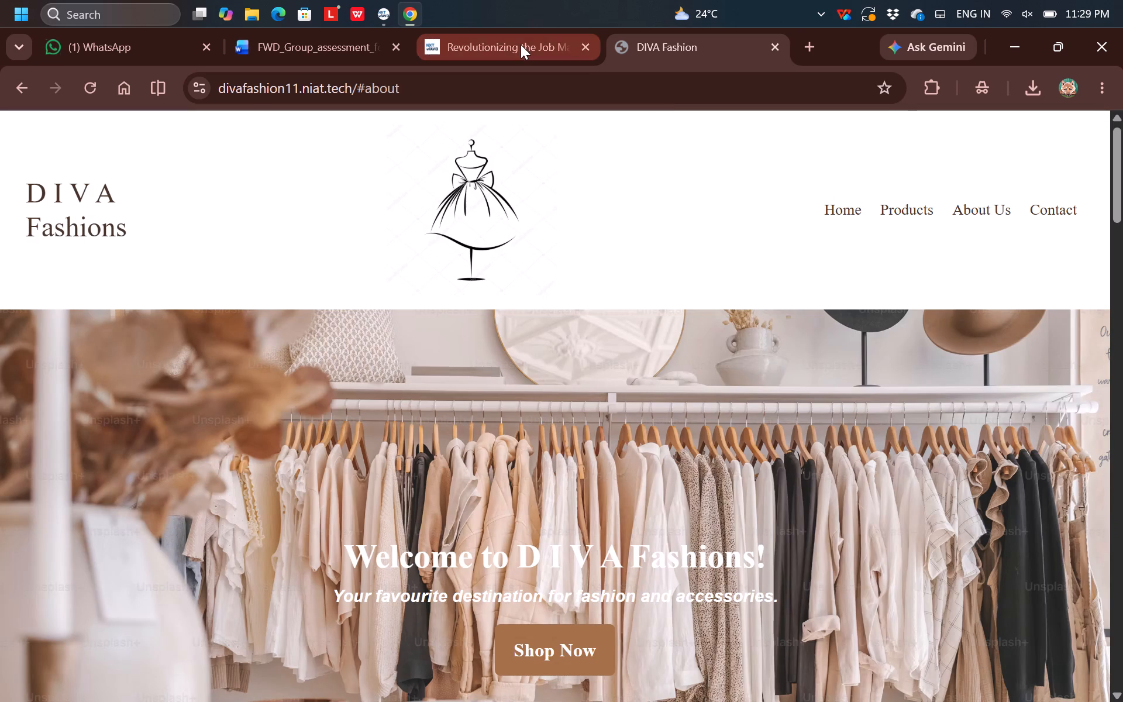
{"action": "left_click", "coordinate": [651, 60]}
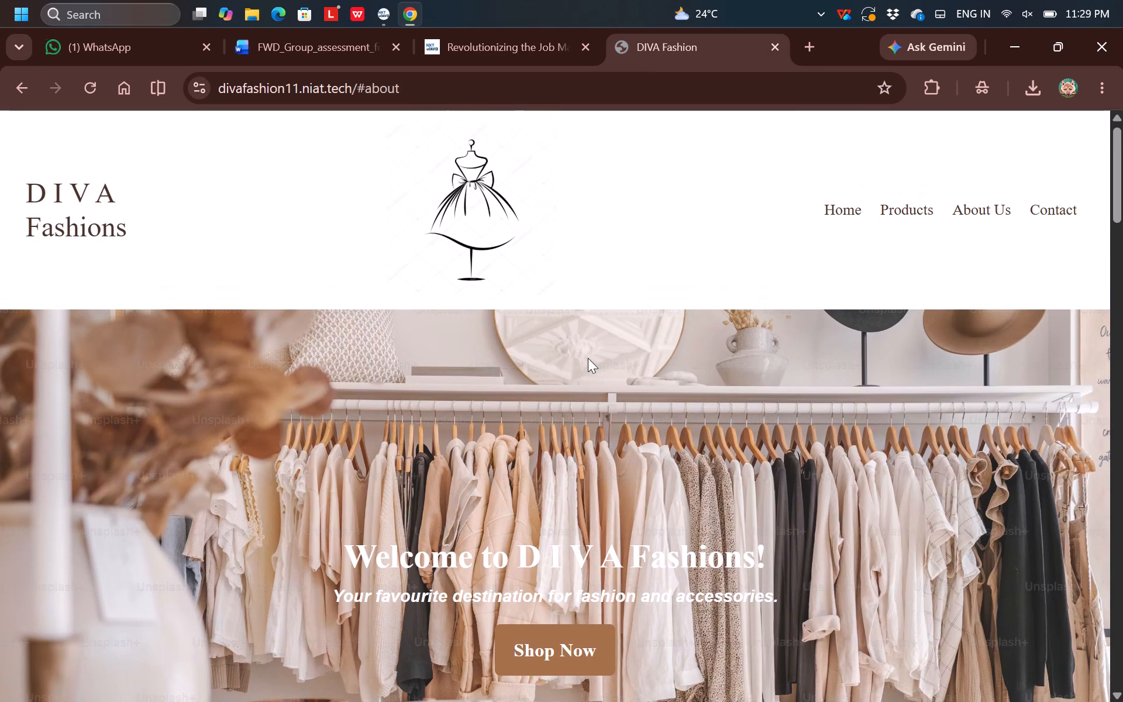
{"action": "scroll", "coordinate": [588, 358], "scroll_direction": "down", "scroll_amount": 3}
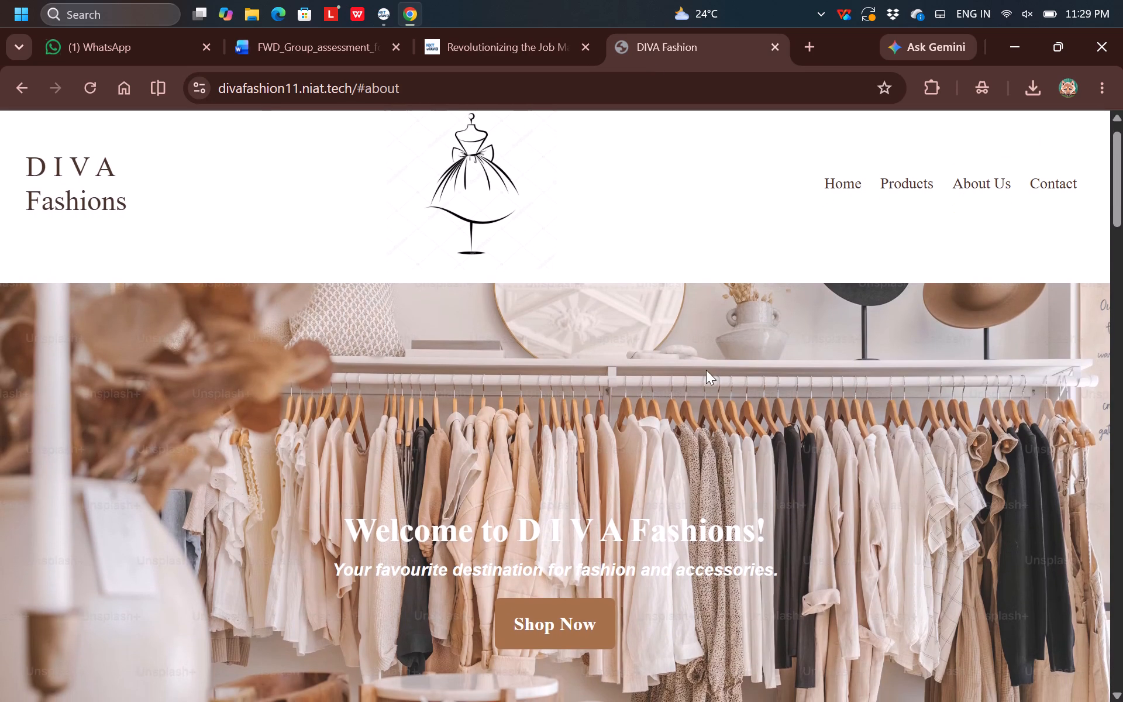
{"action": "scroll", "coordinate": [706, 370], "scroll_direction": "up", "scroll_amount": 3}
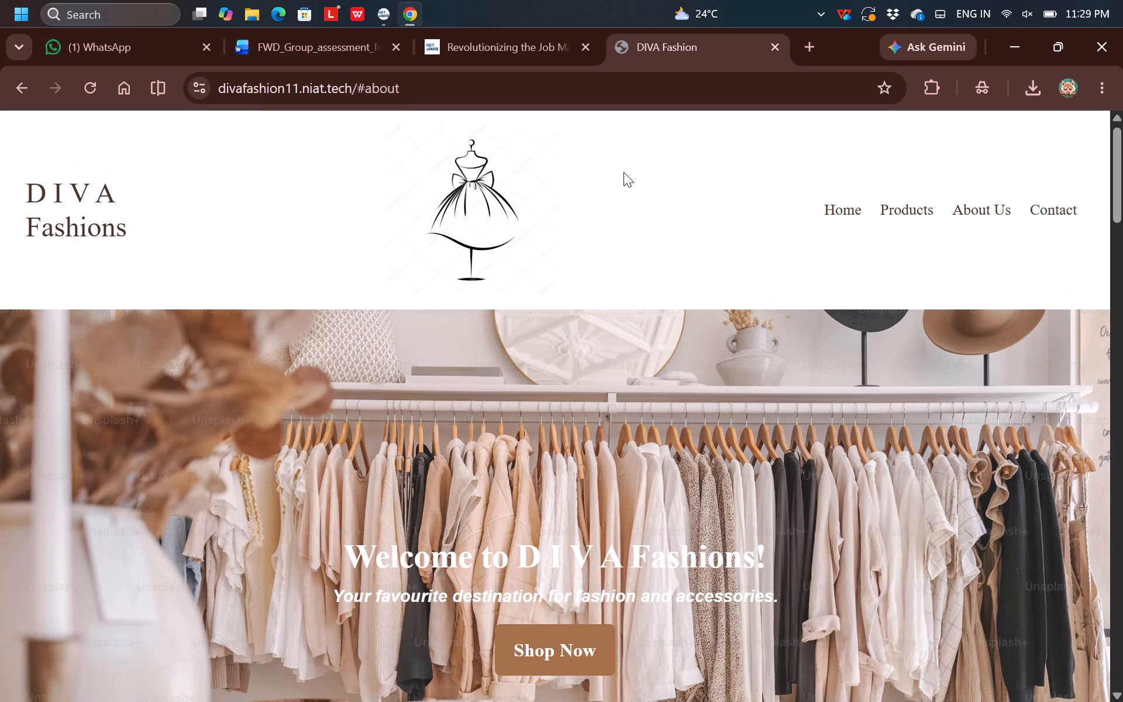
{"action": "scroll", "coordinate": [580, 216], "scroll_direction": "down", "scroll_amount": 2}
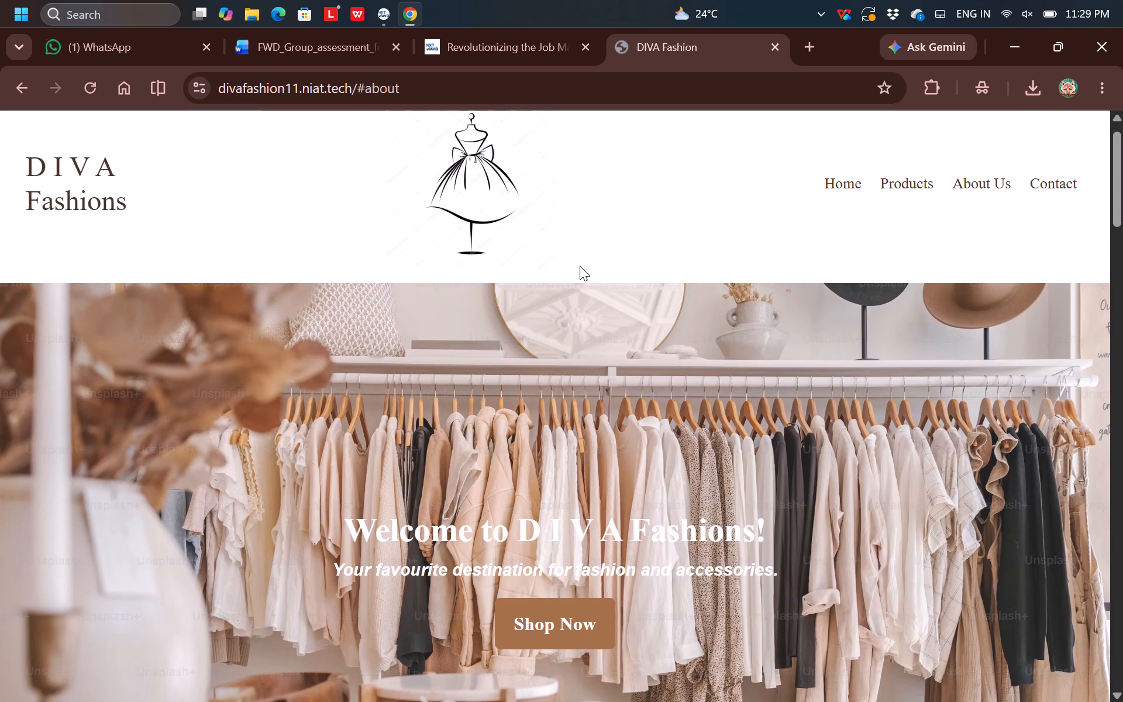
Return to the saved code snippets and download the published "finallllll" snippet.
{"action": "left_click", "coordinate": [512, 53]}
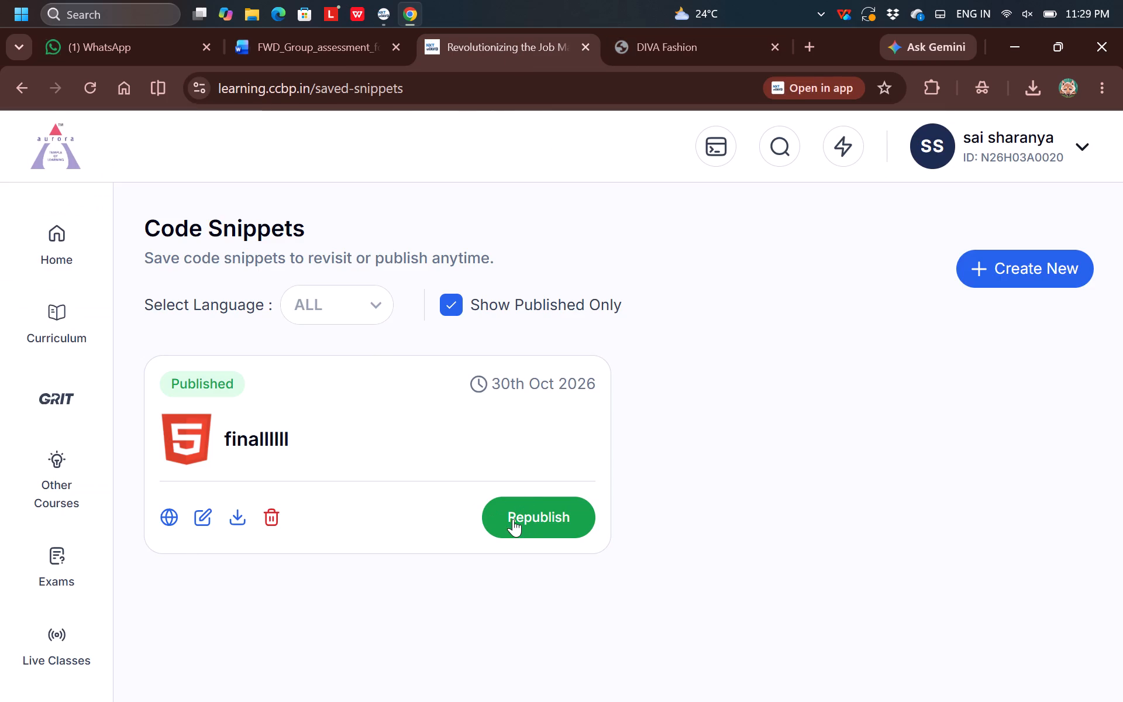
{"action": "left_click", "coordinate": [324, 426]}
{"action": "left_click", "coordinate": [232, 525]}
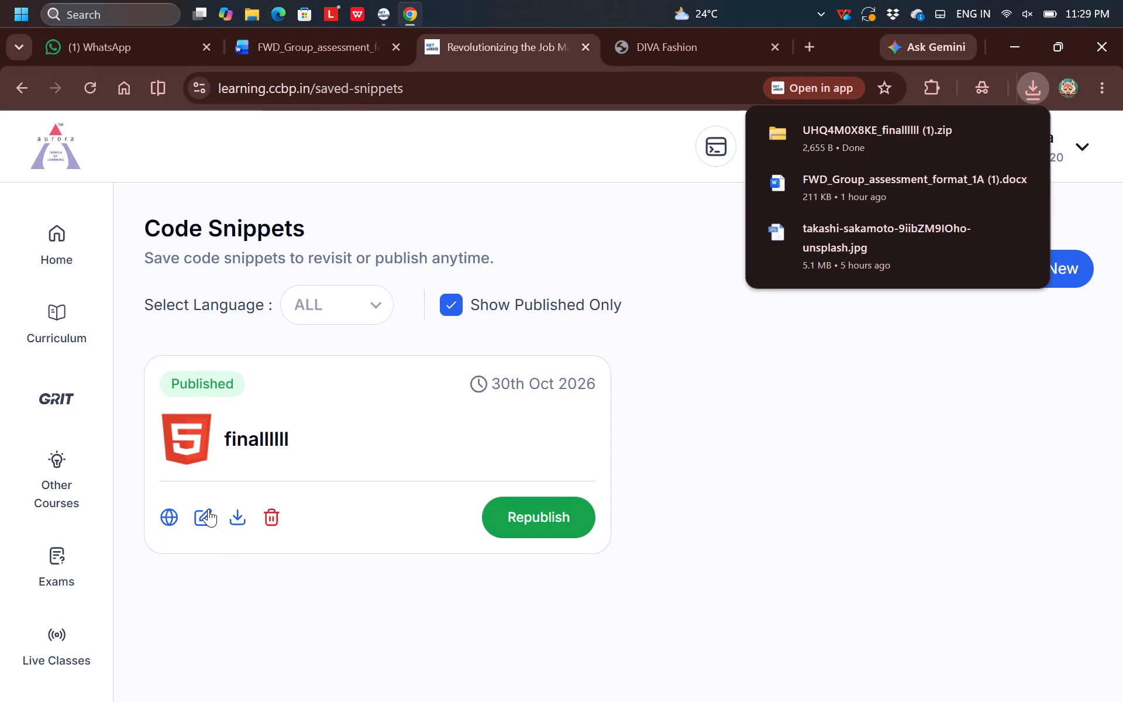
Open the "finallllll" snippet in the code playground and widen its preview to about three fifths of the workspace.
{"action": "left_click", "coordinate": [208, 509]}
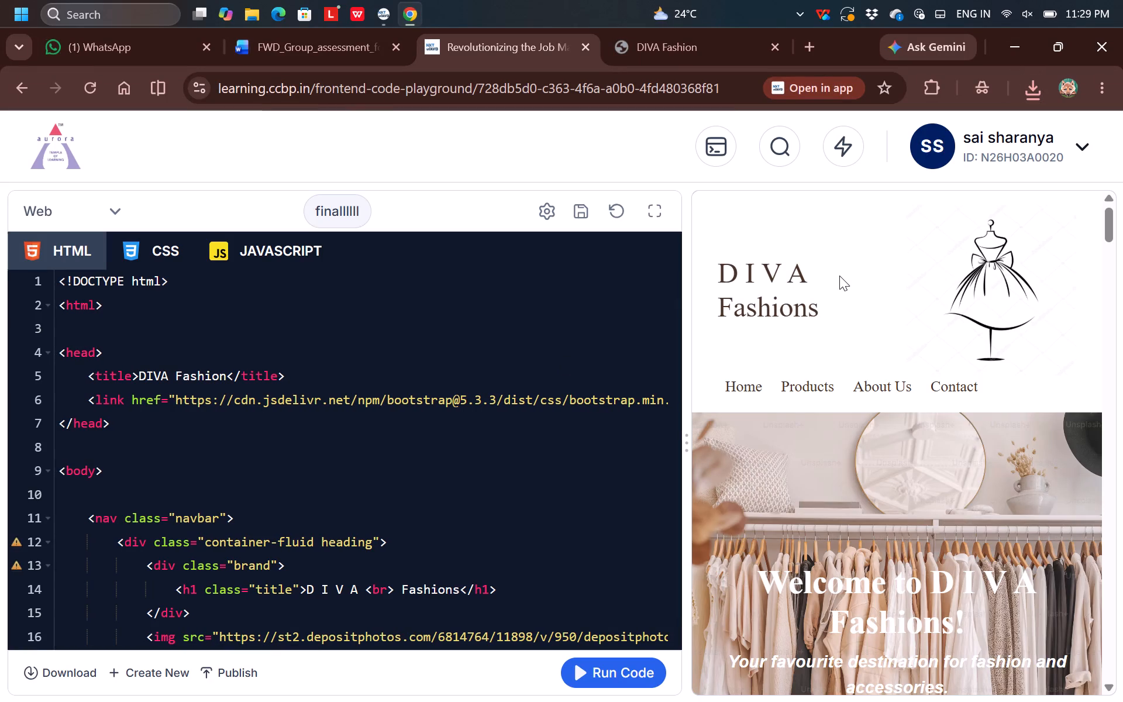
{"action": "scroll", "coordinate": [839, 276], "scroll_direction": "up", "scroll_amount": 2}
{"action": "scroll", "coordinate": [851, 369], "scroll_direction": "down", "scroll_amount": 1}
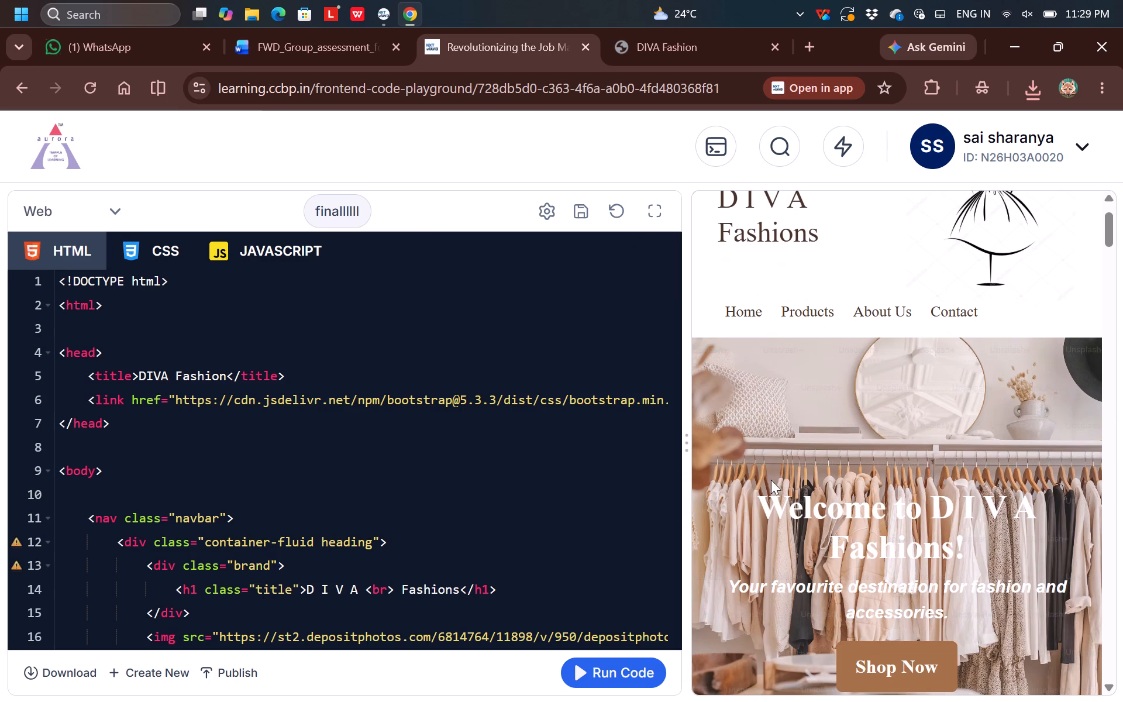
{"action": "left_click_drag", "start_coordinate": [685, 446], "coordinate": [246, 517]}
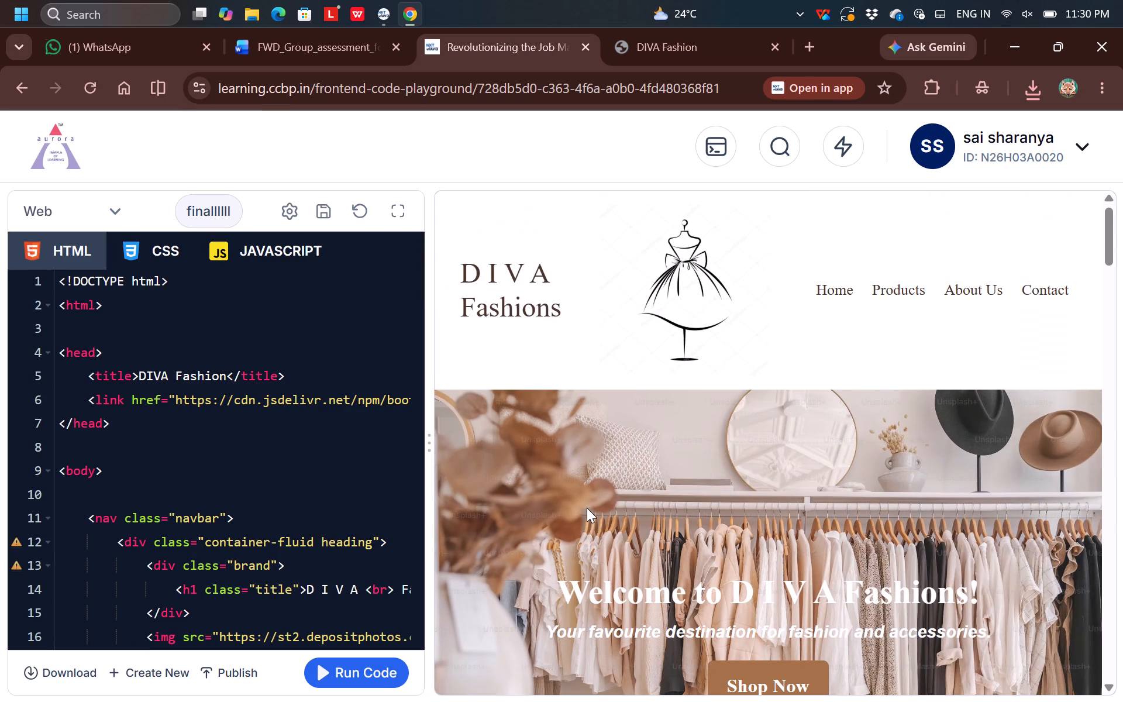
Capture a screenshot of the code playground with its code and preview, and paste it after "The output :" in the Word document.
{"action": "key", "text": "shift+super+s"}
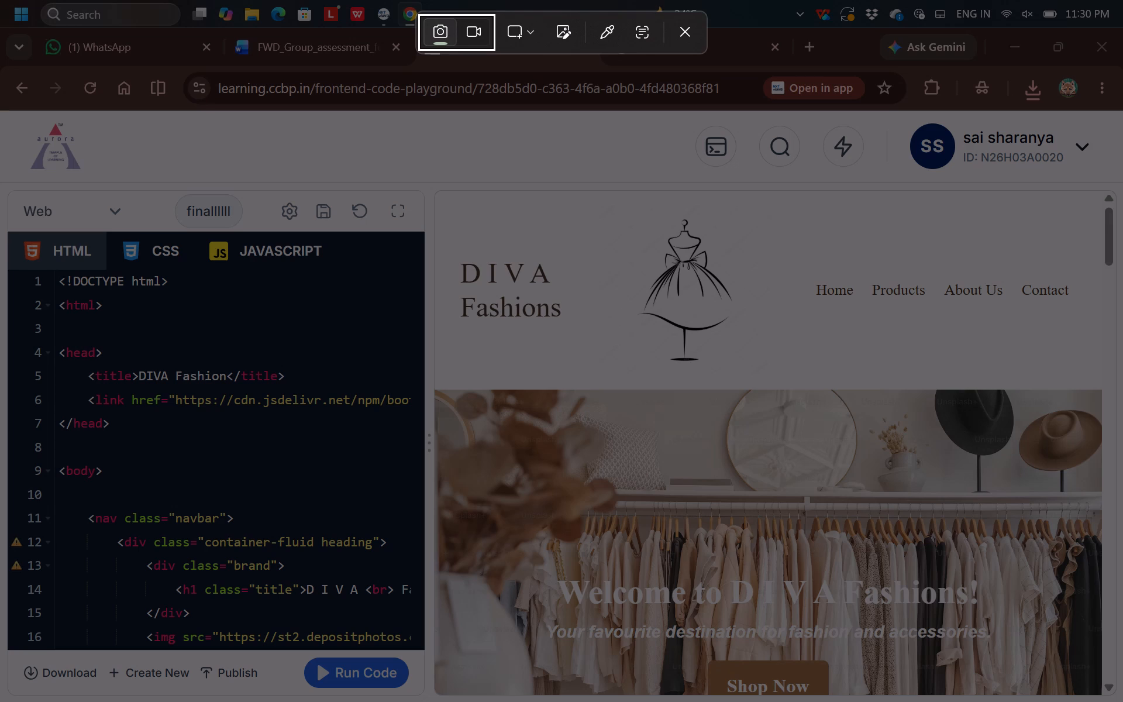
{"action": "left_click", "coordinate": [9, 116]}
{"action": "left_click_drag", "start_coordinate": [9, 116], "coordinate": [1122, 700]}
{"action": "scroll", "coordinate": [1032, 422], "scroll_direction": "right", "scroll_amount": 2}
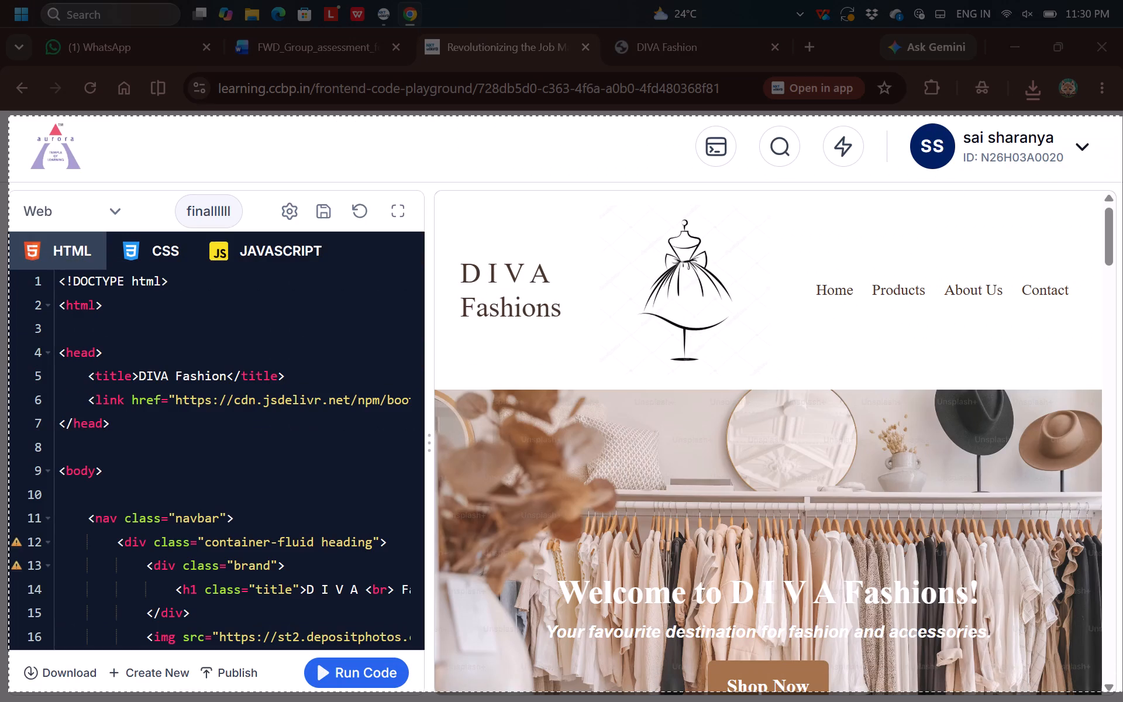
{"action": "left_click_drag", "start_coordinate": [1122, 700], "coordinate": [1122, 696]}
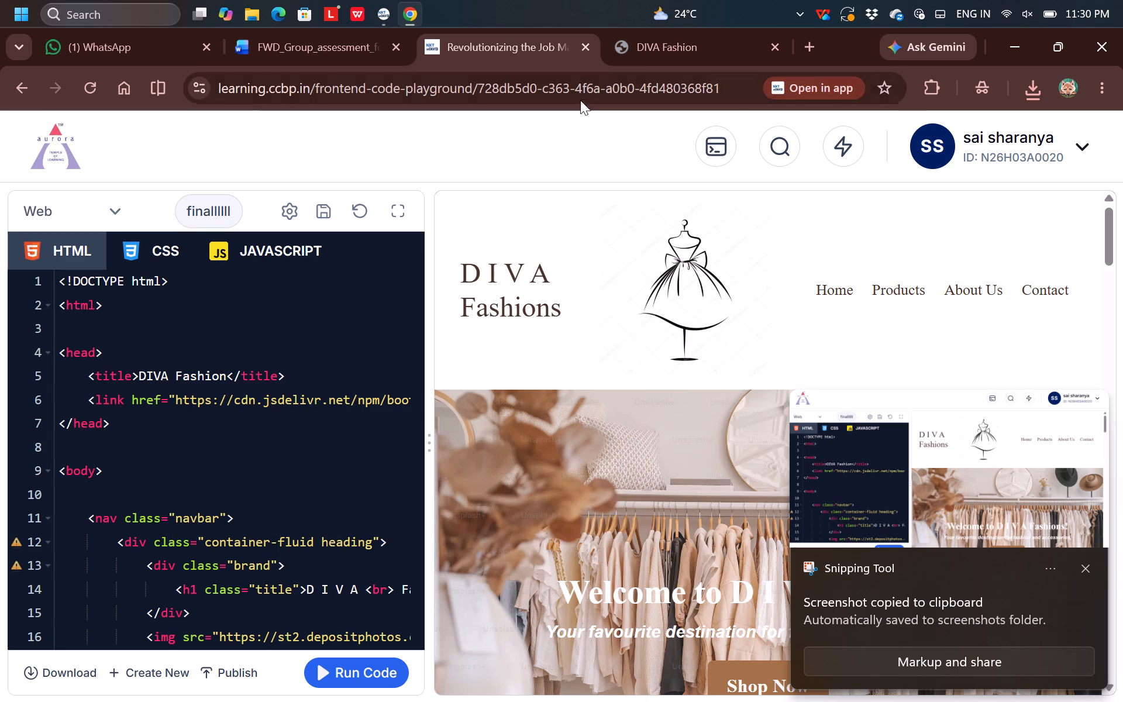
{"action": "left_click", "coordinate": [325, 56]}
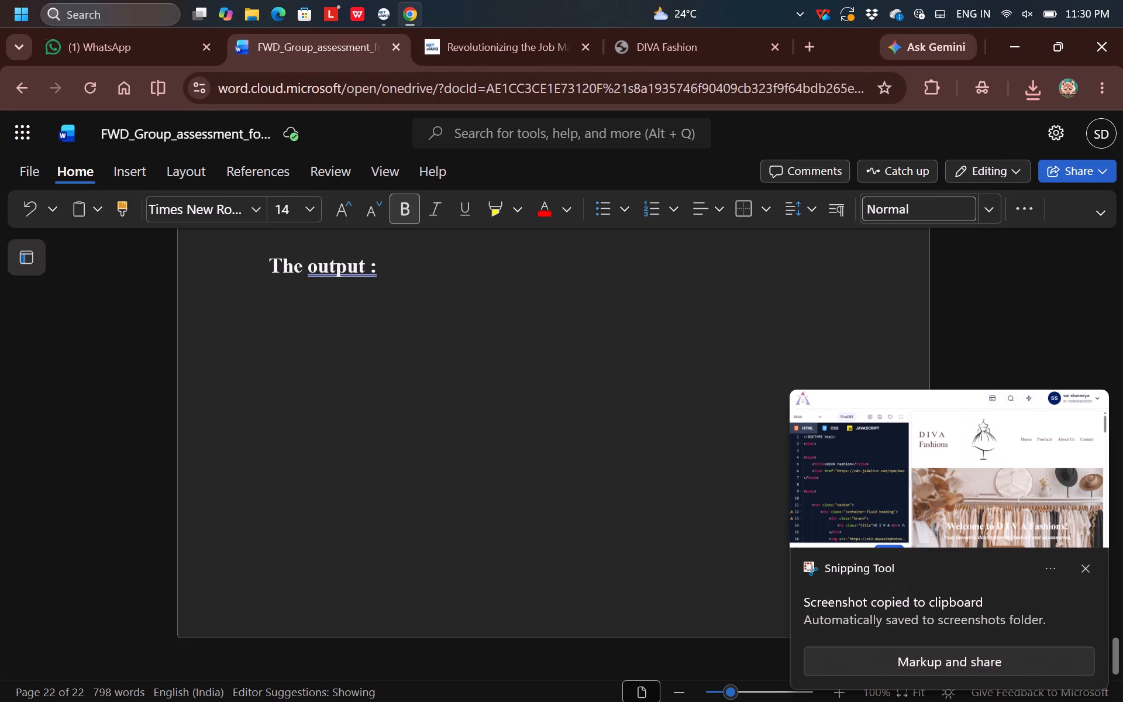
{"action": "key", "text": "ctrl+v"}
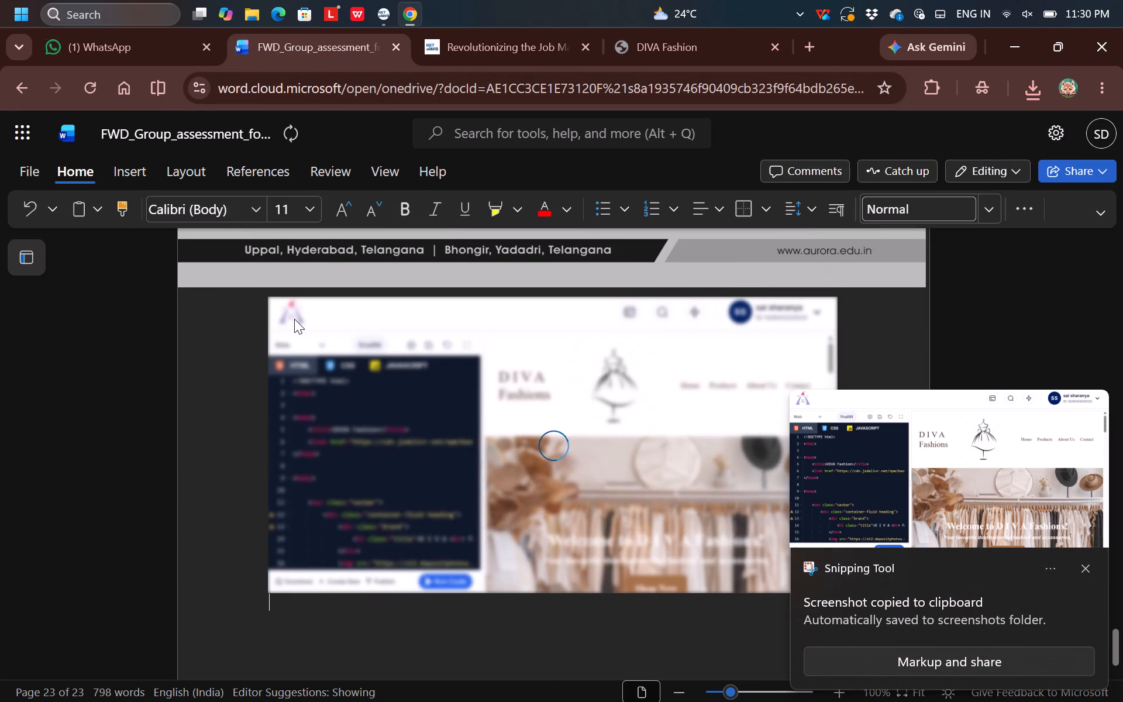
{"action": "left_click", "coordinate": [1086, 570]}
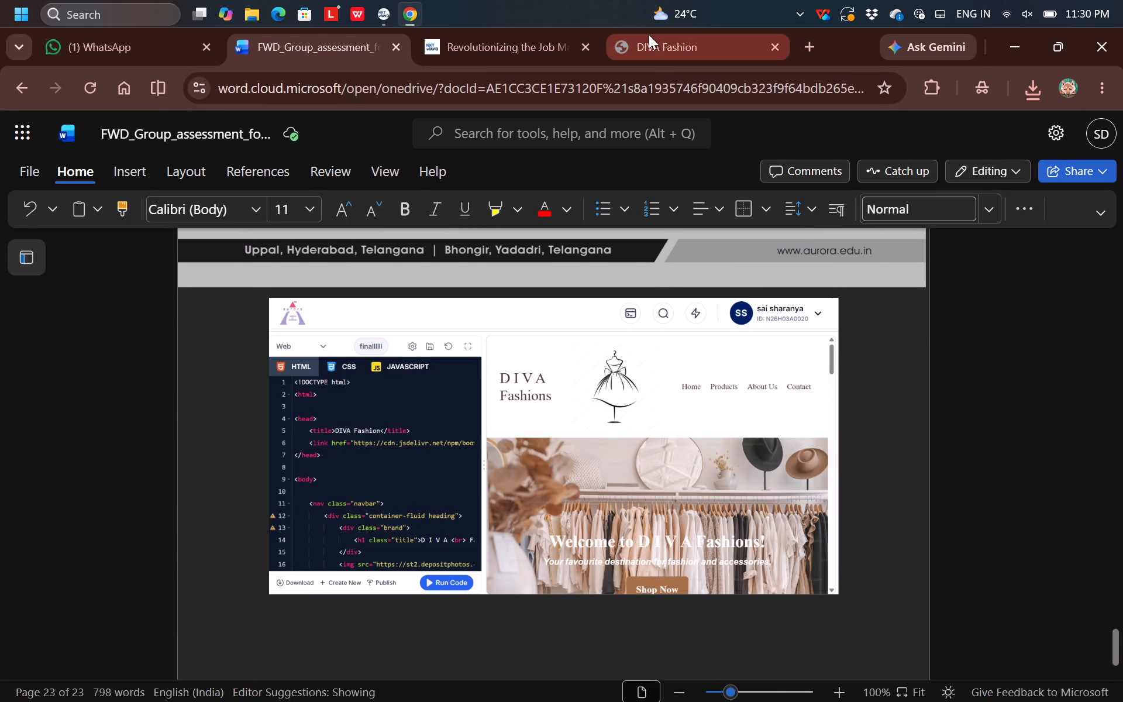
Capture a screenshot of the published website's header and welcome banner, leaving out the browser's bars.
{"action": "left_click", "coordinate": [649, 35]}
{"action": "scroll", "coordinate": [631, 510], "scroll_direction": "up", "scroll_amount": 1}
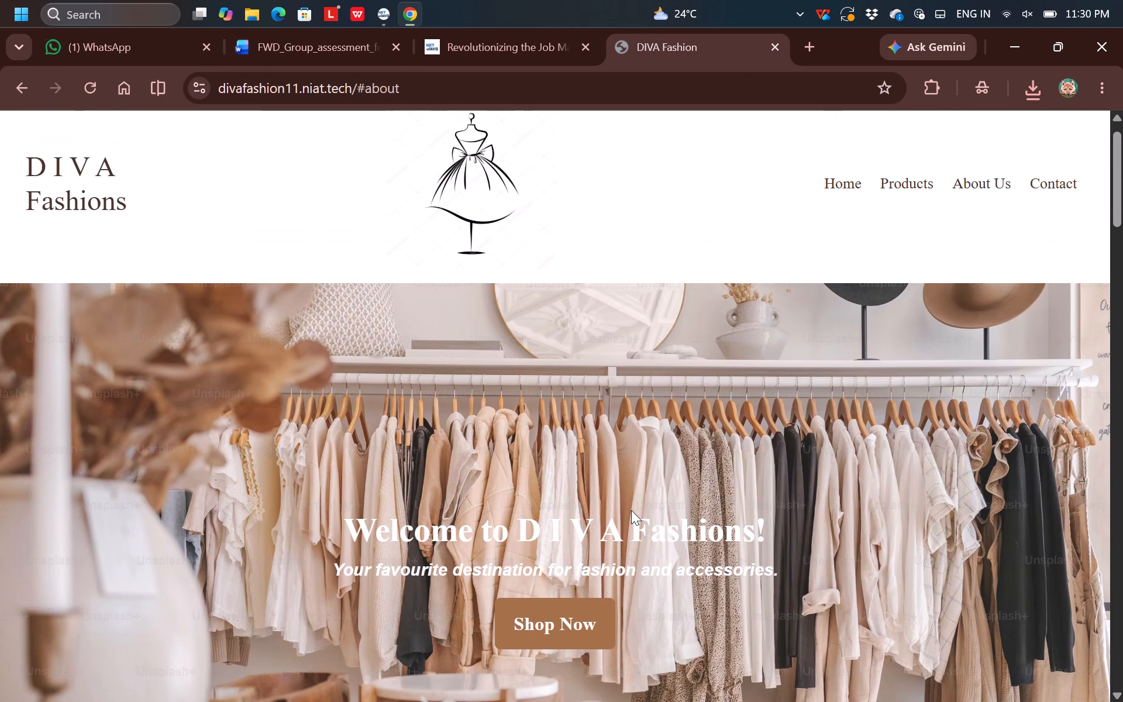
{"action": "key", "text": "shift+super+s"}
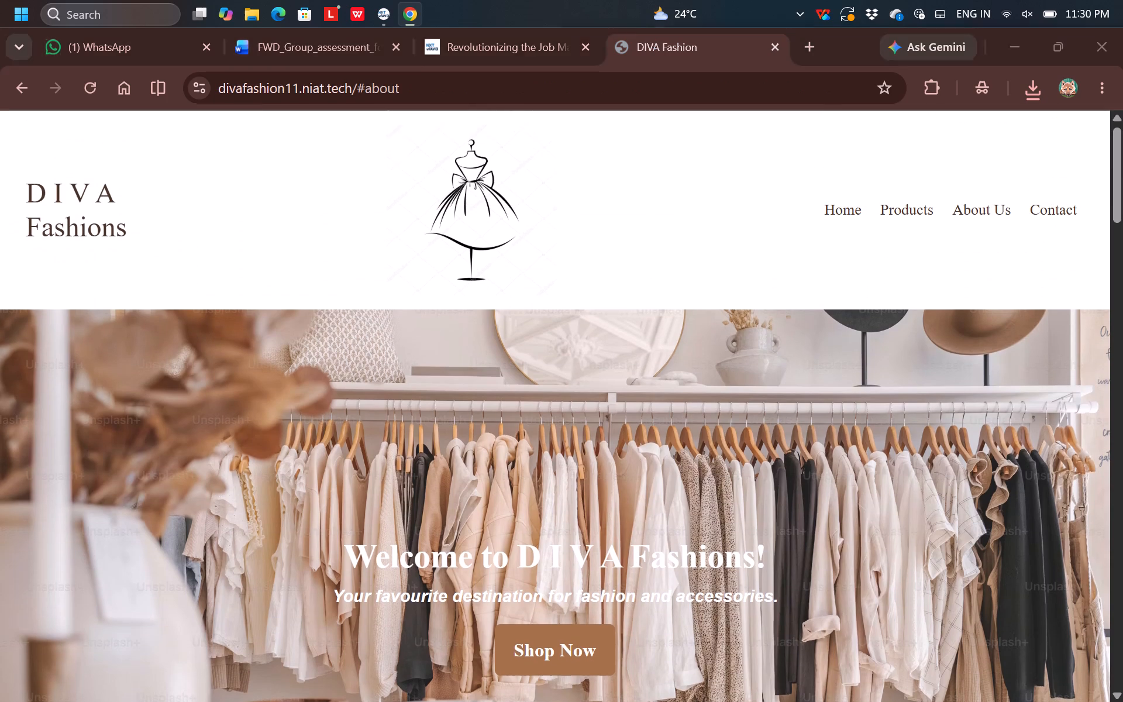
{"action": "left_click", "coordinate": [6, 122]}
{"action": "left_click_drag", "start_coordinate": [6, 122], "coordinate": [1122, 701]}
{"action": "scroll", "coordinate": [701, 467], "scroll_direction": "right", "scroll_amount": 3}
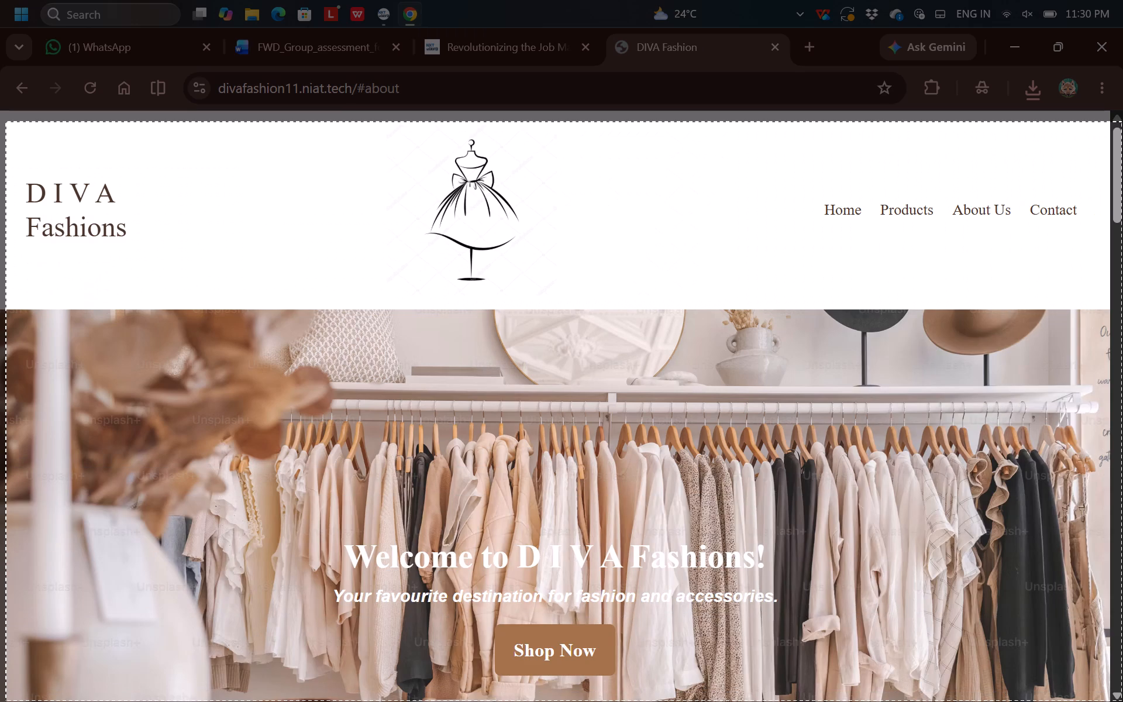
{"action": "left_click_drag", "start_coordinate": [1122, 701], "coordinate": [1122, 700]}
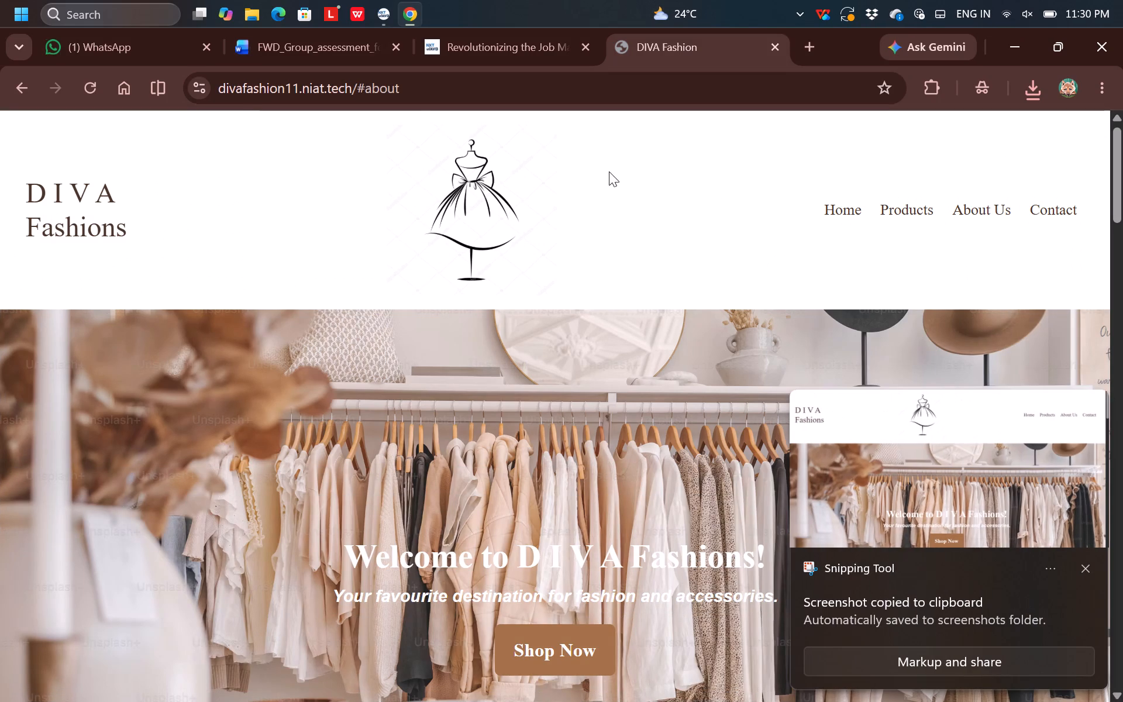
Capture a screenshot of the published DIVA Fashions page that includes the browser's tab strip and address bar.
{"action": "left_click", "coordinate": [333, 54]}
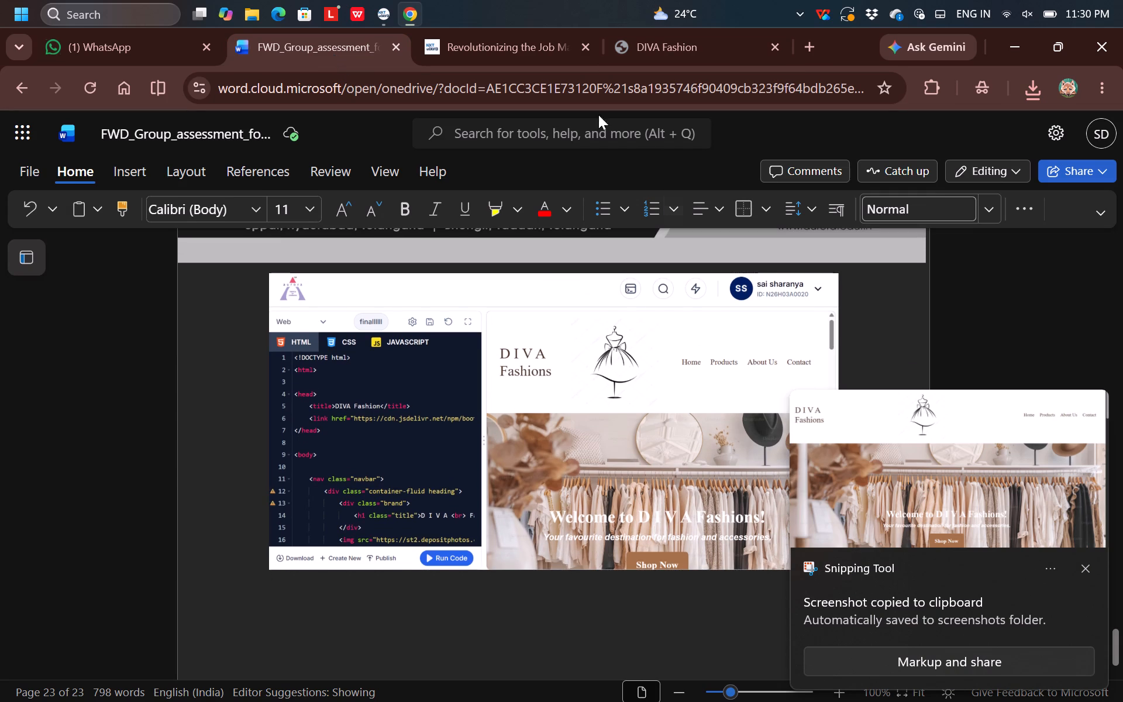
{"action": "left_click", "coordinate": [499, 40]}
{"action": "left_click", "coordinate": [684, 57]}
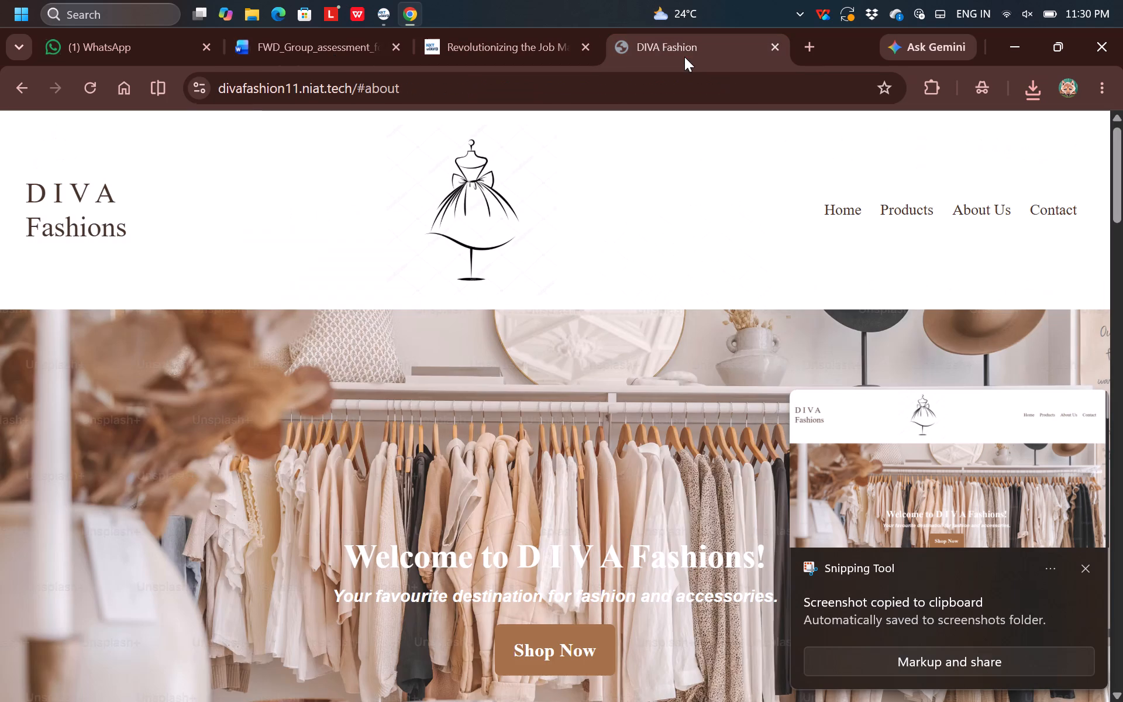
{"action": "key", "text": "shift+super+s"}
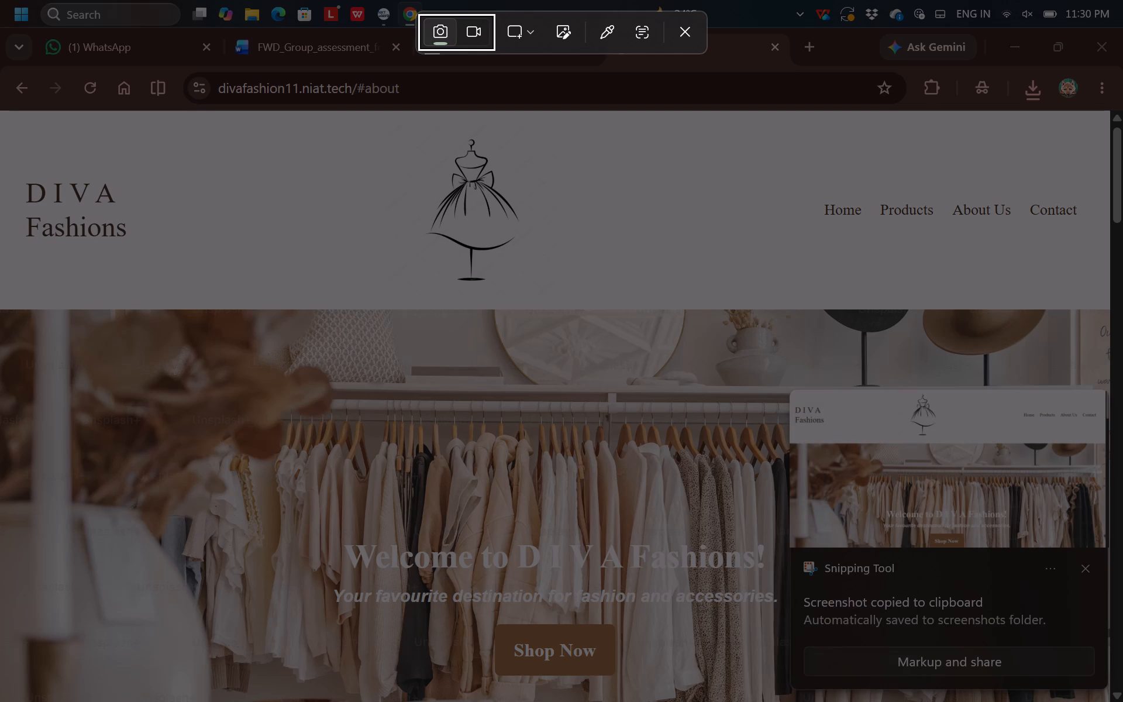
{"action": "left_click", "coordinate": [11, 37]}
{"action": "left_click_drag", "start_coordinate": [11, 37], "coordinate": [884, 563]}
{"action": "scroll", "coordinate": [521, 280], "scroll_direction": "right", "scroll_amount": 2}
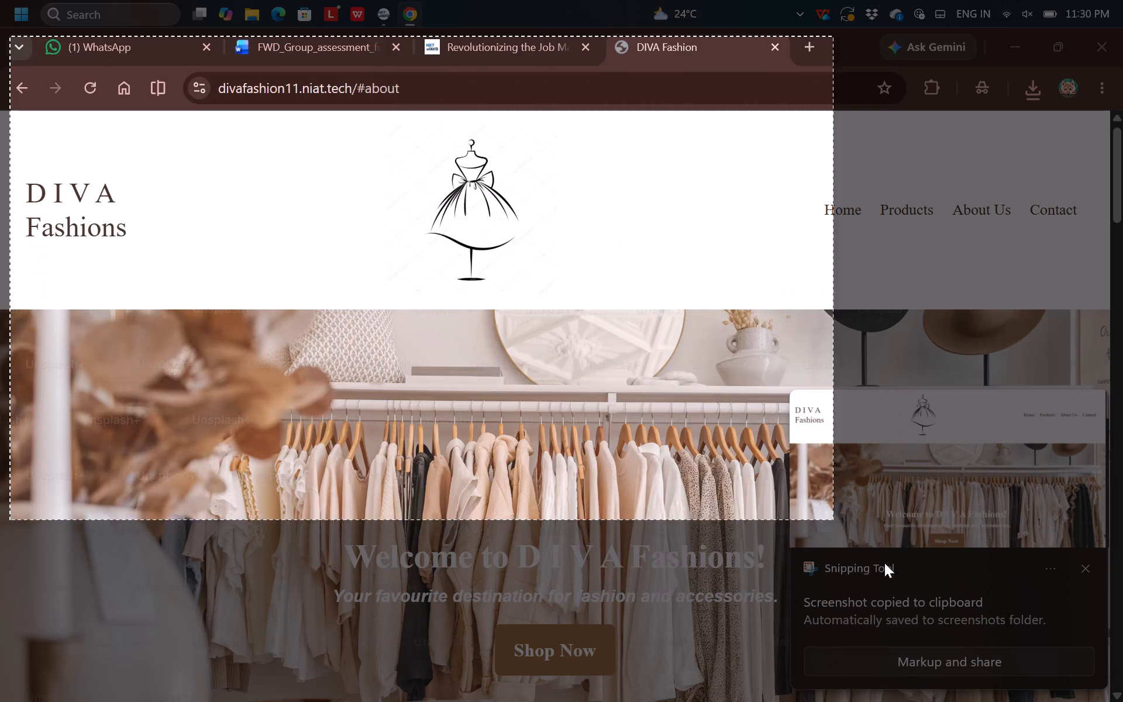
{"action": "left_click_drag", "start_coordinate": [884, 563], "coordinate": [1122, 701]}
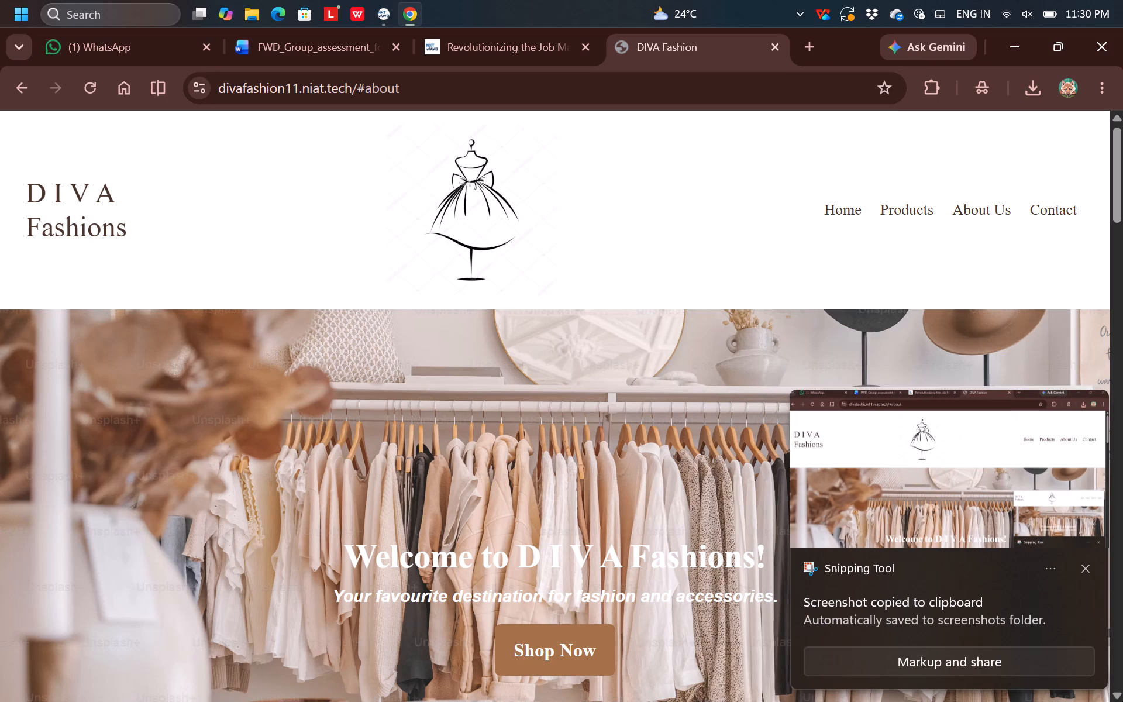
Dismiss the screenshot notification, recapture the published website with its address bar, and paste it below the code playground screenshot in Word.
{"action": "left_click", "coordinate": [1091, 567]}
{"action": "key", "text": "shift+super+s"}
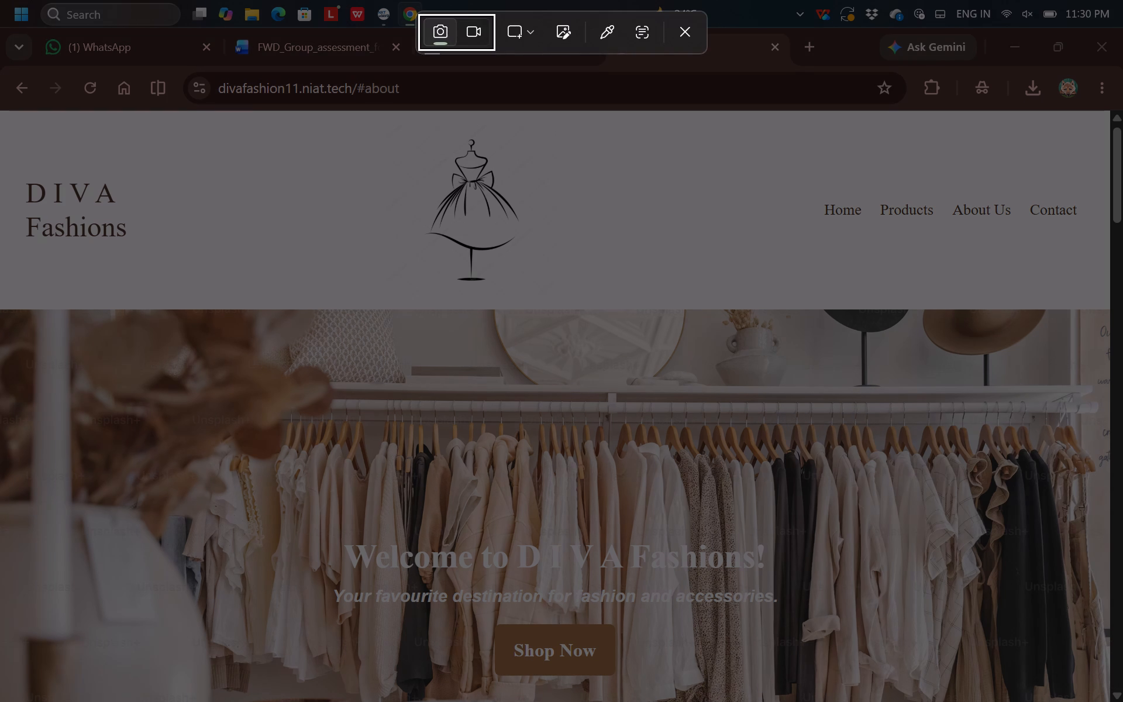
{"action": "left_click", "coordinate": [15, 67]}
{"action": "left_click_drag", "start_coordinate": [15, 67], "coordinate": [945, 484]}
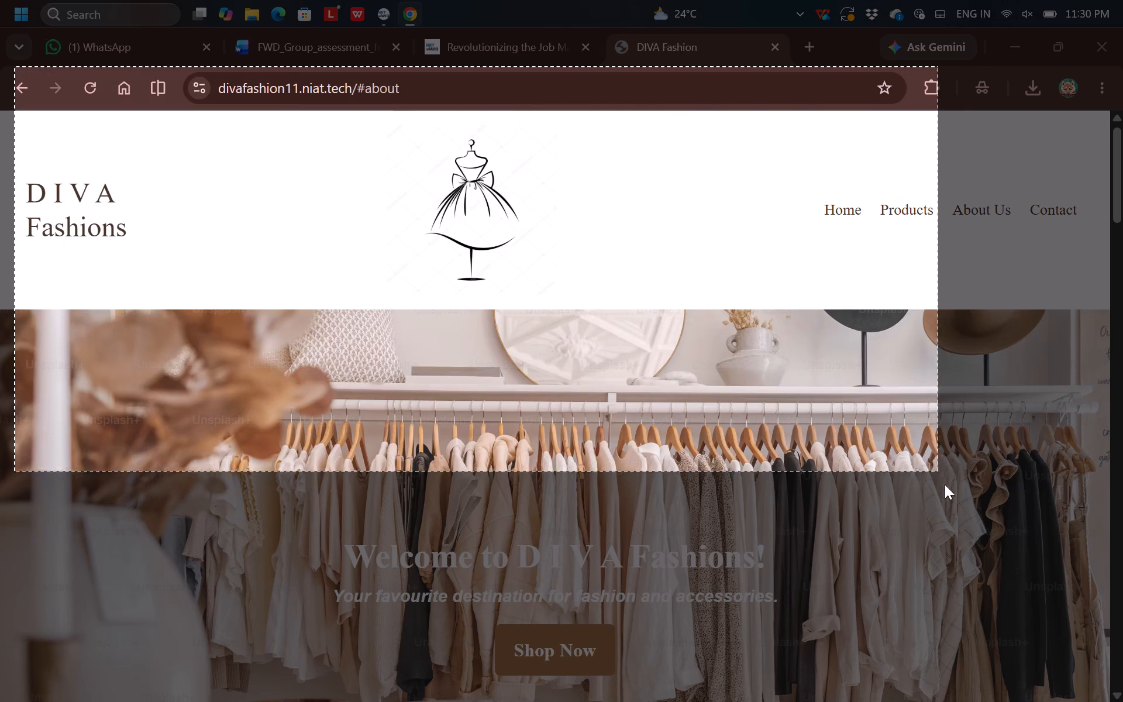
{"action": "left_click_drag", "start_coordinate": [945, 484], "coordinate": [1122, 701]}
{"action": "scroll", "coordinate": [1022, 596], "scroll_direction": "right", "scroll_amount": 2}
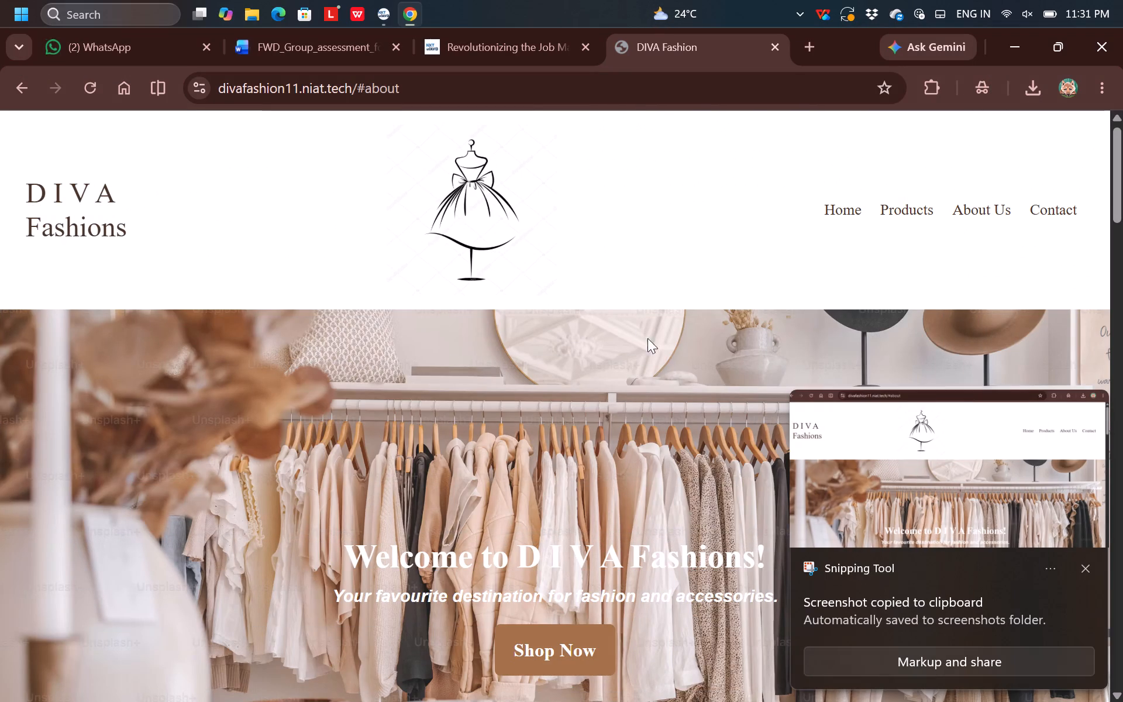
{"action": "left_click", "coordinate": [350, 64]}
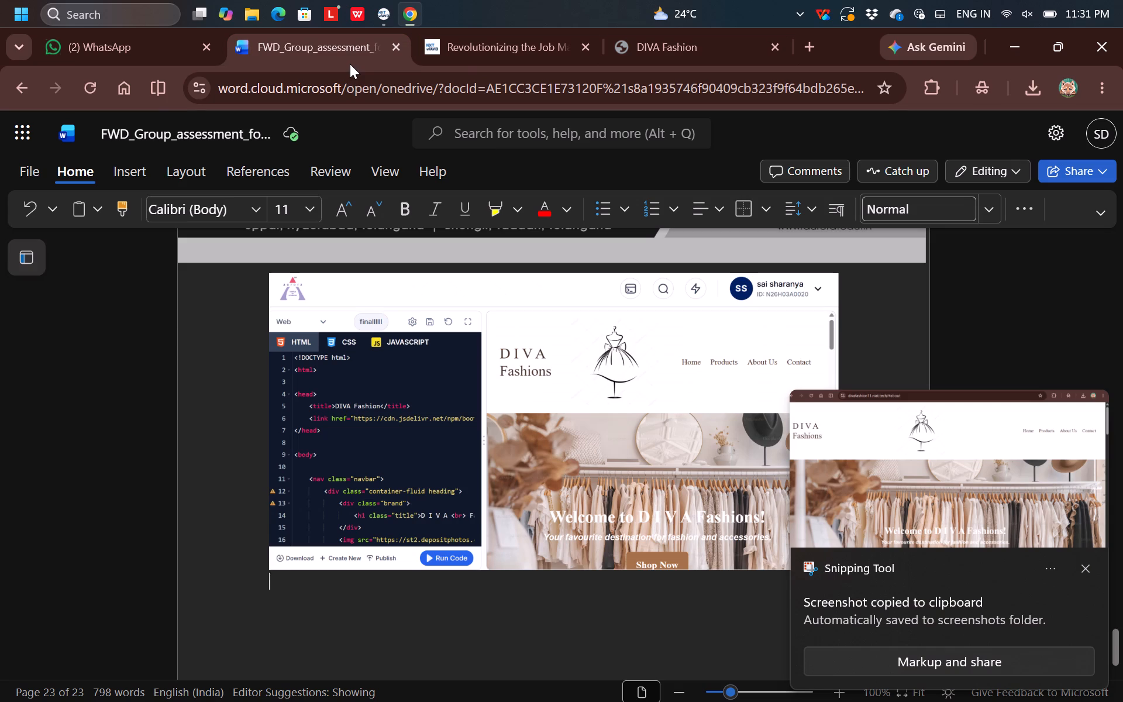
{"action": "scroll", "coordinate": [495, 545], "scroll_direction": "down", "scroll_amount": 2}
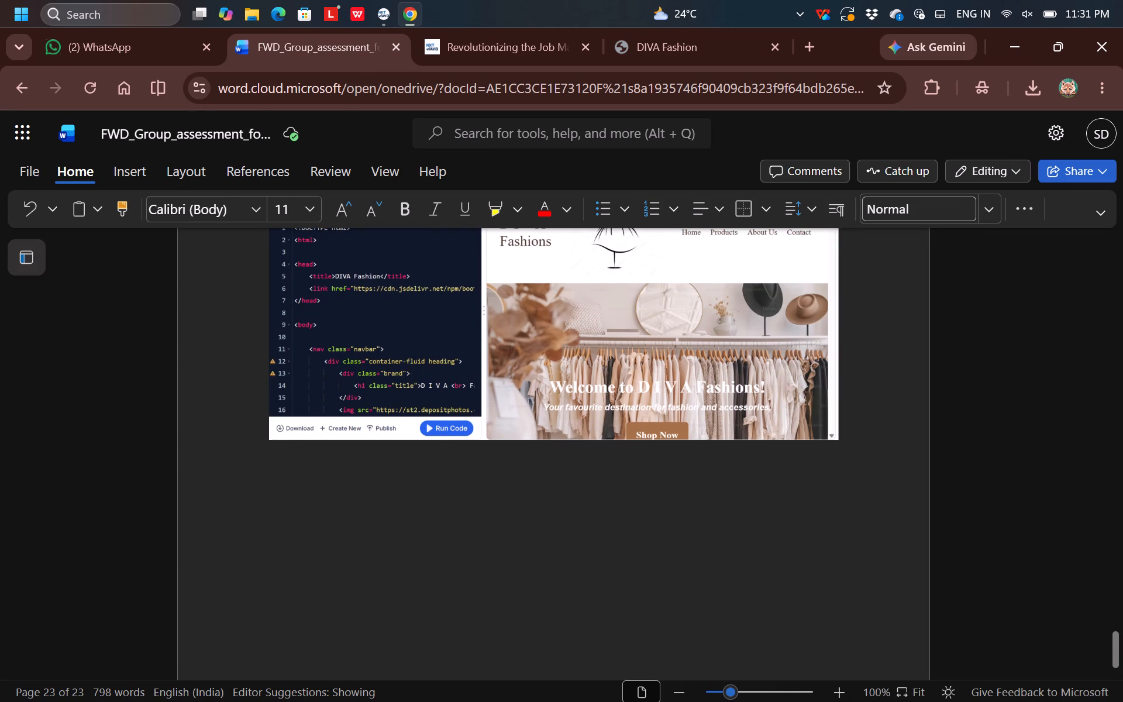
{"action": "key", "text": "ctrl+v"}
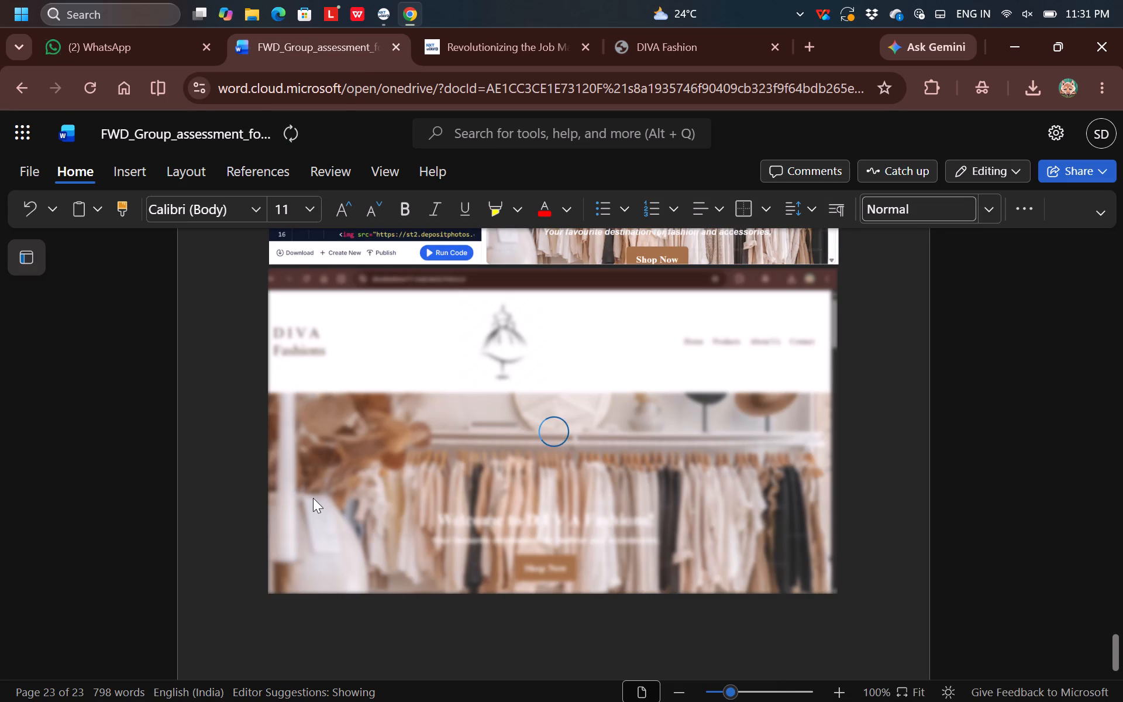
Add the text "link:" on the line below the pasted website screenshot.
{"action": "left_click", "coordinate": [848, 255]}
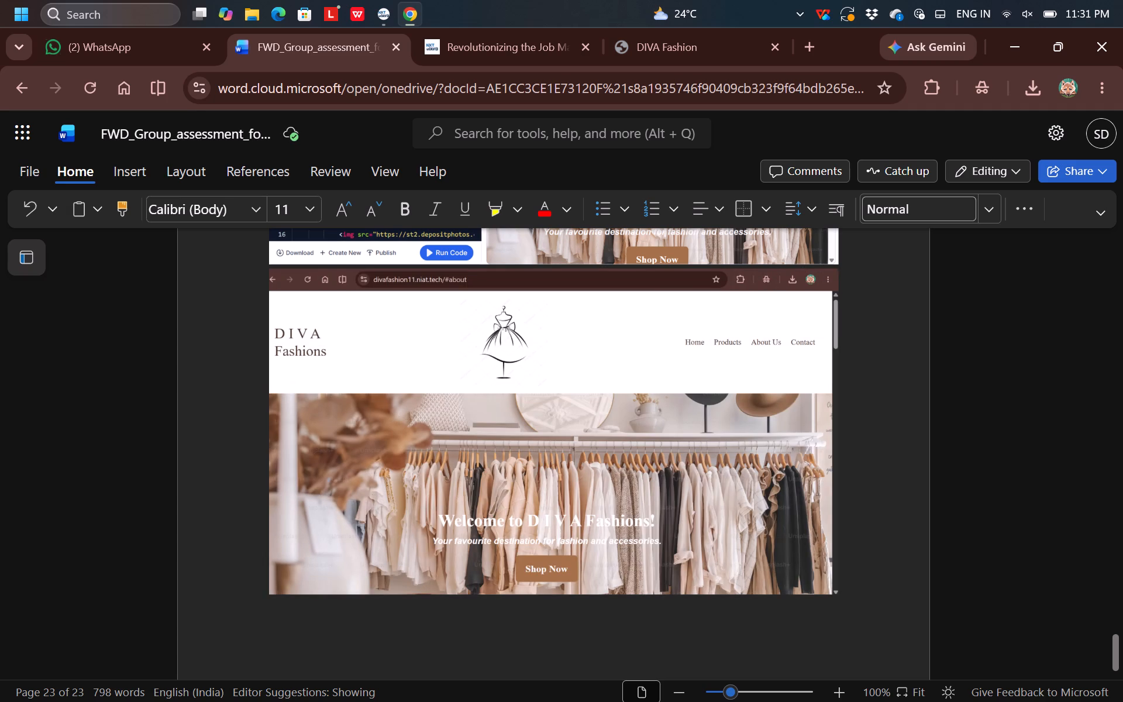
{"action": "key", "text": "Return"}
{"action": "scroll", "coordinate": [800, 298], "scroll_direction": "down", "scroll_amount": 3}
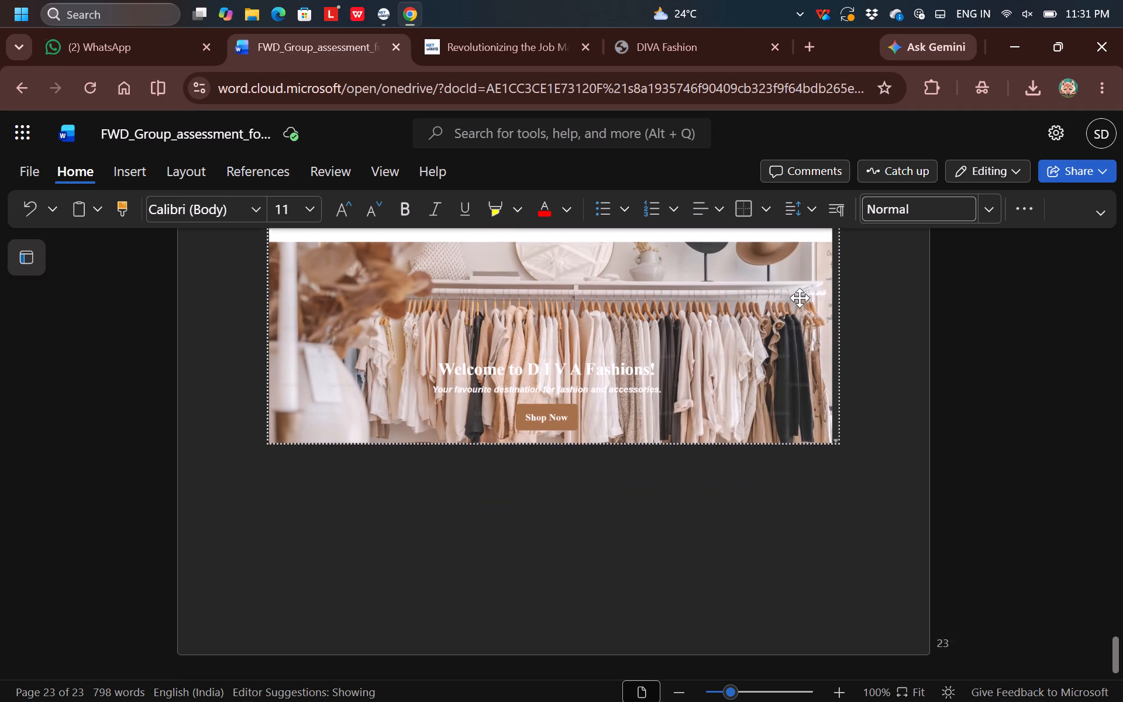
{"action": "scroll", "coordinate": [694, 409], "scroll_direction": "down", "scroll_amount": 2}
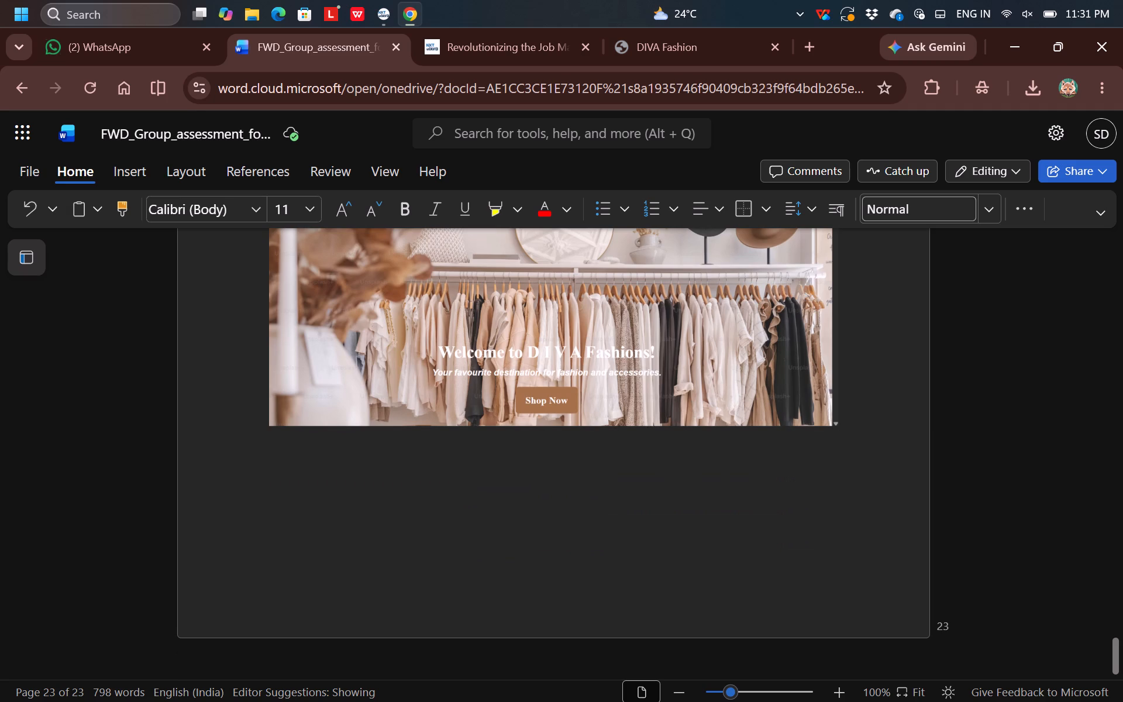
{"action": "left_click", "coordinate": [423, 469]}
{"action": "left_click", "coordinate": [323, 465]}
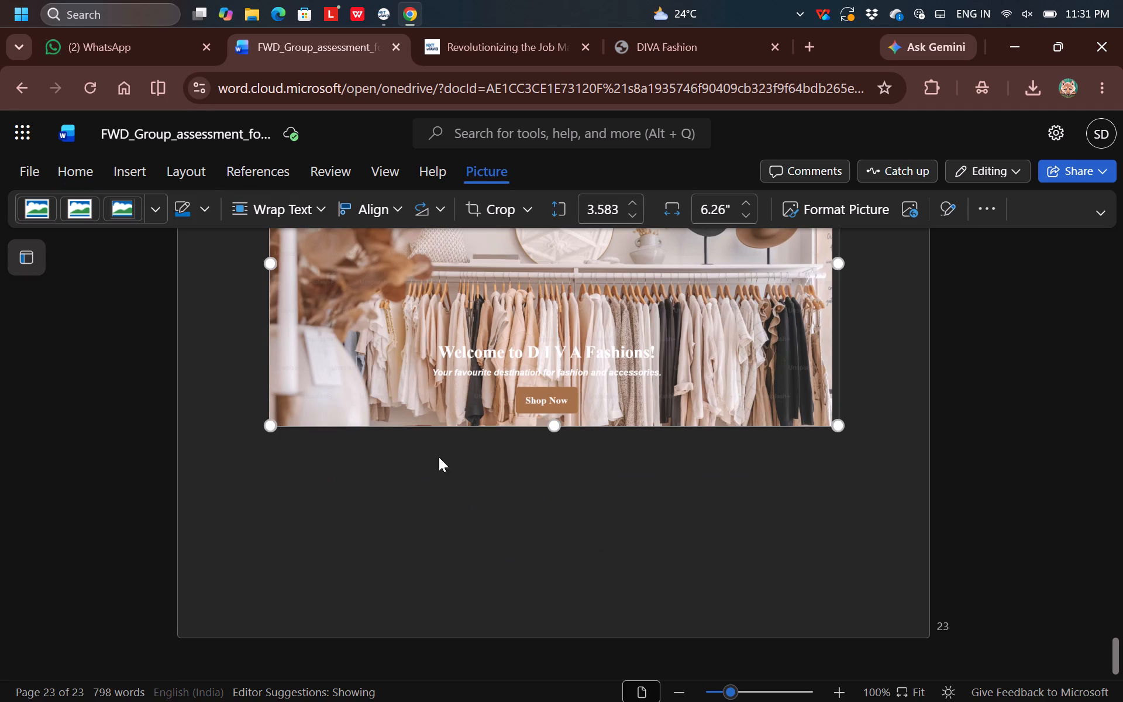
{"action": "left_click", "coordinate": [858, 415]}
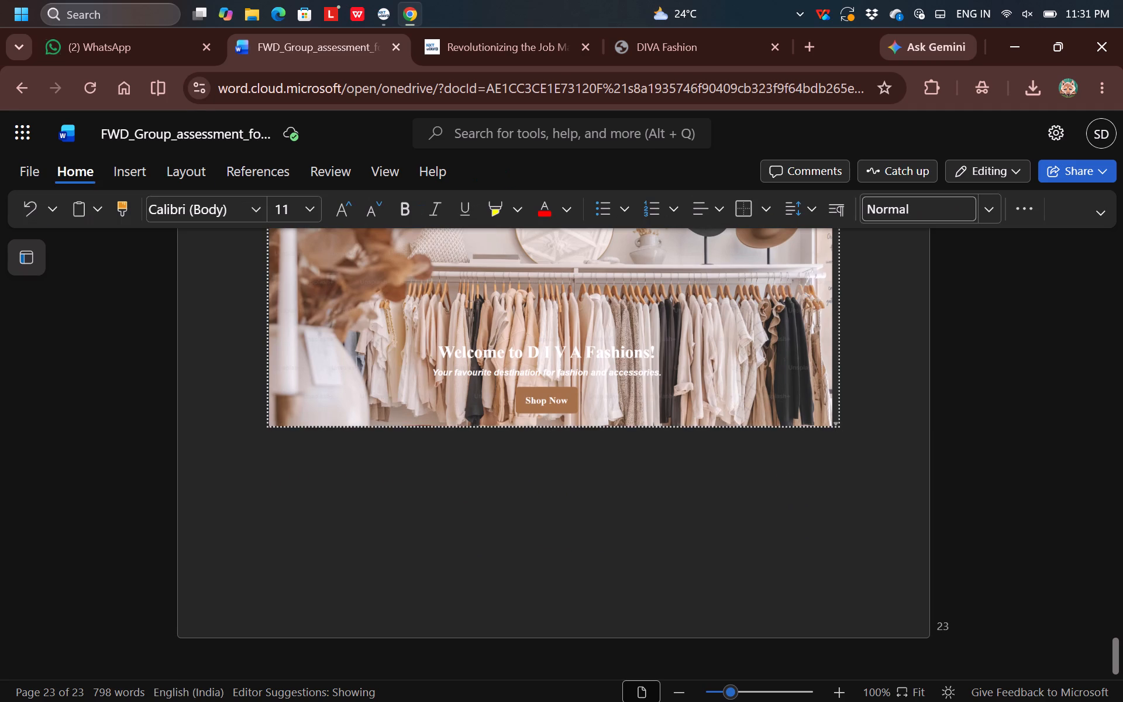
{"action": "left_click", "coordinate": [856, 409]}
{"action": "key", "text": "space"}
{"action": "type", "text": "link"}
{"action": "key", "text": "shift+colon"}
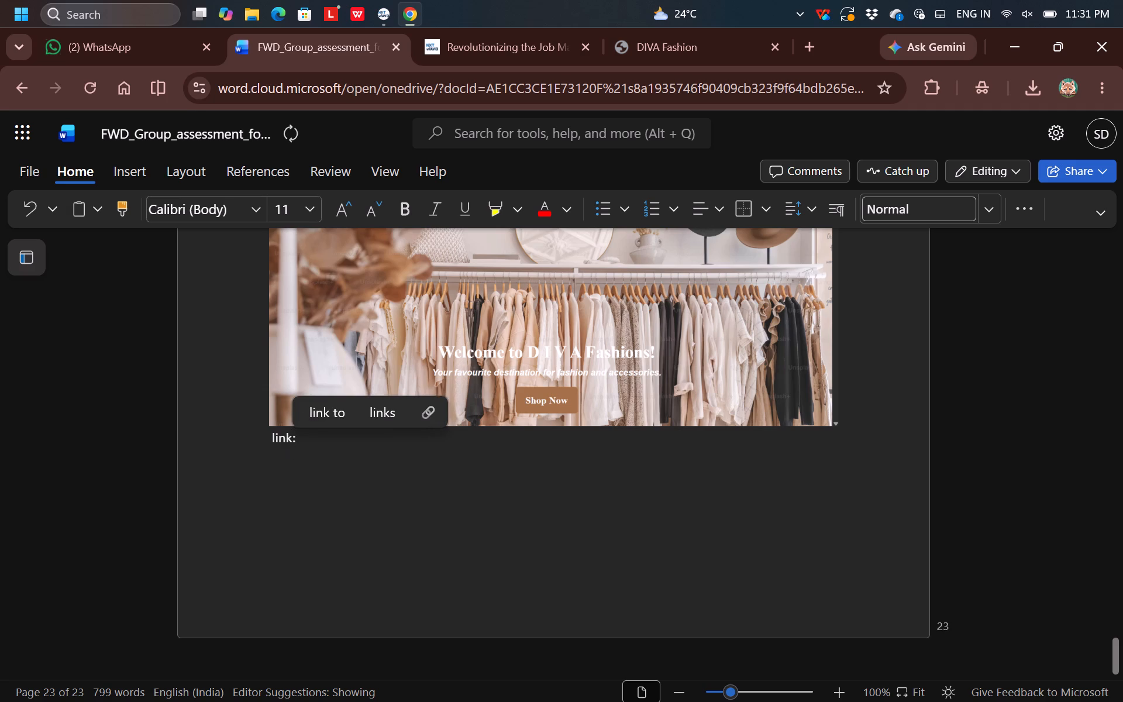
Format the "link:" text as 14 pt italic.
{"action": "left_click_drag", "start_coordinate": [273, 438], "coordinate": [294, 438]}
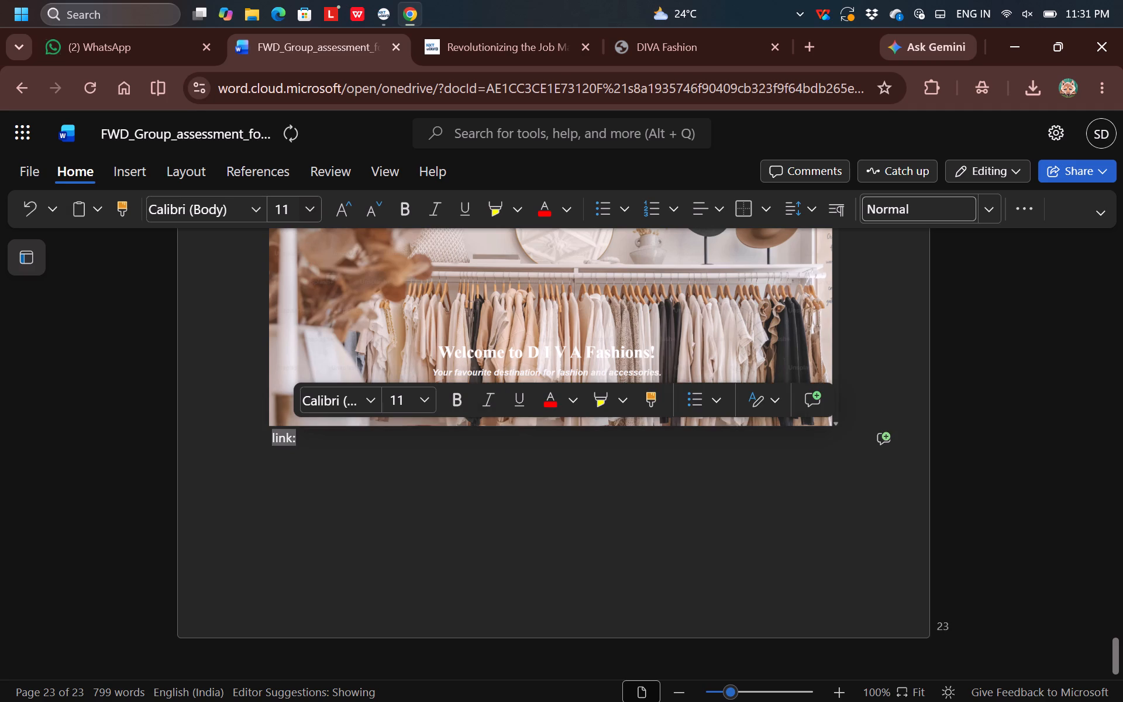
{"action": "left_click_drag", "start_coordinate": [298, 219], "coordinate": [305, 216]}
{"action": "left_click", "coordinate": [305, 216]}
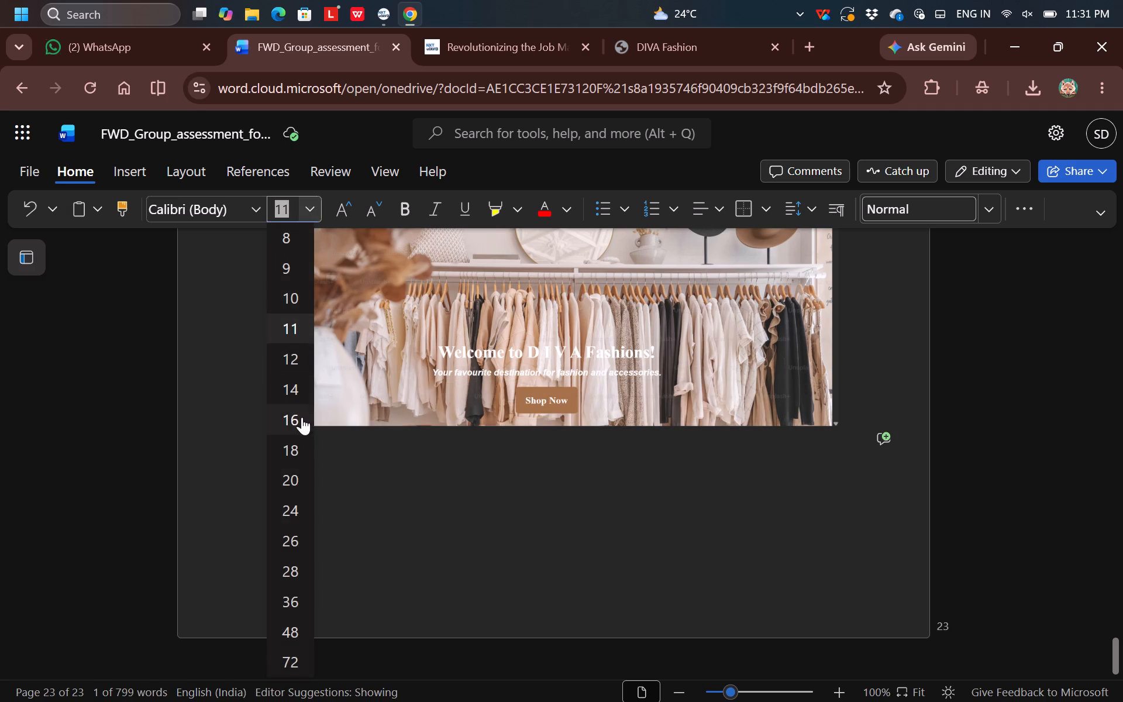
{"action": "left_click", "coordinate": [299, 398]}
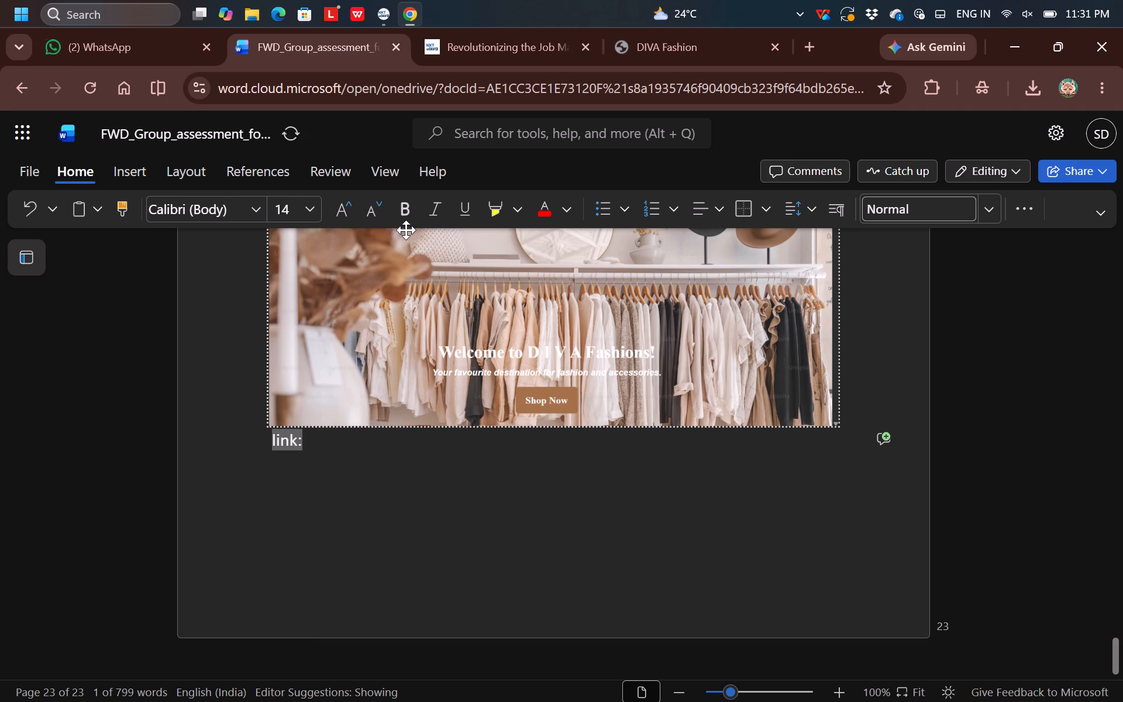
{"action": "left_click", "coordinate": [441, 214]}
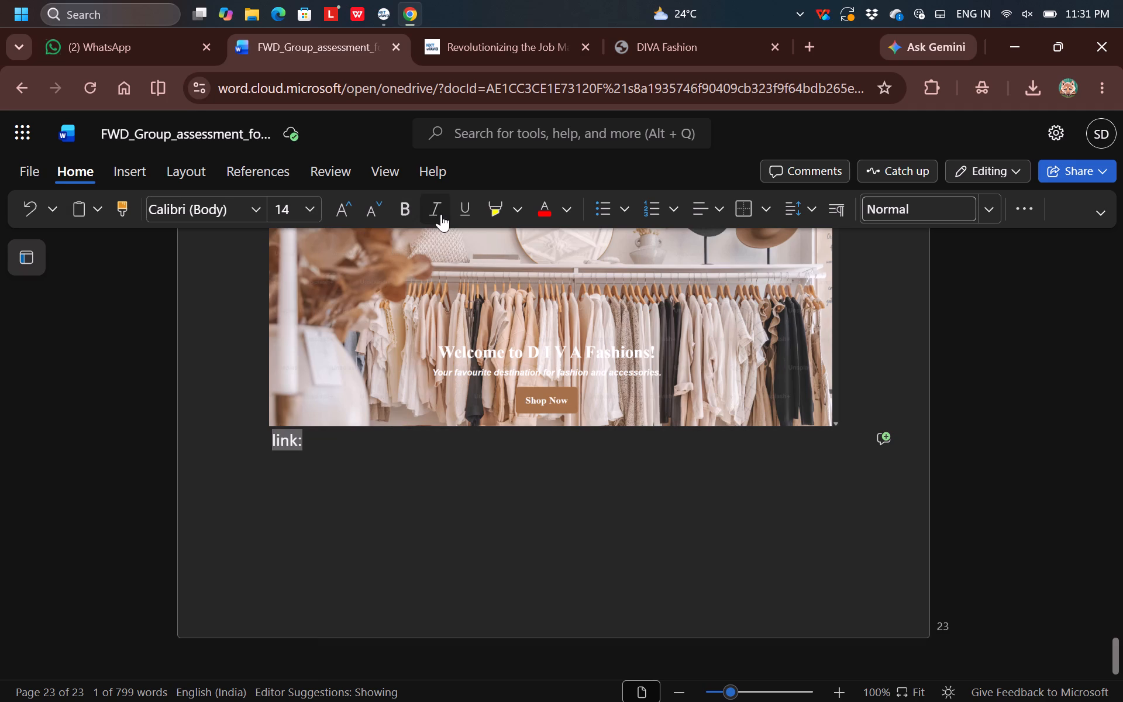
{"action": "left_click", "coordinate": [363, 535]}
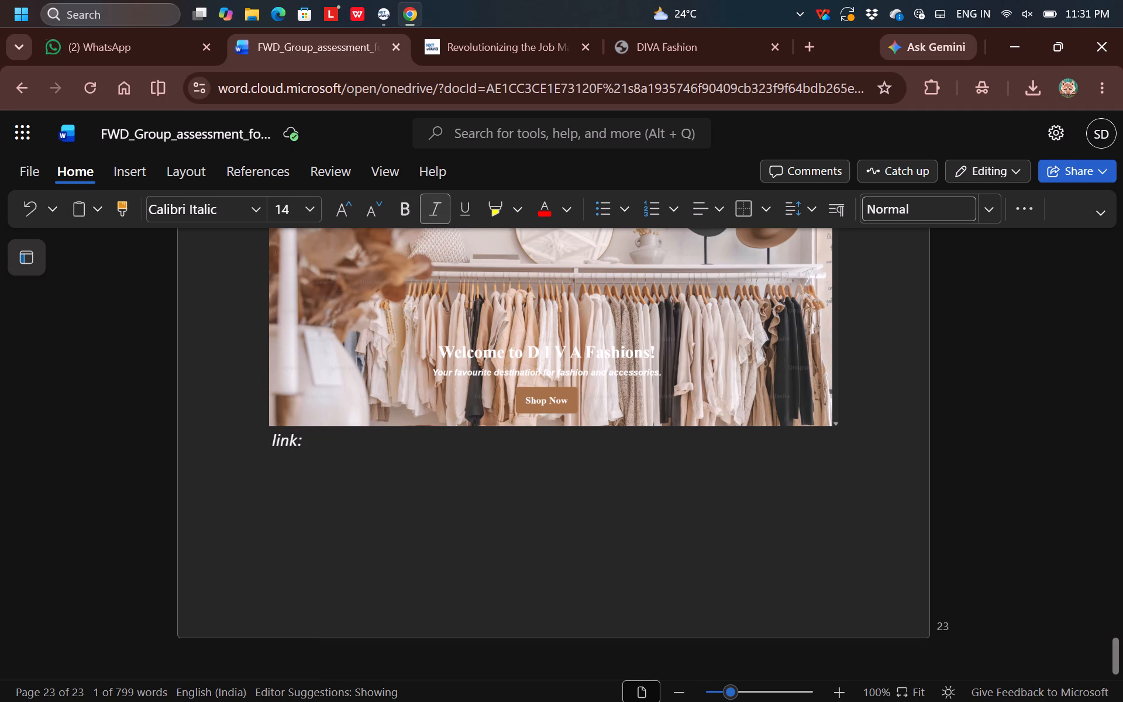
Copy the full address of the published DIVA Fashions website, divafashion11.niat.tech/#about.
{"action": "left_click", "coordinate": [625, 43]}
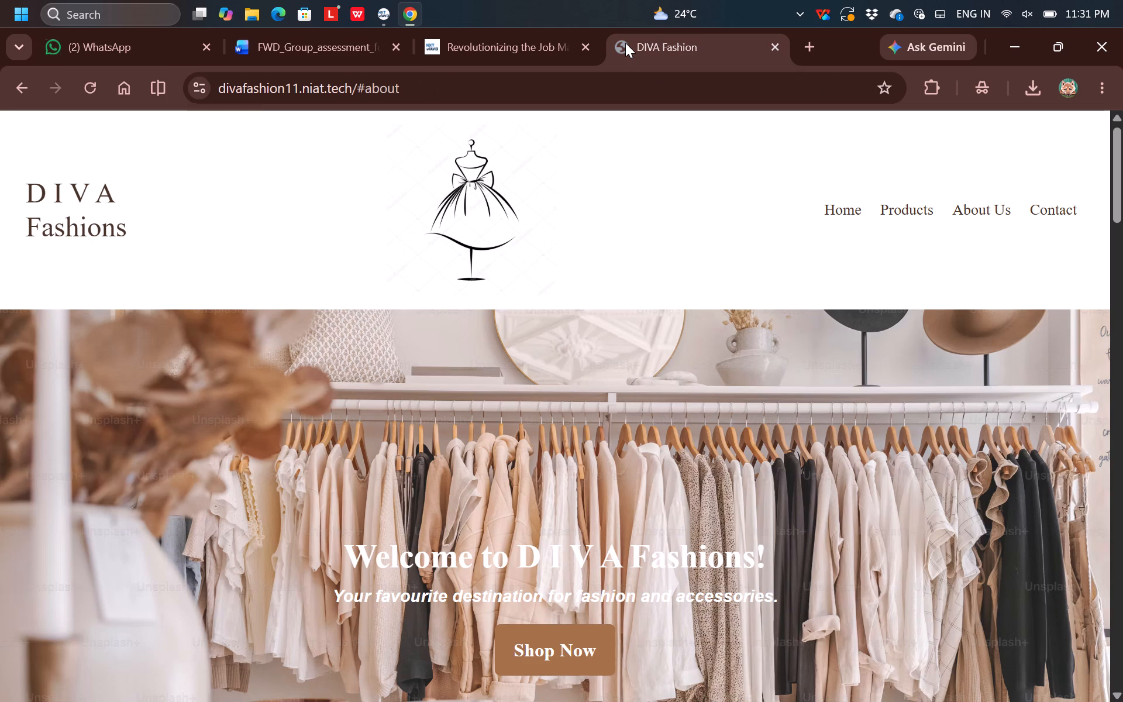
{"action": "left_click_drag", "start_coordinate": [218, 87], "coordinate": [275, 82]}
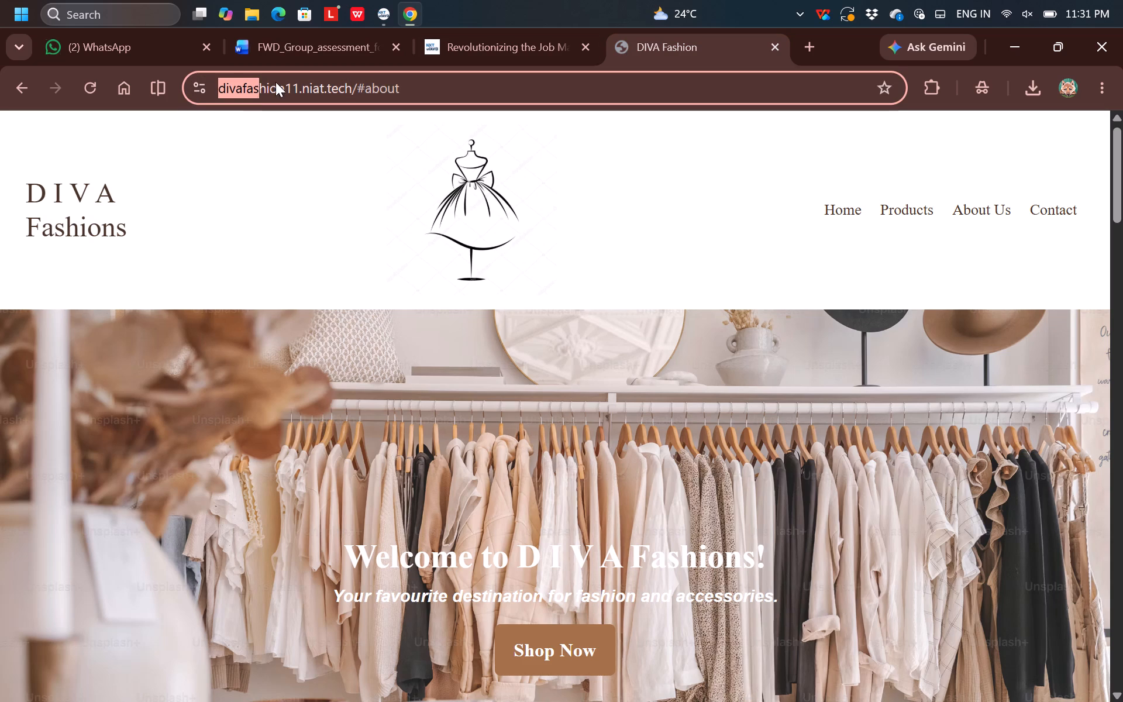
{"action": "left_click_drag", "start_coordinate": [275, 82], "coordinate": [405, 94]}
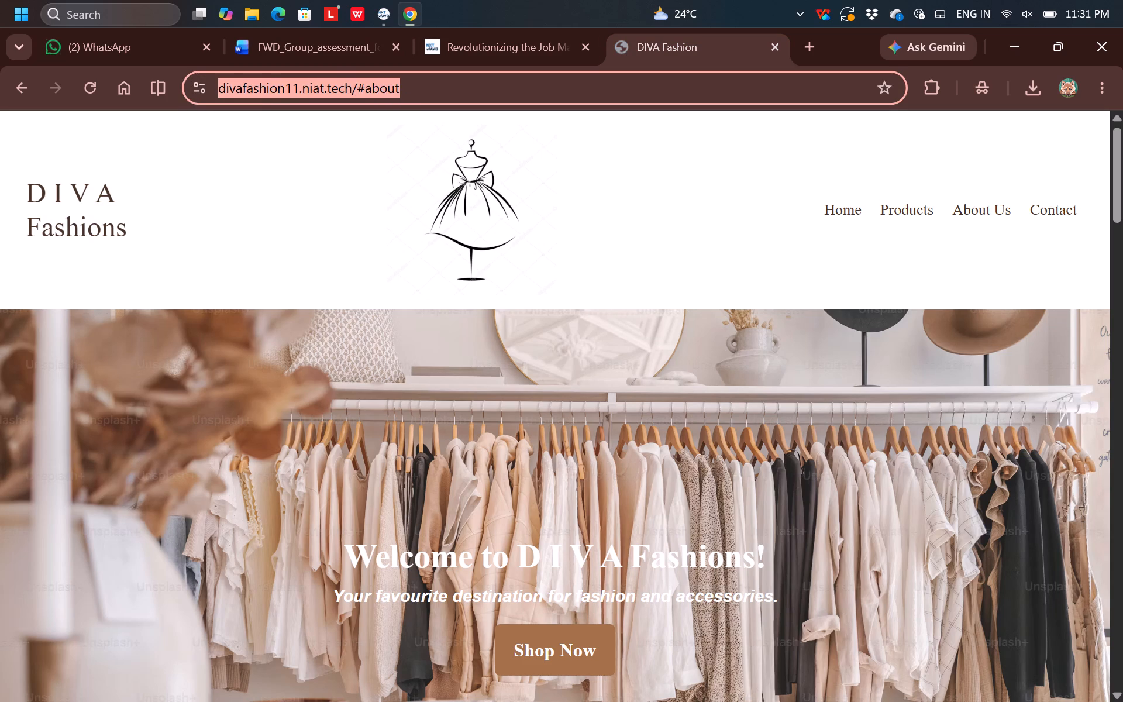
{"action": "key", "text": "ctrl+c"}
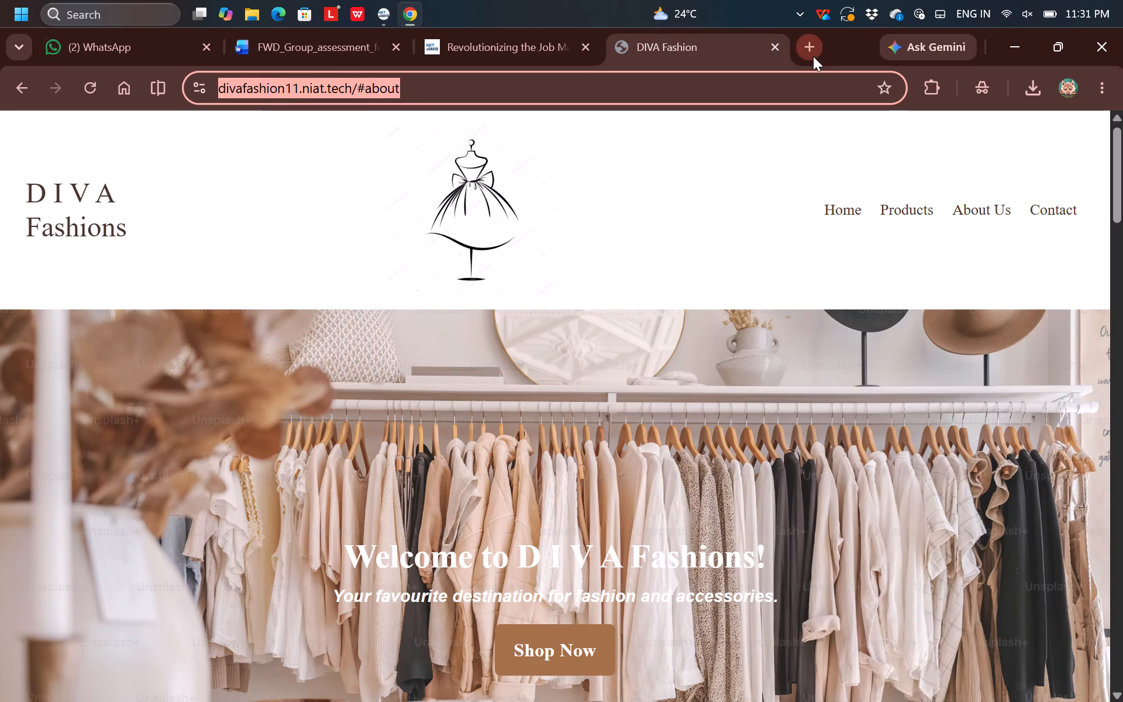
Open the copied website address in a new browser tab and check the top of the page.
{"action": "left_click", "coordinate": [813, 56]}
{"action": "key", "text": "ctrl+v"}
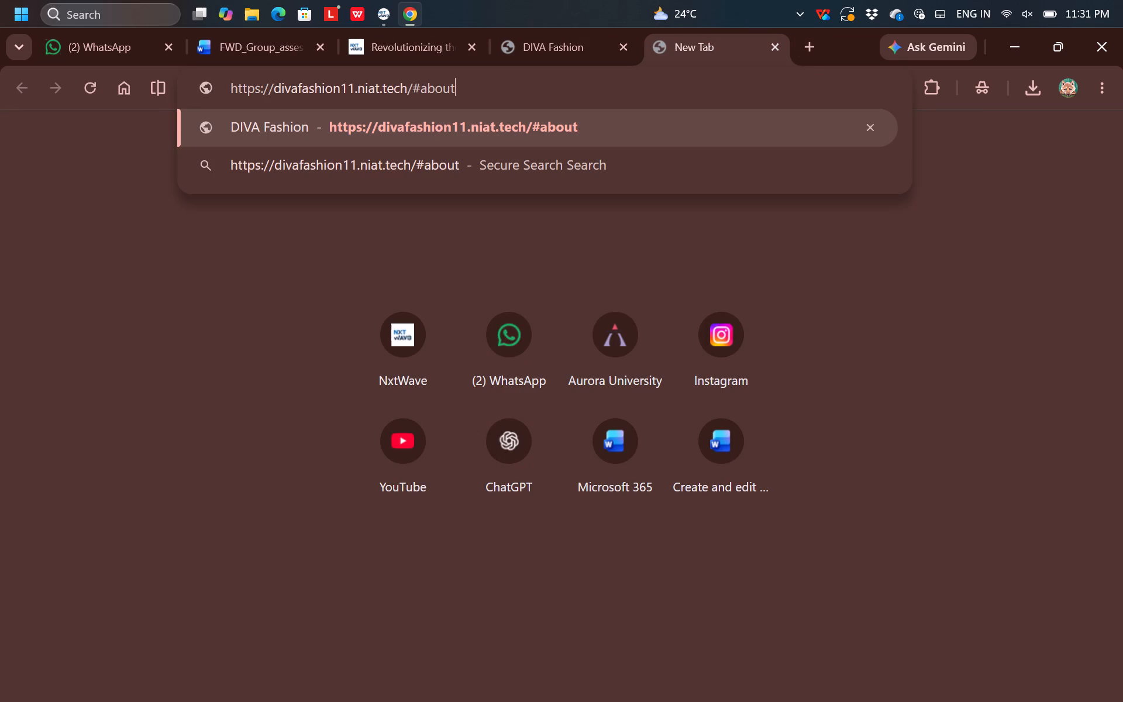
{"action": "key", "text": "Return"}
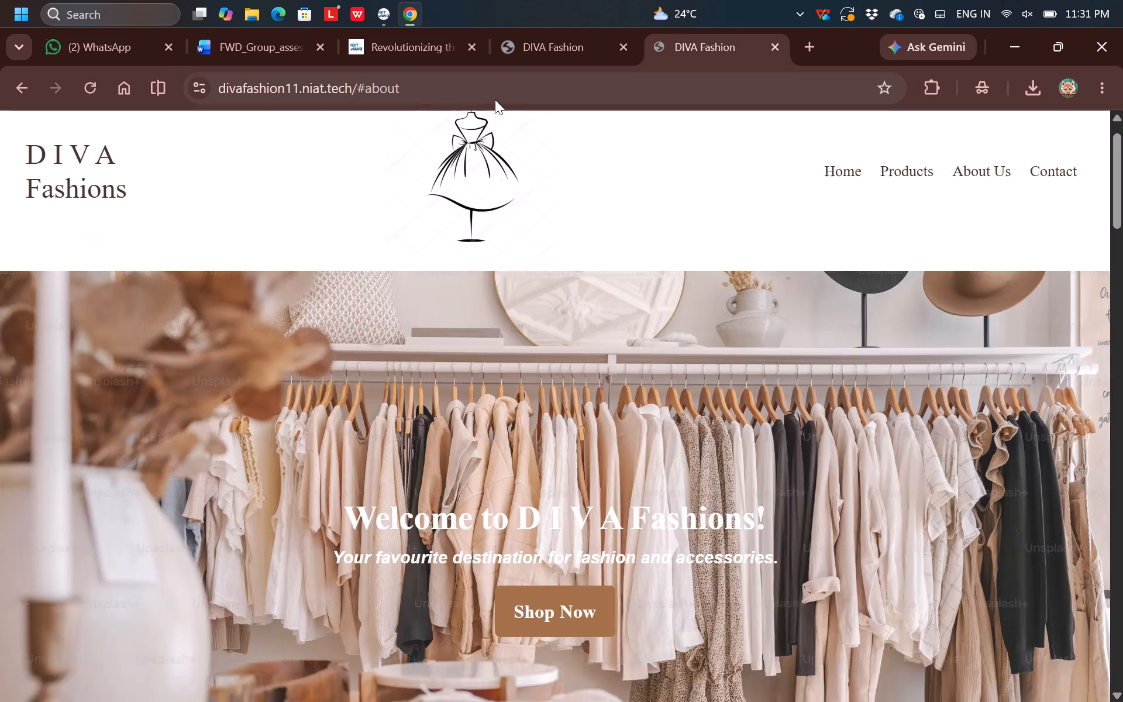
{"action": "scroll", "coordinate": [510, 261], "scroll_direction": "up", "scroll_amount": 17}
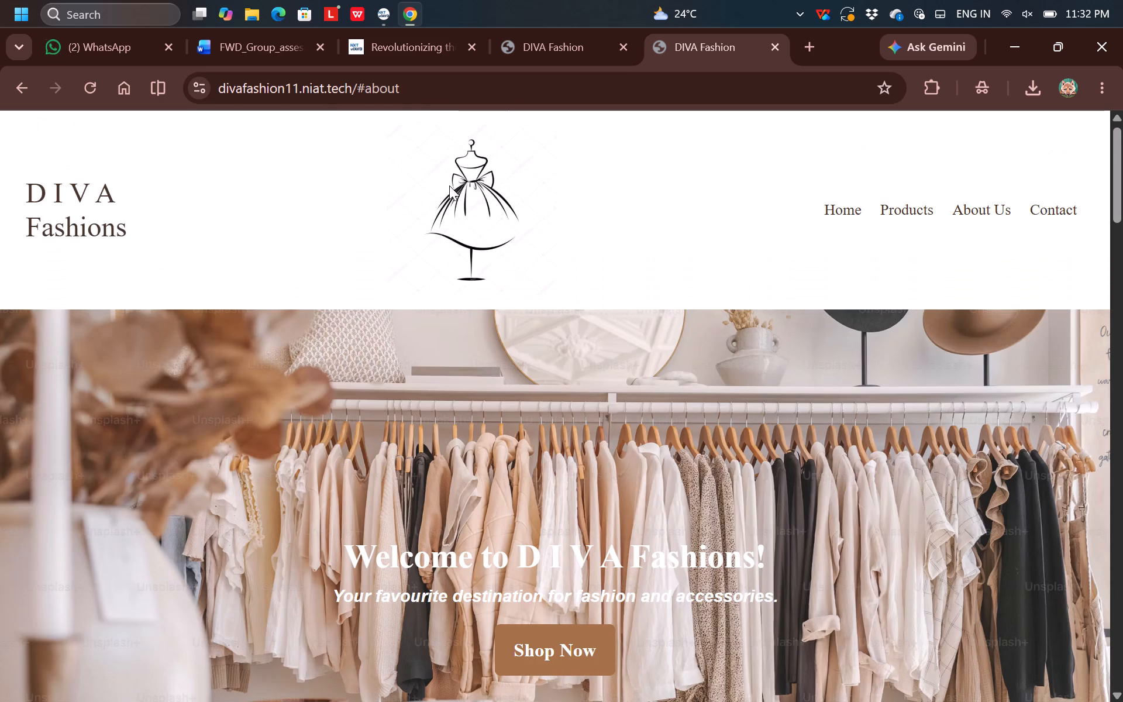
{"action": "left_click", "coordinate": [390, 52]}
{"action": "left_click", "coordinate": [276, 54]}
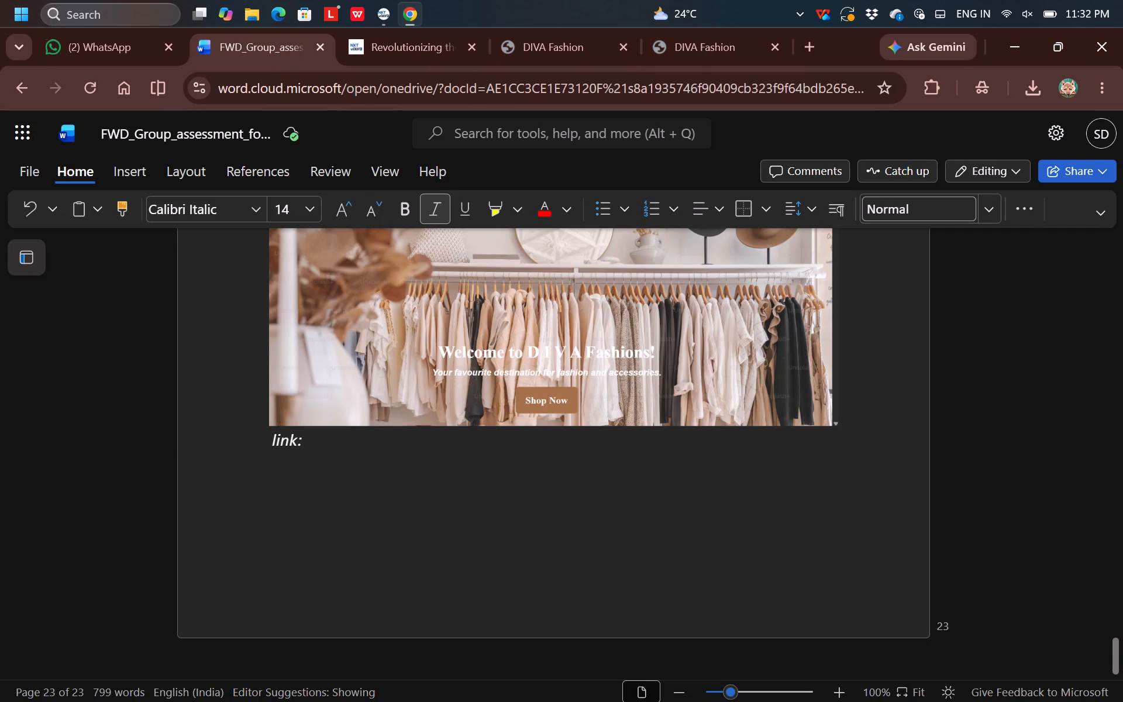
{"action": "left_click", "coordinate": [296, 480]}
{"action": "left_click", "coordinate": [316, 450]}
{"action": "key", "text": "Return"}
{"action": "key", "text": "ctrl+v"}
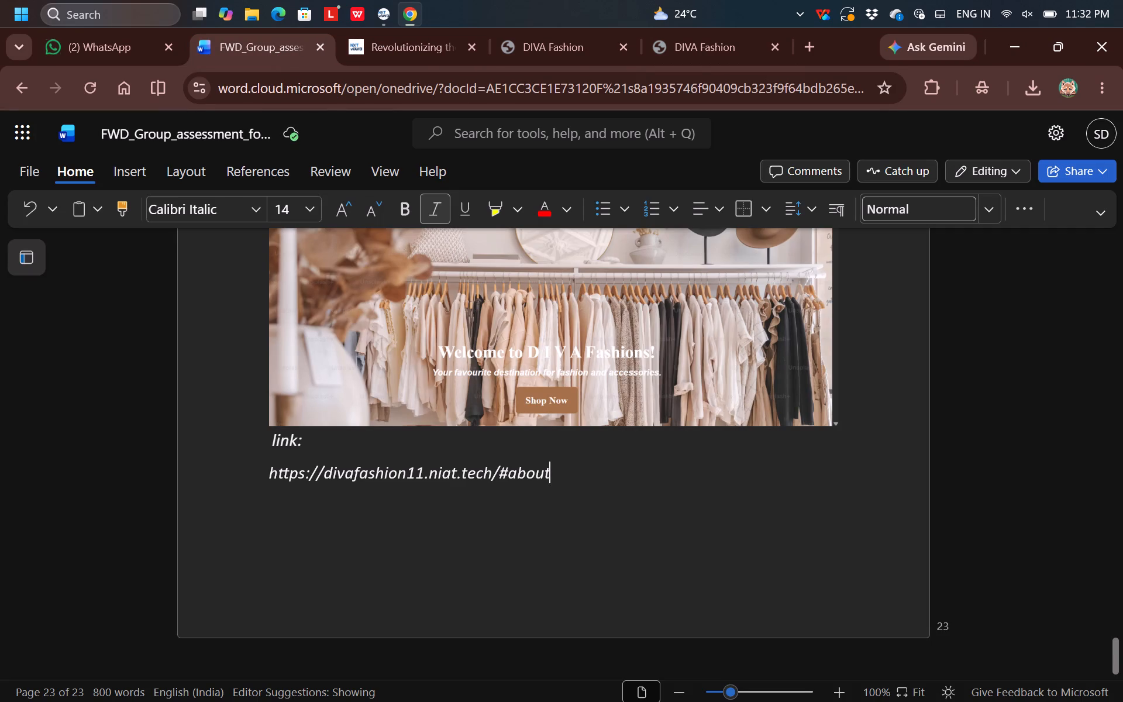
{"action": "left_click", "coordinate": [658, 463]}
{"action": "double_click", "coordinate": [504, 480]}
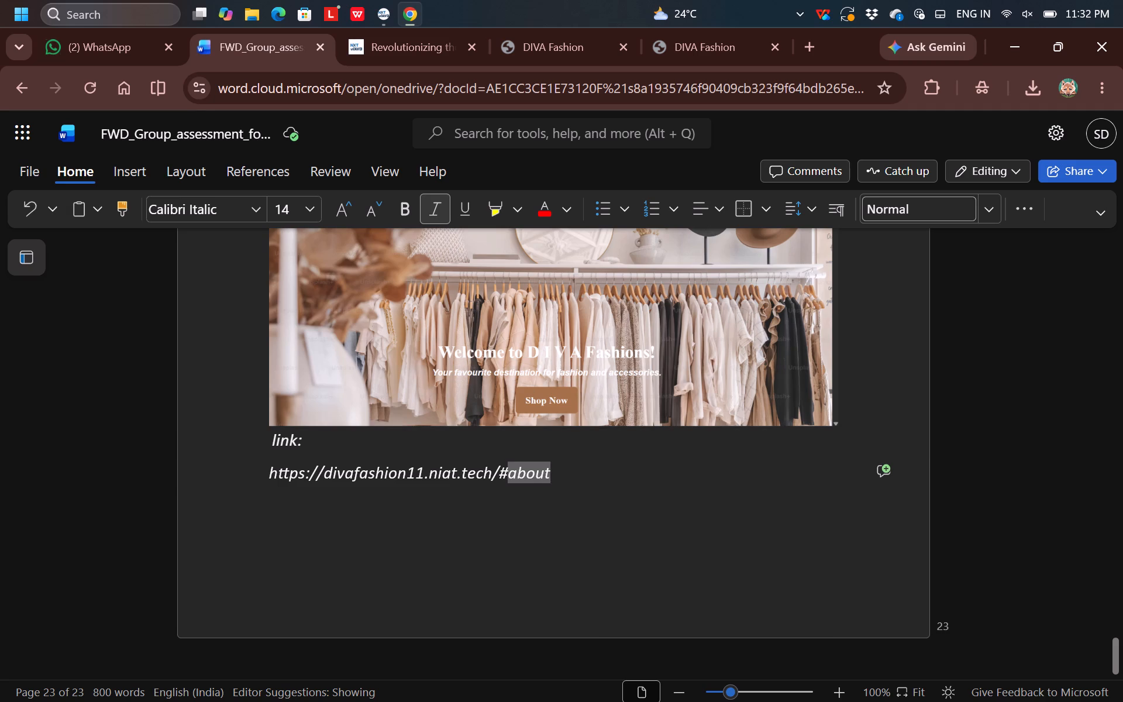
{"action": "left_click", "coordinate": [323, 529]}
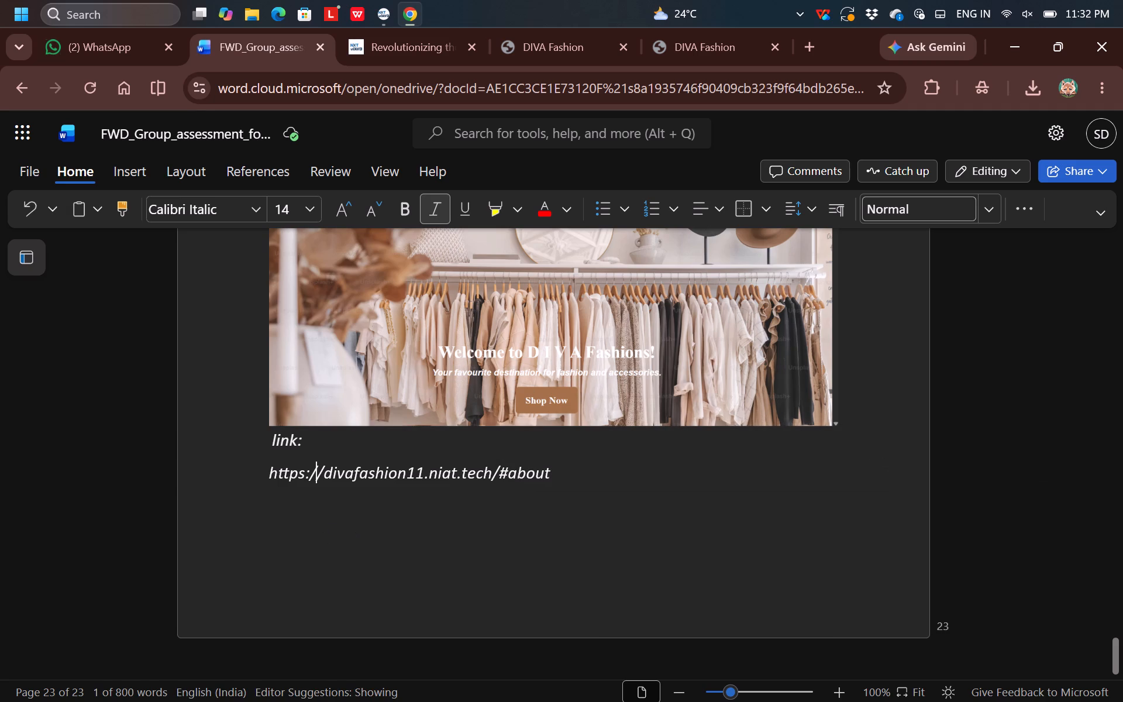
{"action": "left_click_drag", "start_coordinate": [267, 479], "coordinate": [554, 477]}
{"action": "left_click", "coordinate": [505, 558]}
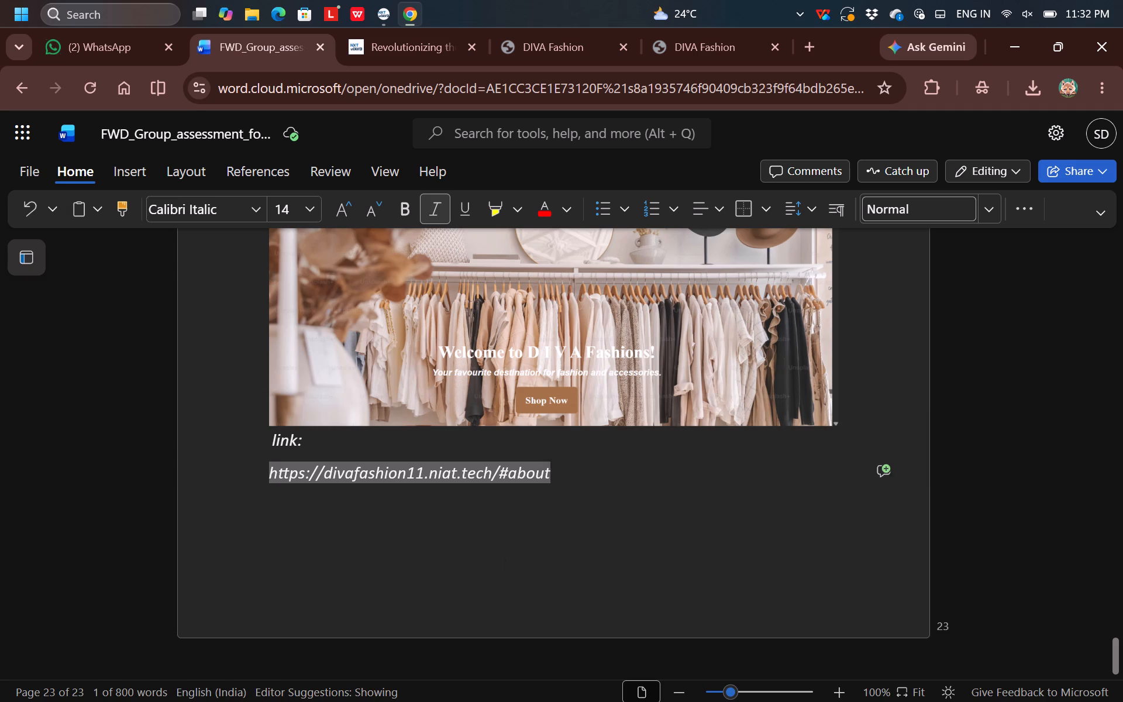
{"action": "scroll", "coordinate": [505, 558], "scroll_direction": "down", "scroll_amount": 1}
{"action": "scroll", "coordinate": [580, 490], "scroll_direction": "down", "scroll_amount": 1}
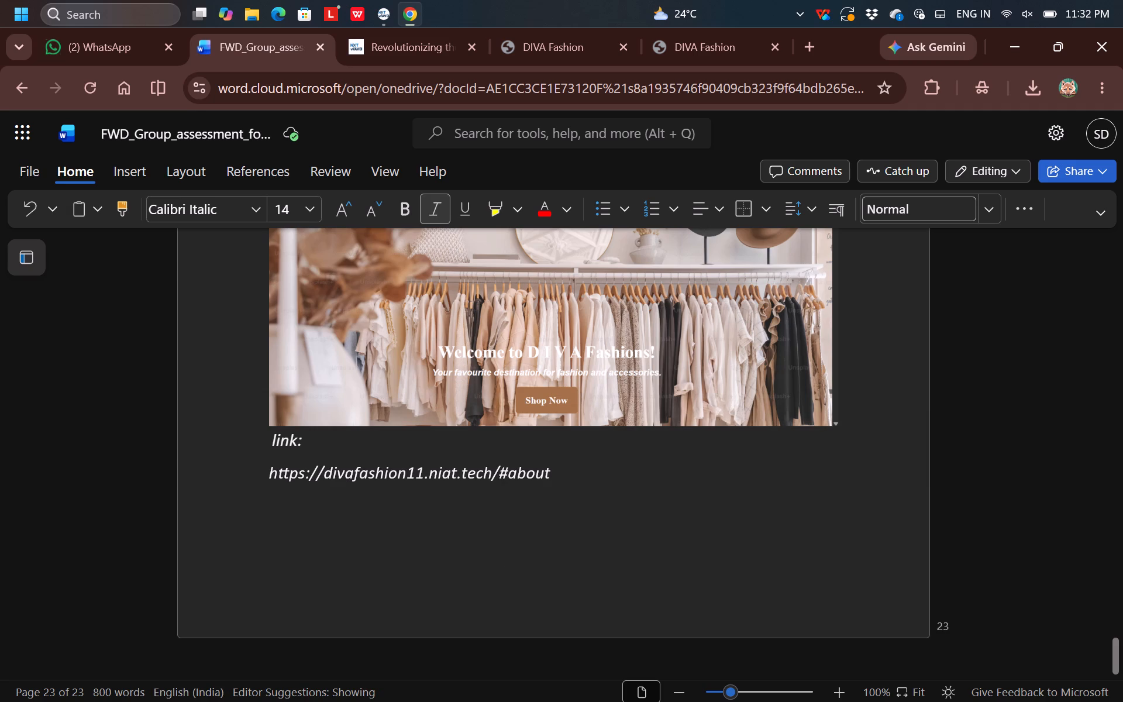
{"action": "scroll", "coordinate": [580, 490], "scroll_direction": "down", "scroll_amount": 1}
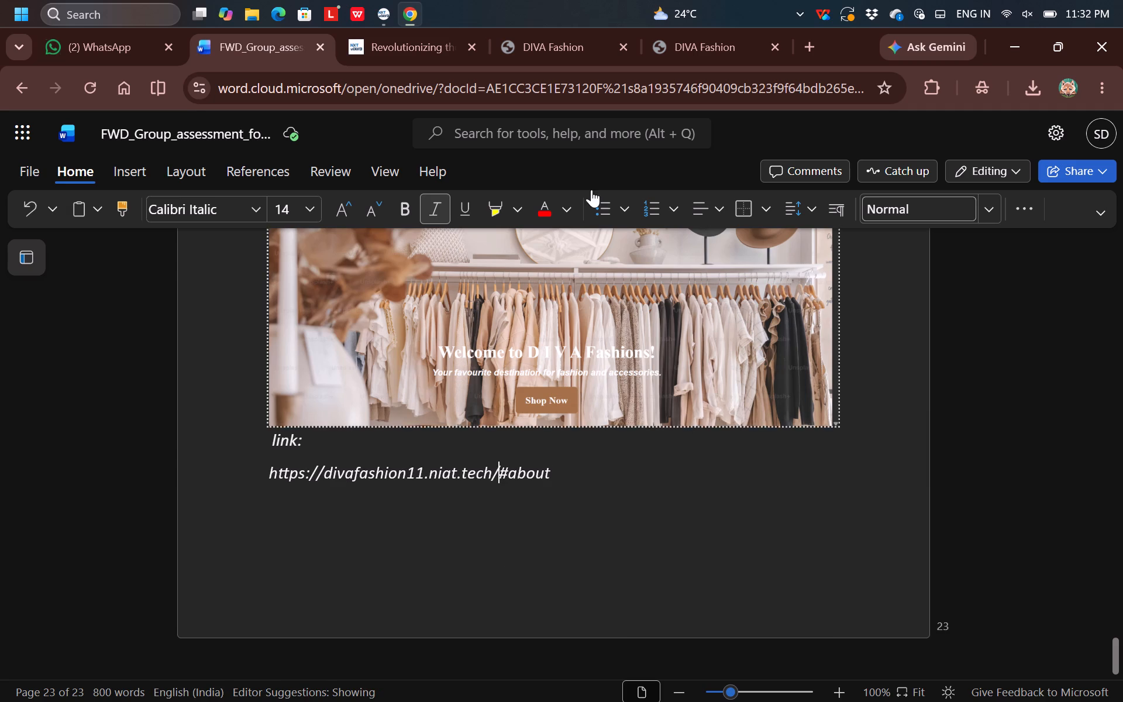
Return to the newly opened copy of the DIVA Fashions website.
{"action": "left_click", "coordinate": [711, 58]}
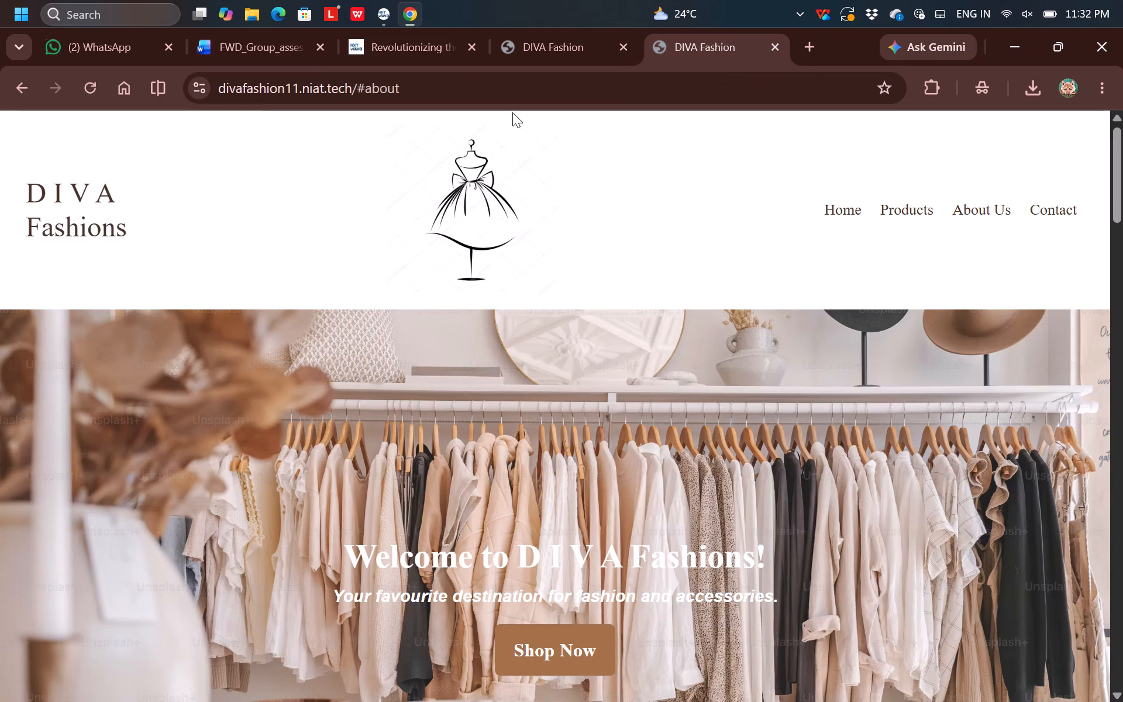
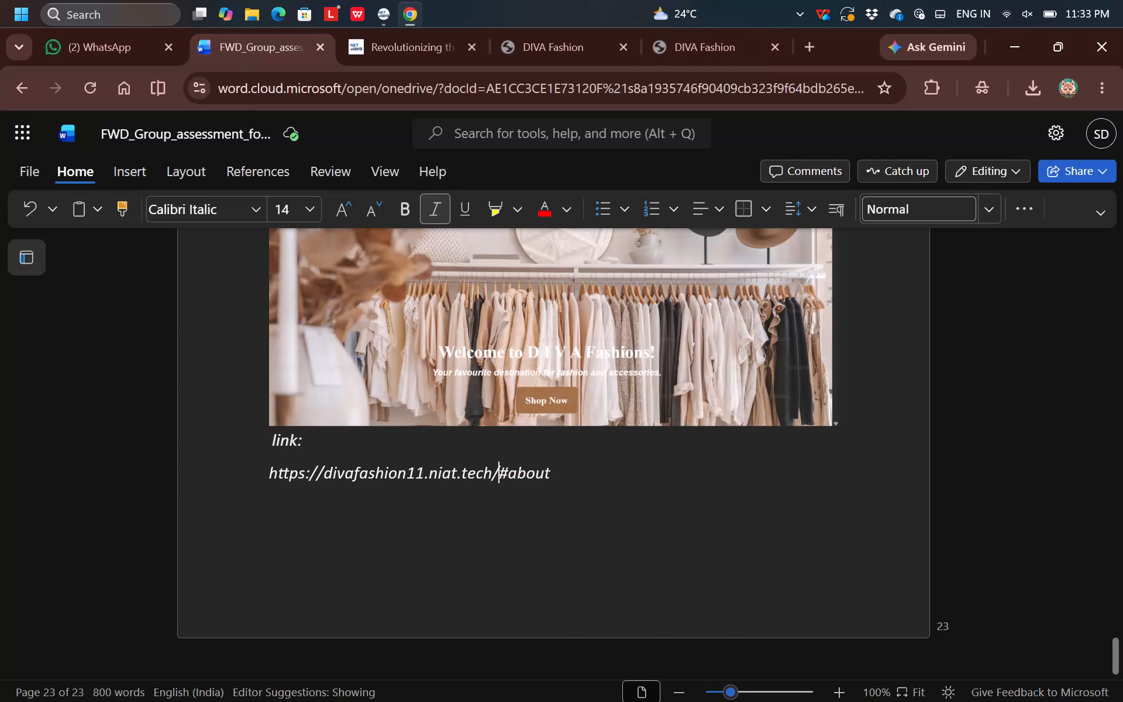
{"action": "left_click_drag", "start_coordinate": [266, 473], "coordinate": [576, 480]}
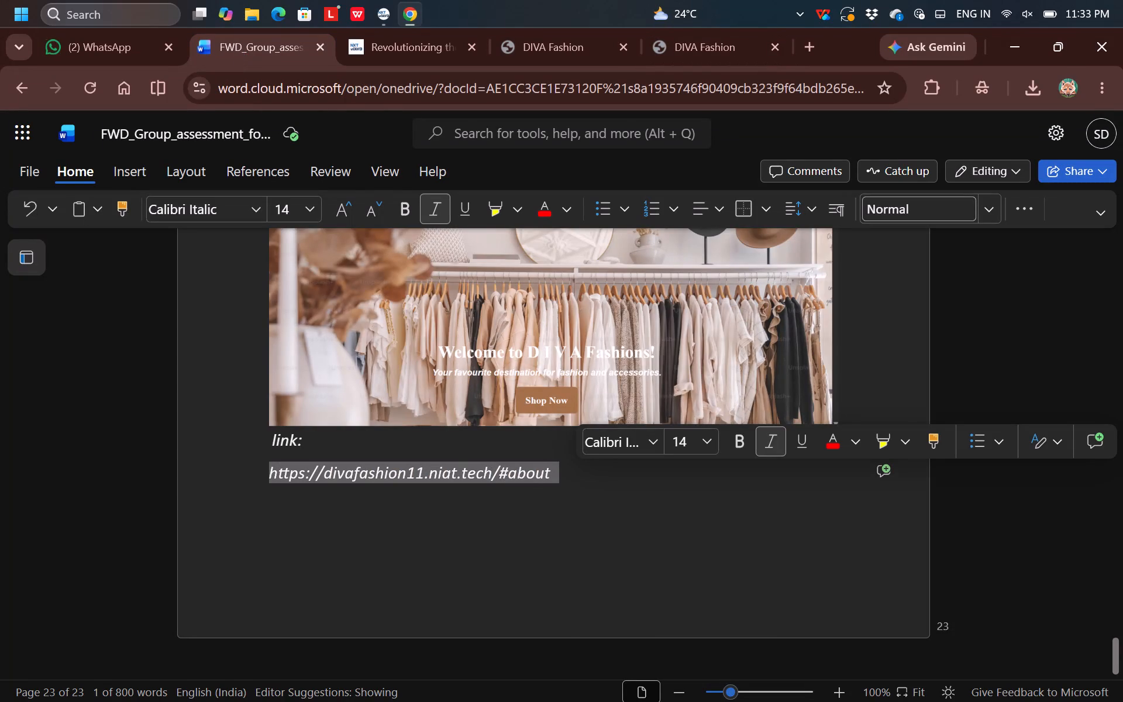
{"action": "left_click", "coordinate": [524, 469], "text": "ctrl"}
{"action": "double_click", "coordinate": [481, 474], "text": "ctrl"}
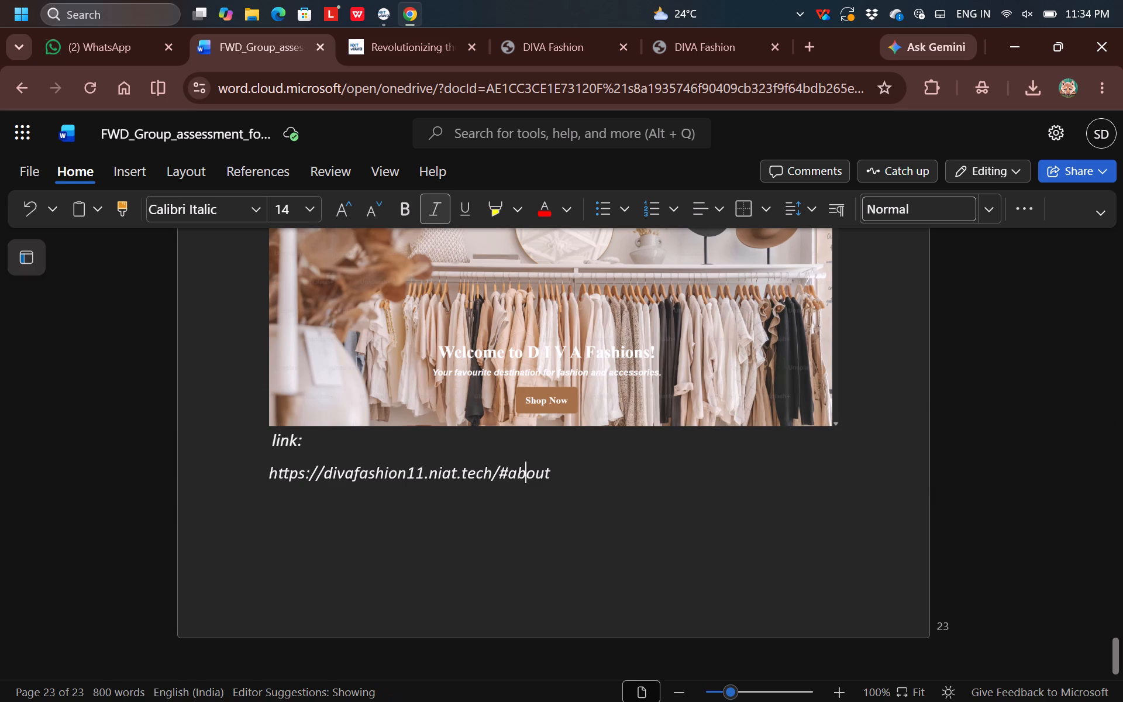
{"action": "left_click", "coordinate": [427, 477]}
{"action": "left_click_drag", "start_coordinate": [427, 477], "coordinate": [271, 476]}
{"action": "left_click", "coordinate": [252, 480]}
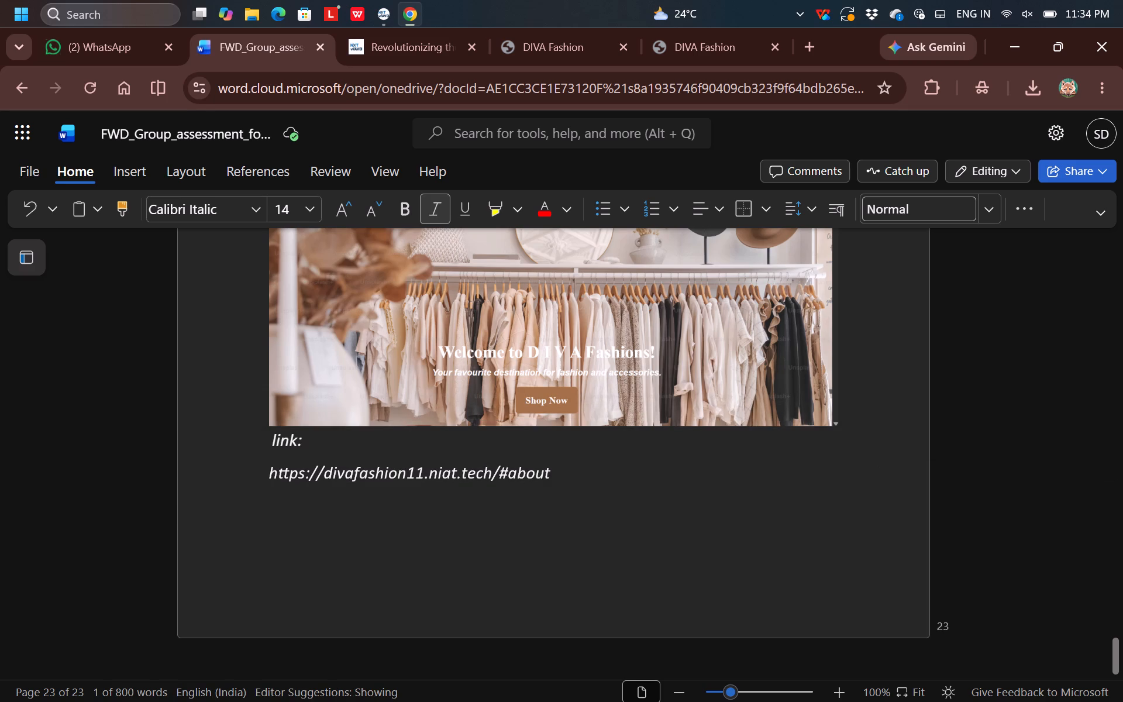
{"action": "left_click_drag", "start_coordinate": [266, 474], "coordinate": [579, 482]}
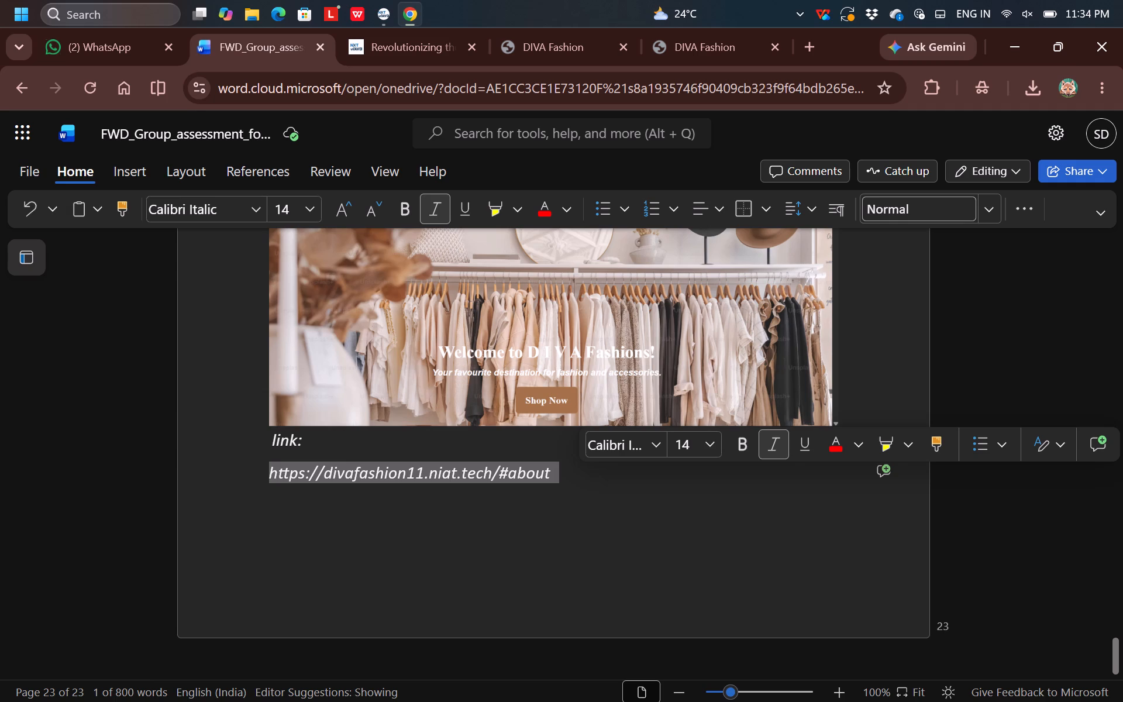
{"action": "left_click", "coordinate": [548, 511]}
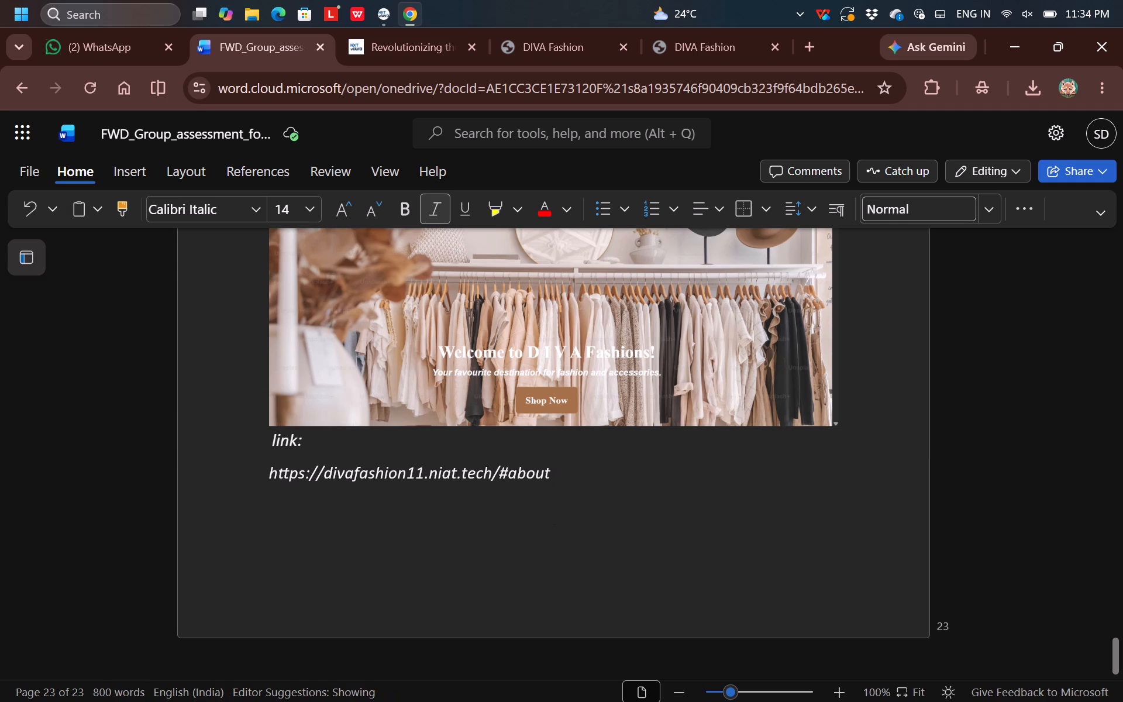
{"action": "left_click_drag", "start_coordinate": [569, 482], "coordinate": [268, 476]}
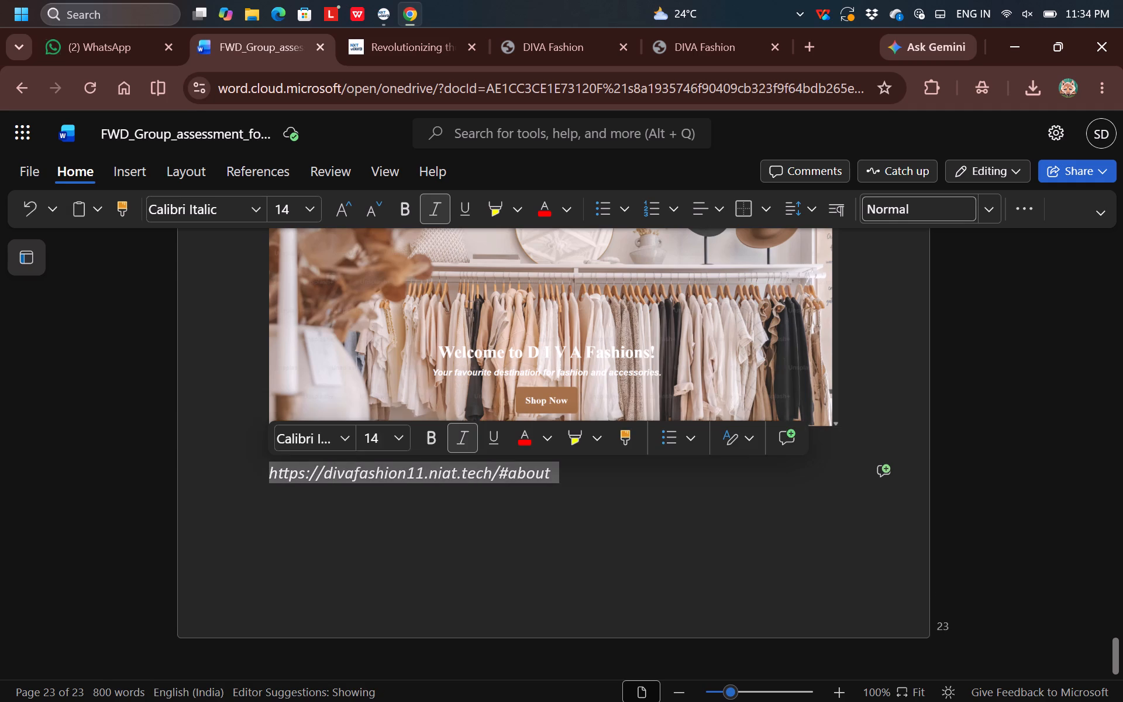
{"action": "key", "text": "BackSpace"}
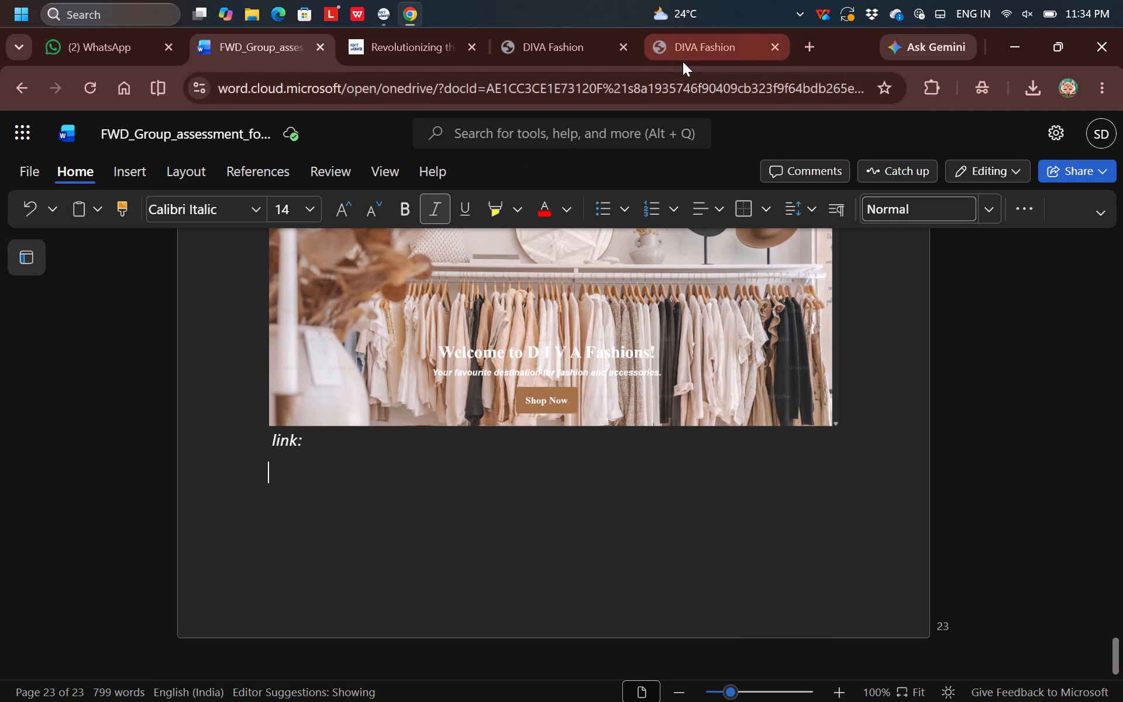
Select the website address divafashion11.niat.tech/#about in the newly opened copy of the DIVA Fashions website.
{"action": "left_click", "coordinate": [683, 61]}
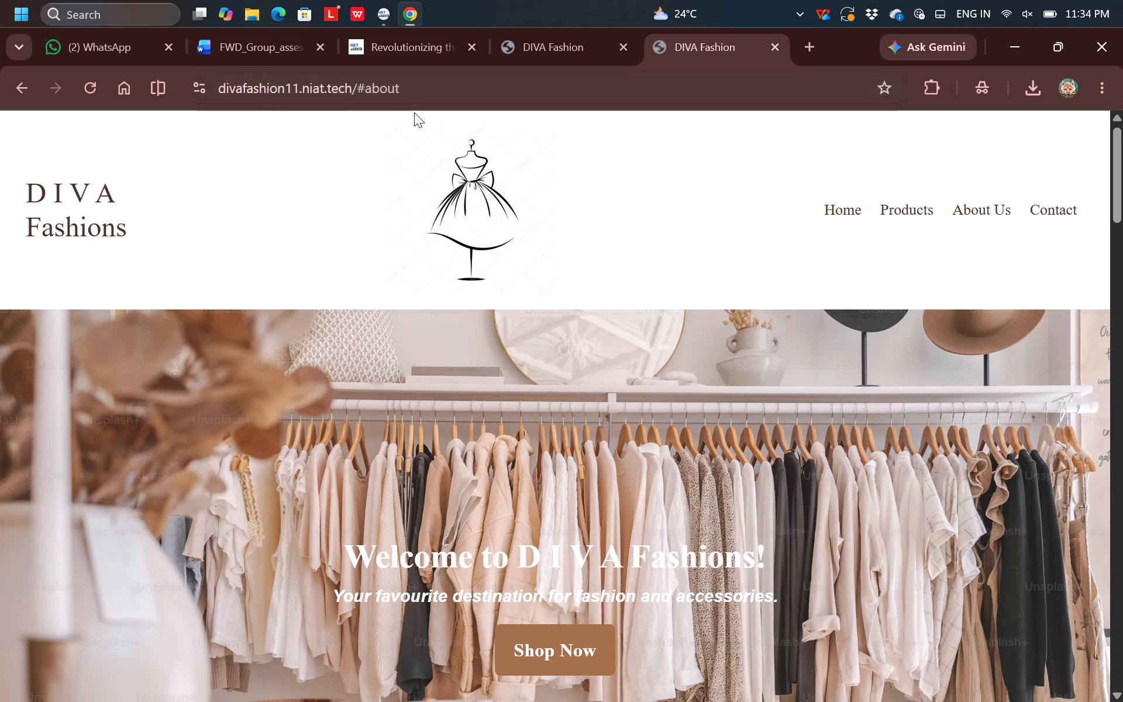
{"action": "left_click_drag", "start_coordinate": [411, 94], "coordinate": [235, 88]}
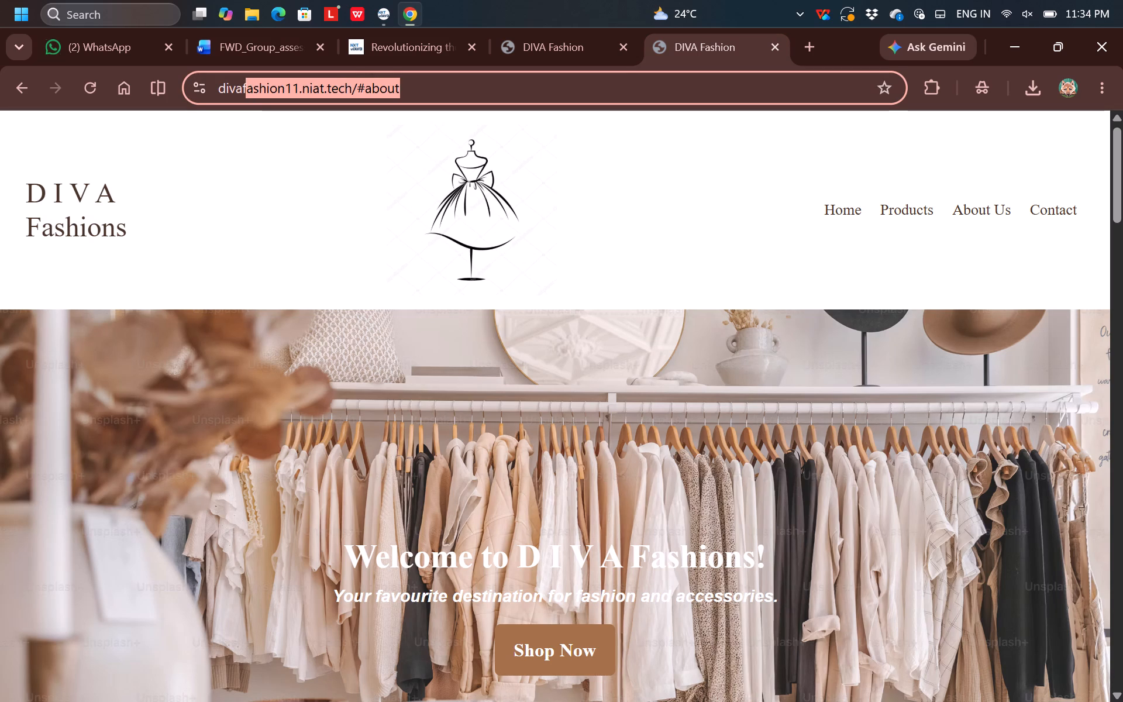
{"action": "left_click_drag", "start_coordinate": [235, 88], "coordinate": [223, 86]}
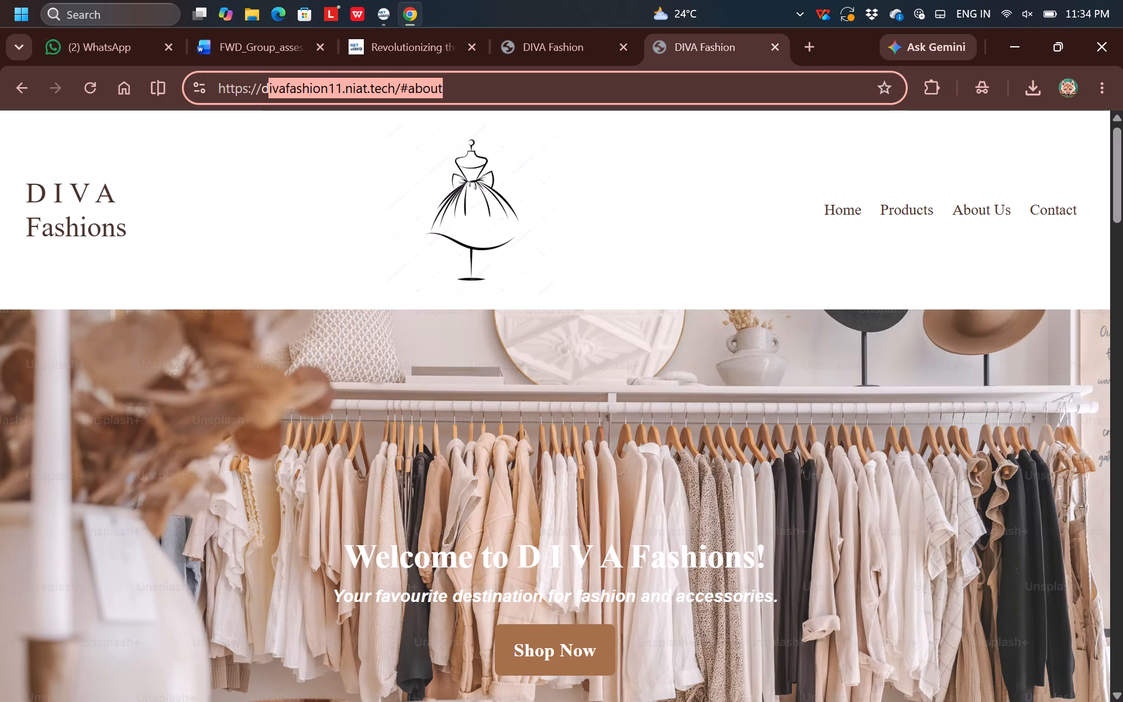
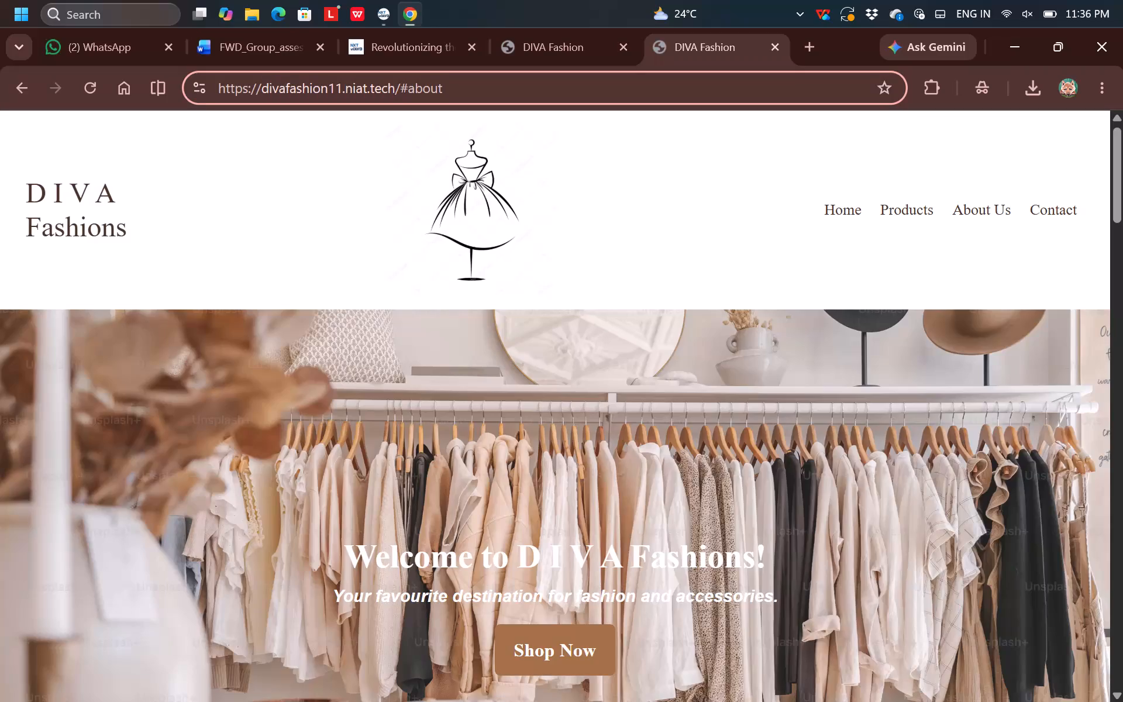
{"action": "key", "text": "BackSpace"}
{"action": "key", "text": "BackSpace"}
{"action": "key", "text": "BackSpace"}
{"action": "key", "text": "BackSpace"}
{"action": "key", "text": "BackSpace"}
{"action": "key", "text": "BackSpace"}
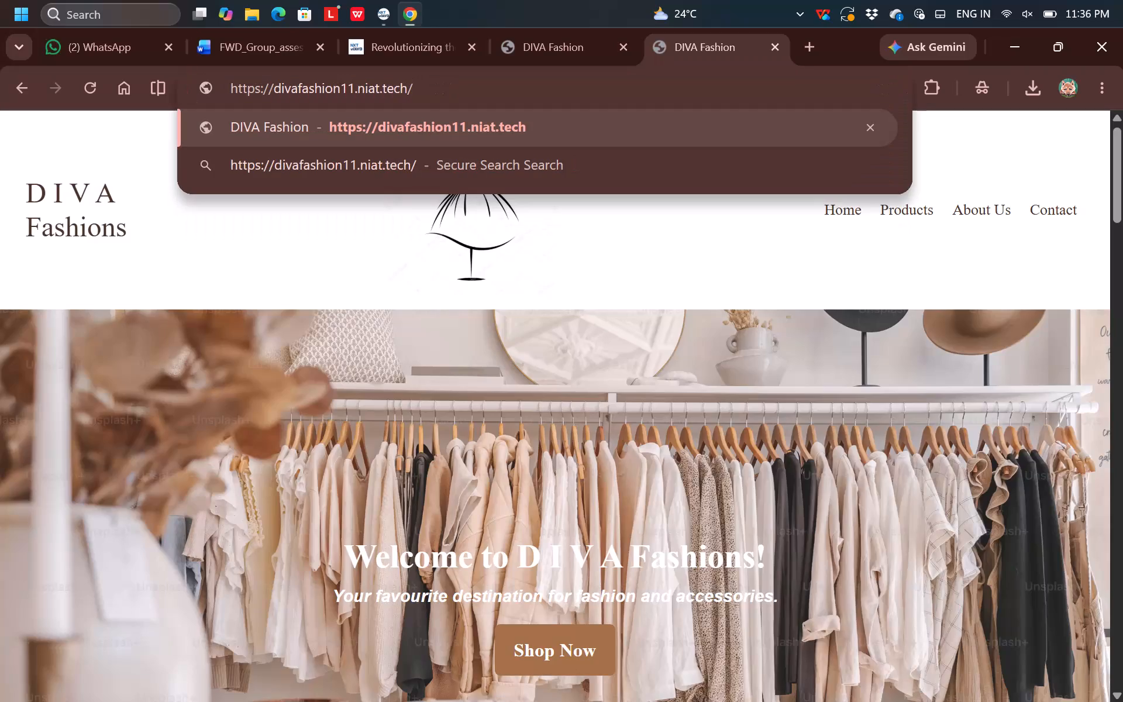
{"action": "key", "text": "Return"}
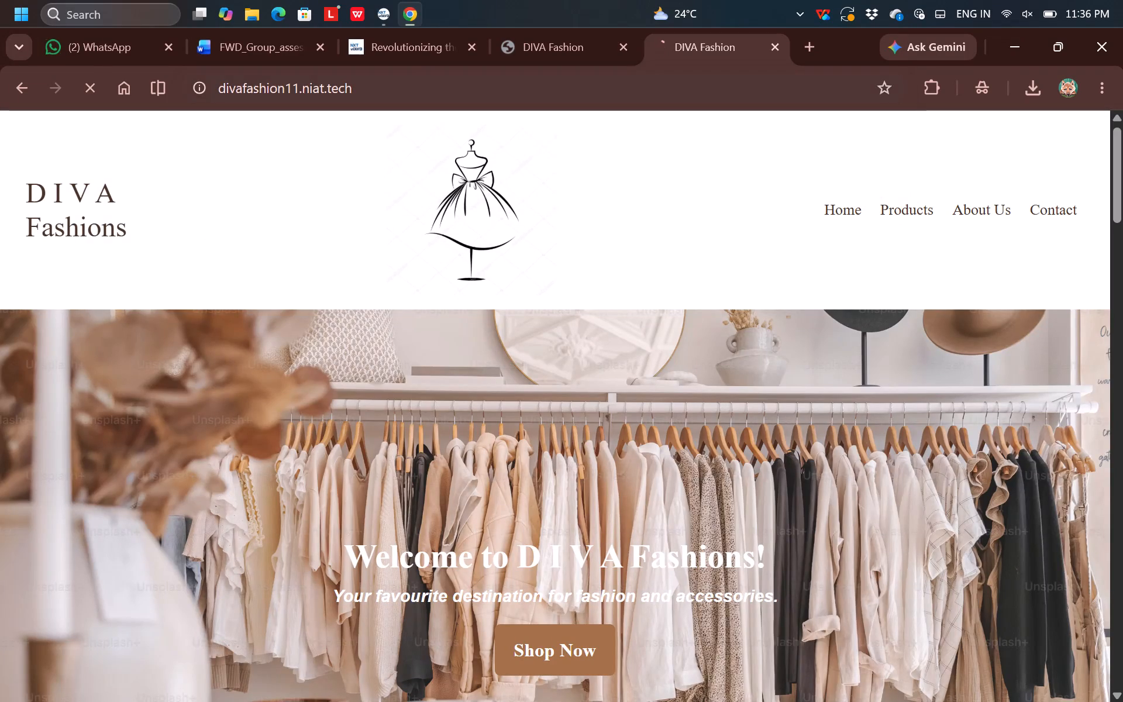
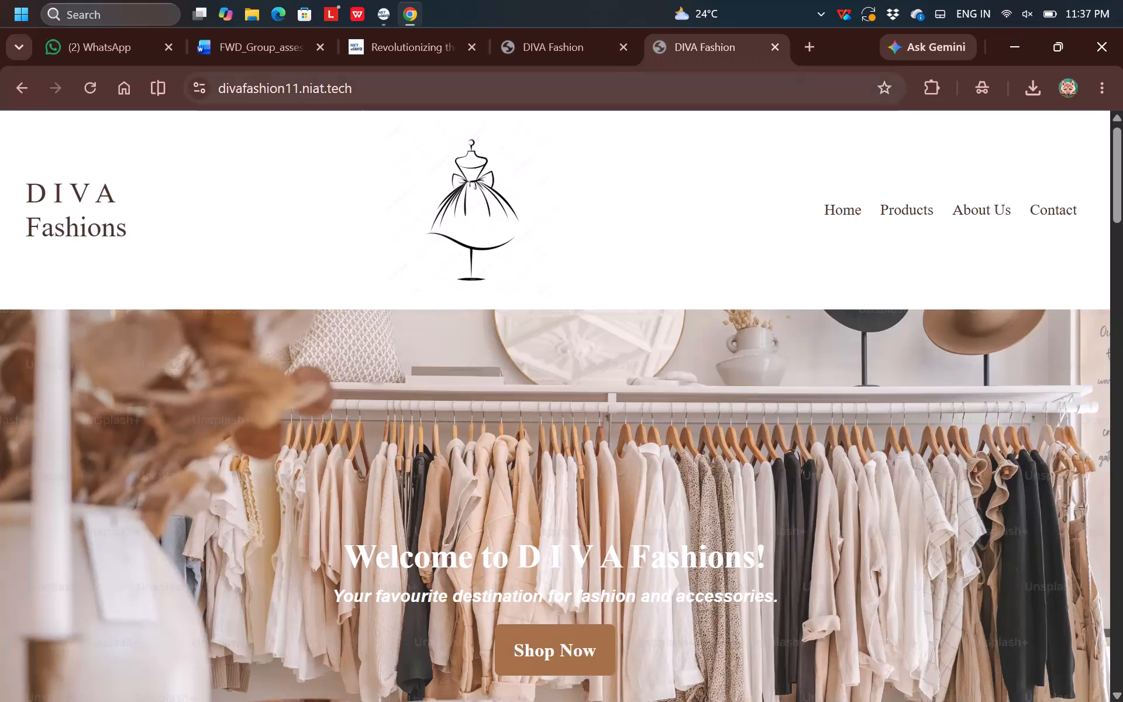
Copy the website address divafashion11.niat.tech and paste it on the line below "link:" in the FWD group assessment document.
{"action": "left_click_drag", "start_coordinate": [358, 92], "coordinate": [220, 92]}
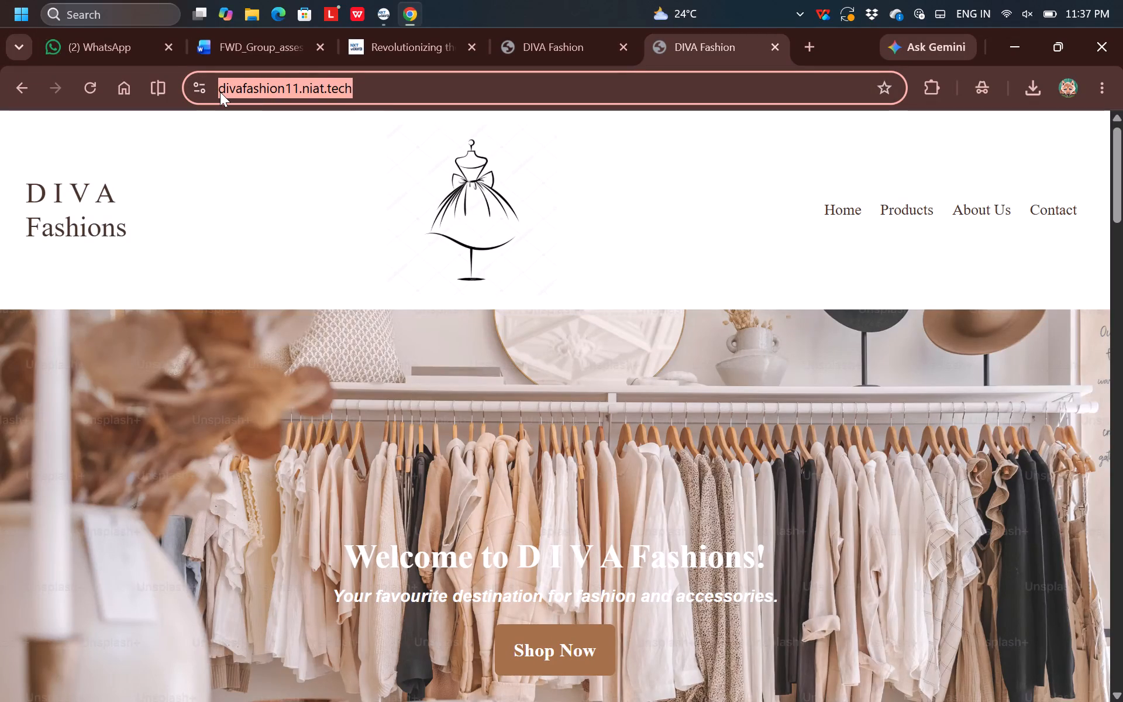
{"action": "key", "text": "ctrl+c"}
{"action": "left_click", "coordinate": [281, 57]}
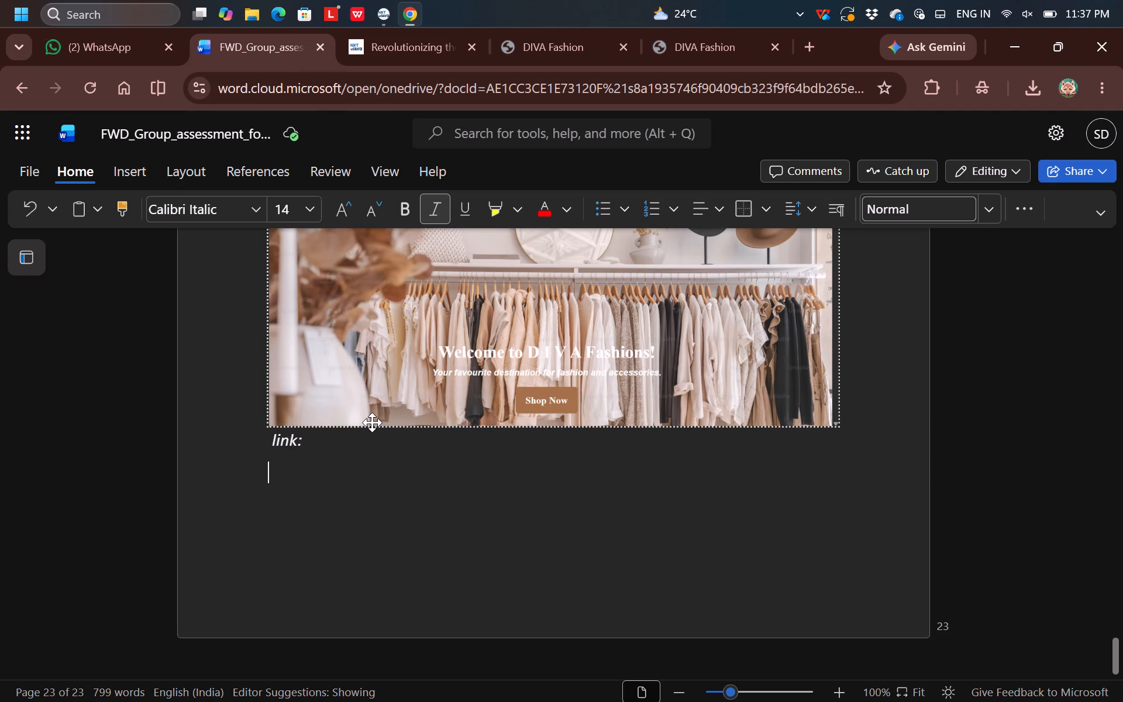
{"action": "key", "text": "ctrl+v"}
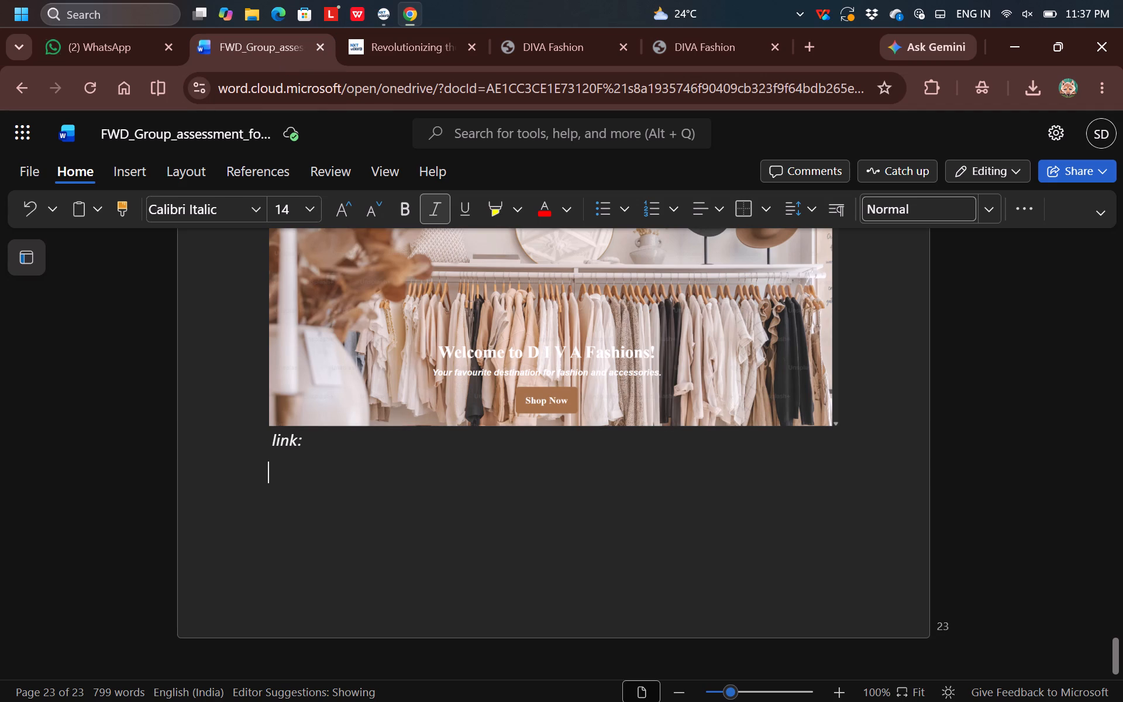
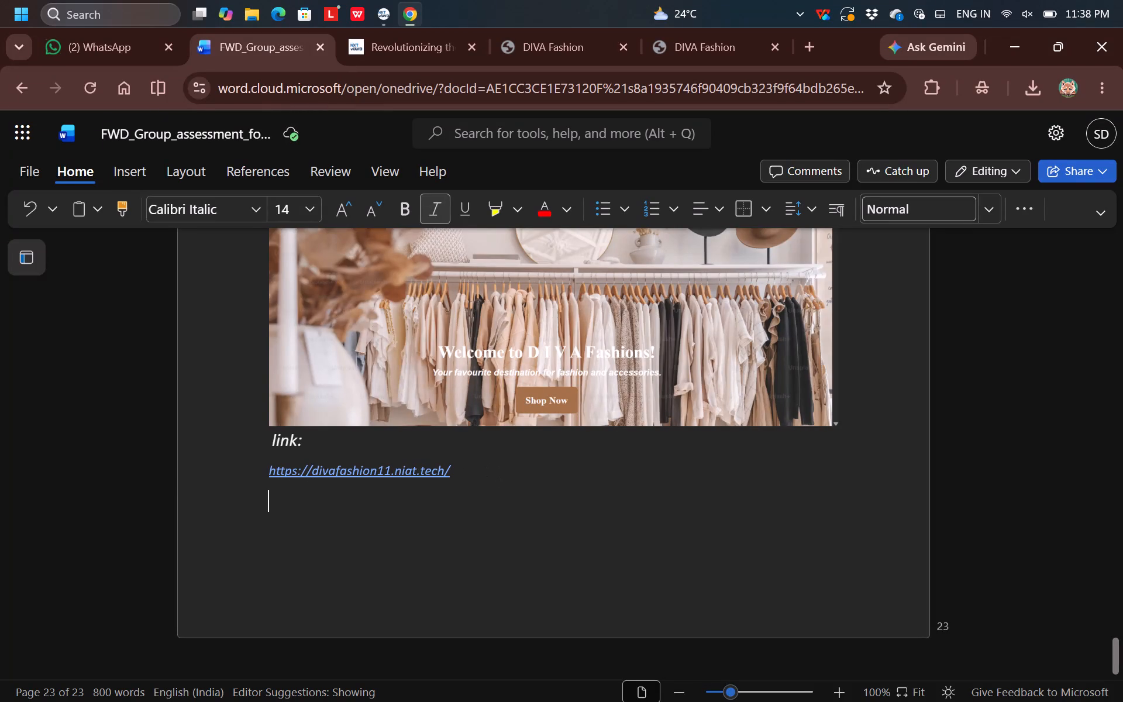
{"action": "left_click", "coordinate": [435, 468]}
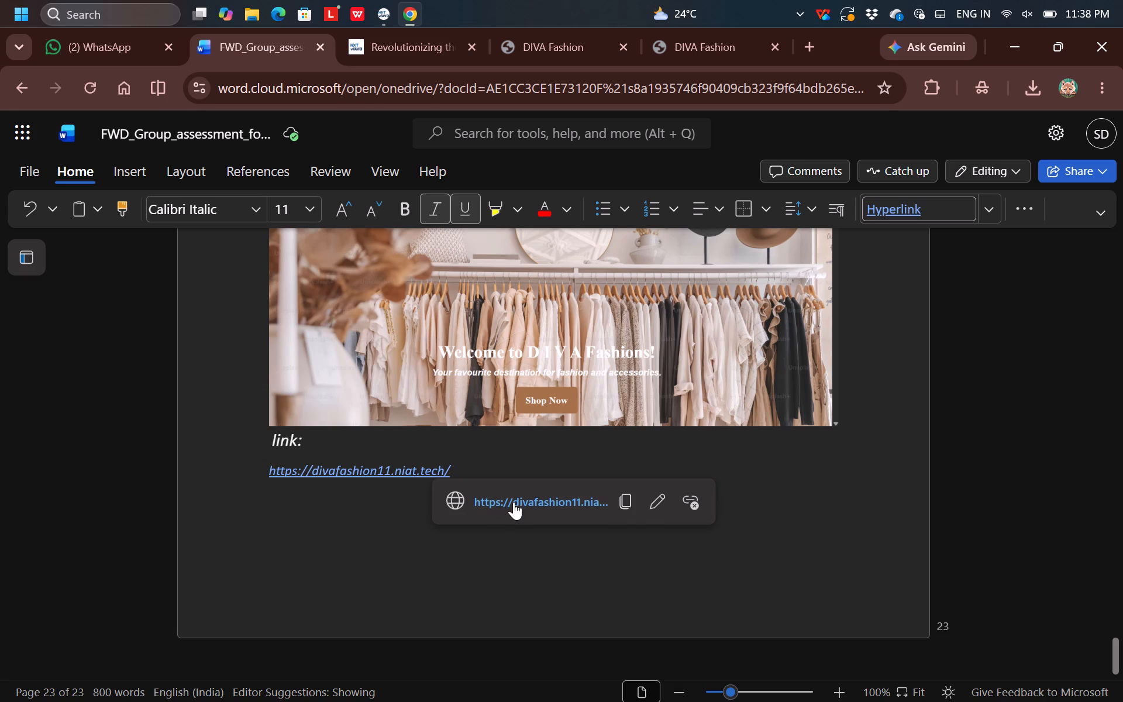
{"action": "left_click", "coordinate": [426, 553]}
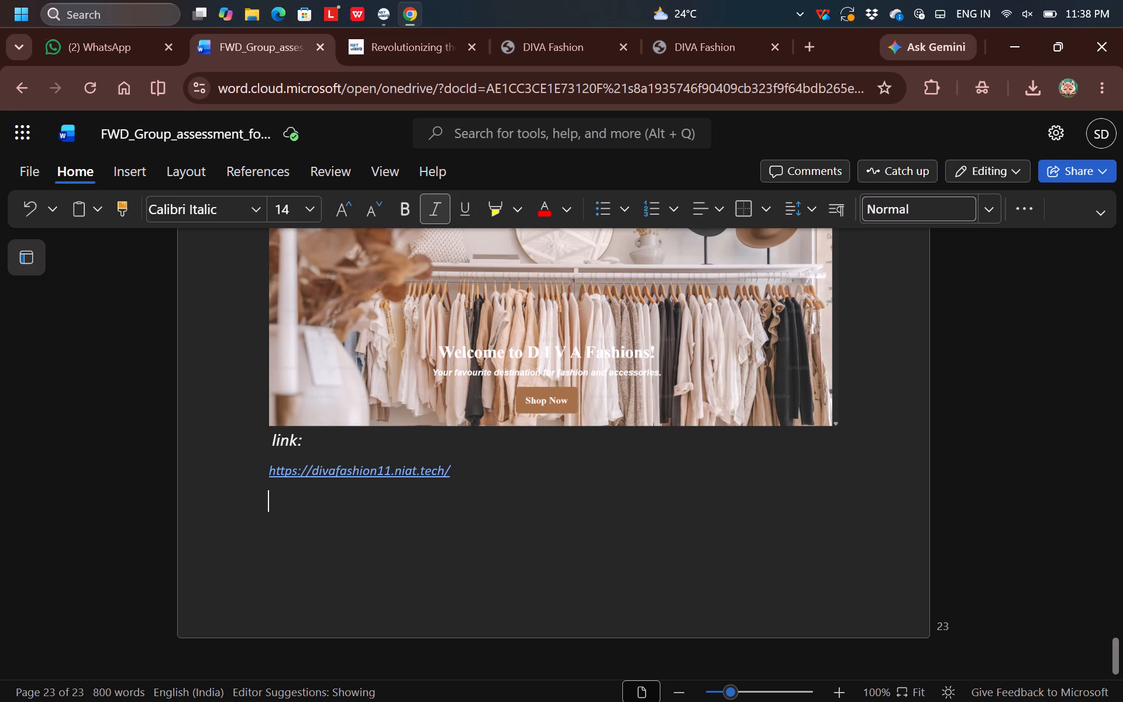
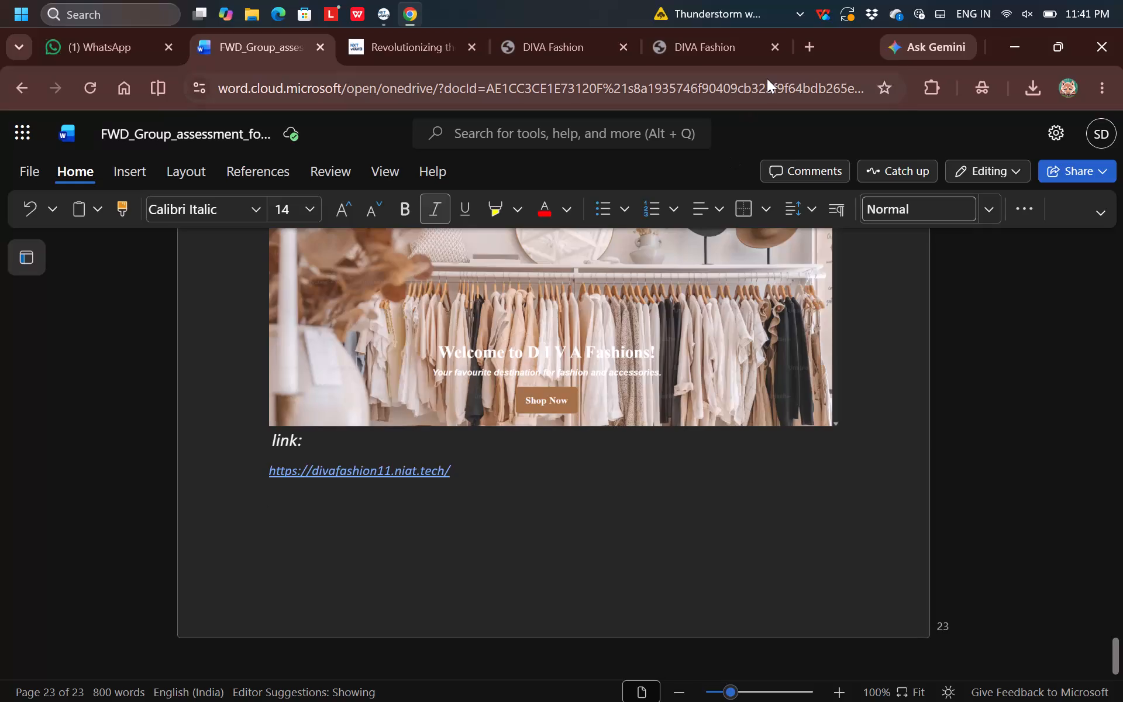
Close the two open DIVA Fashion website tabs.
{"action": "left_click", "coordinate": [777, 50]}
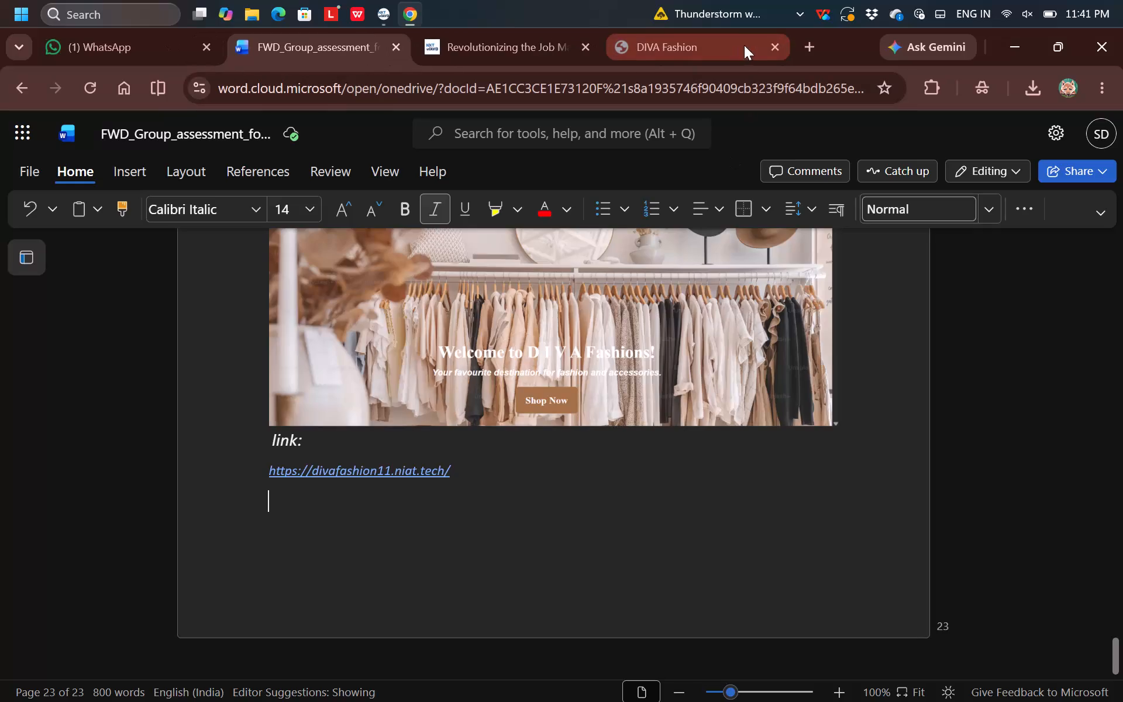
{"action": "left_click", "coordinate": [783, 47]}
{"action": "left_click", "coordinate": [781, 47]}
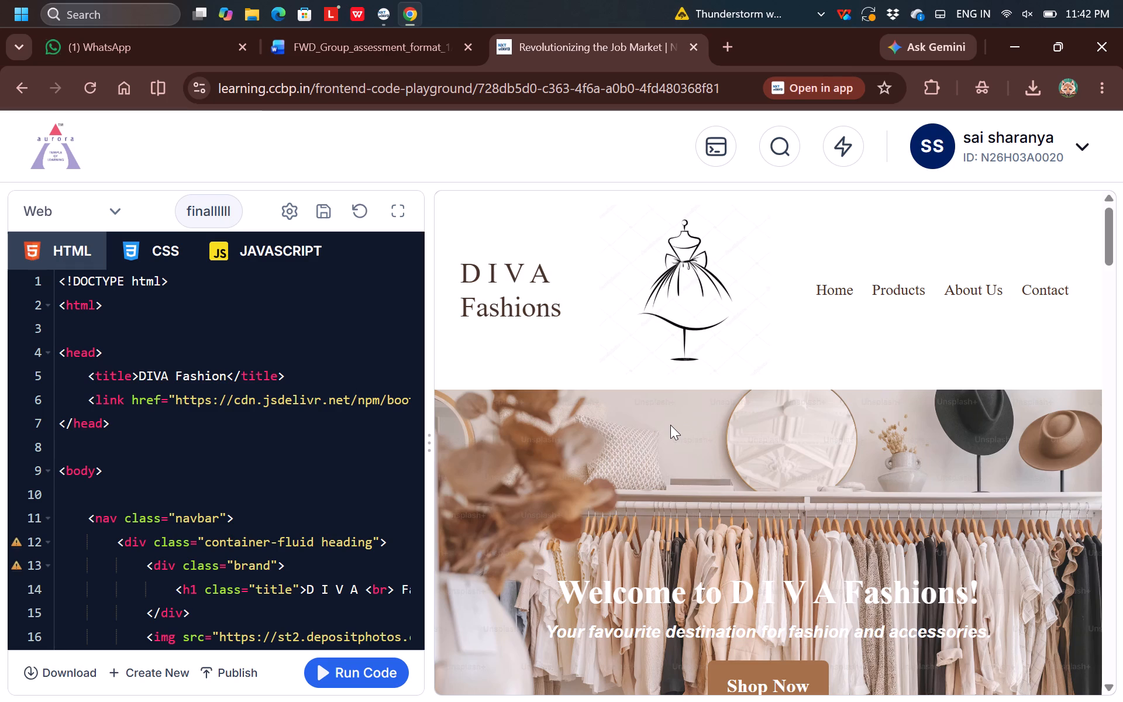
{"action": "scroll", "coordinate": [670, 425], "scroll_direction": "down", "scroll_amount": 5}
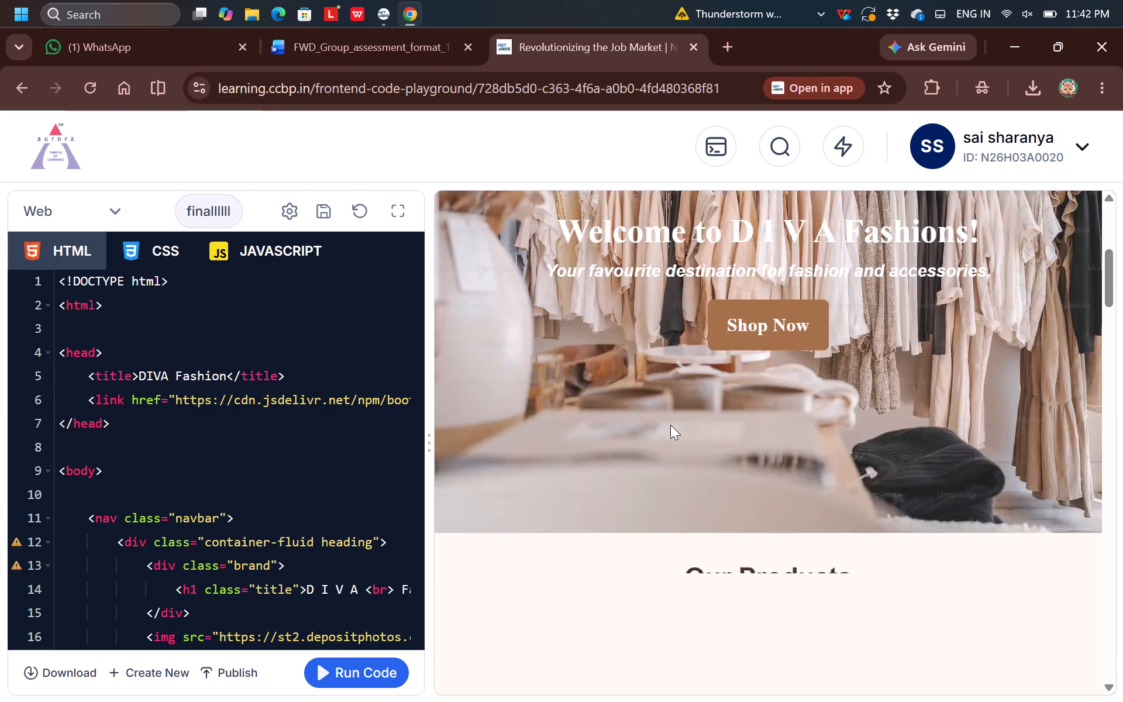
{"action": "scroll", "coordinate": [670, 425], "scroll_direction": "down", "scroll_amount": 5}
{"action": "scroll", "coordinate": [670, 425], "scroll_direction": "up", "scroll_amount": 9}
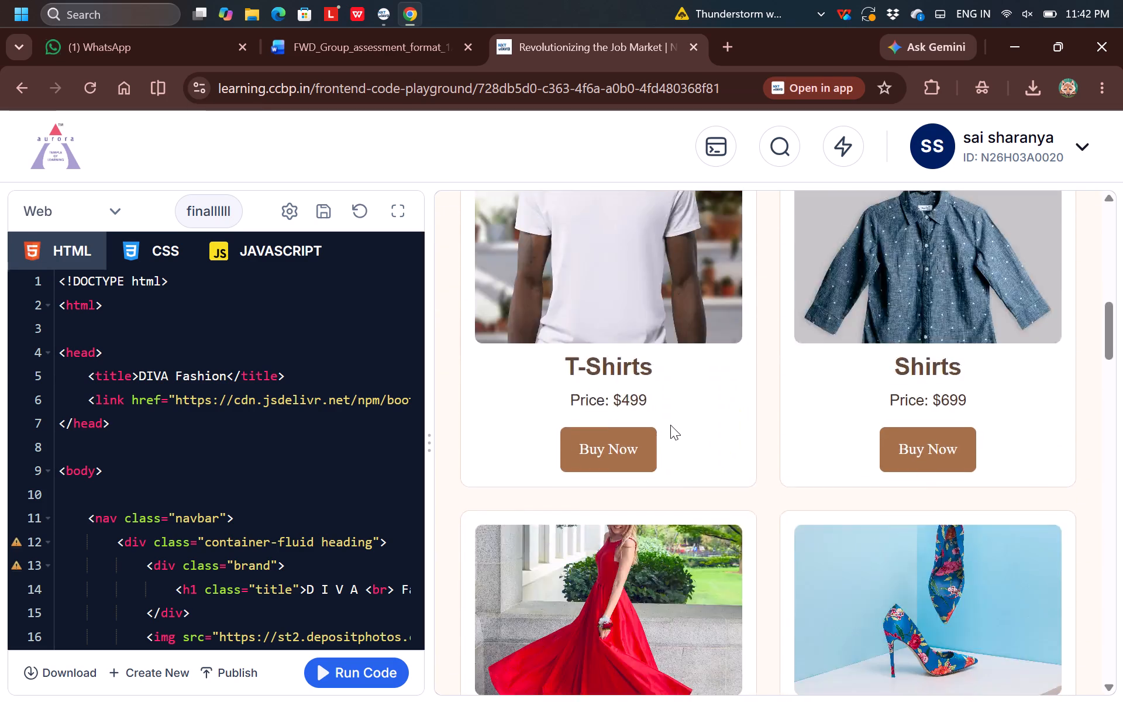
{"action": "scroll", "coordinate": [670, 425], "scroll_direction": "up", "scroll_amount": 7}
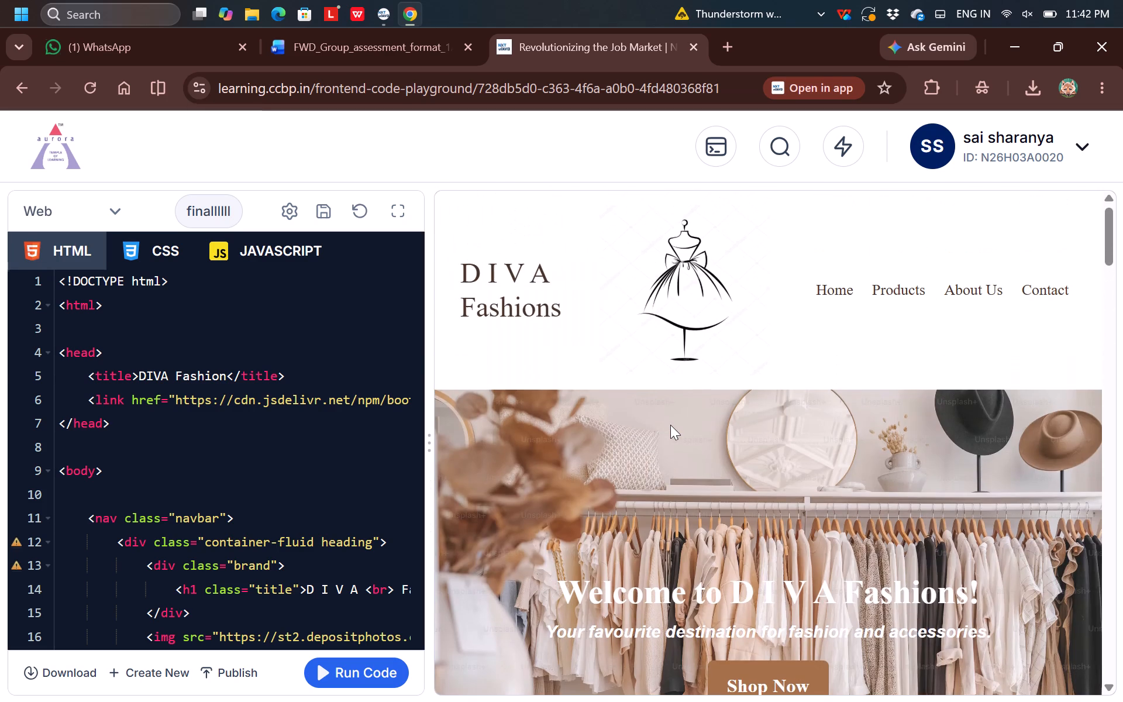
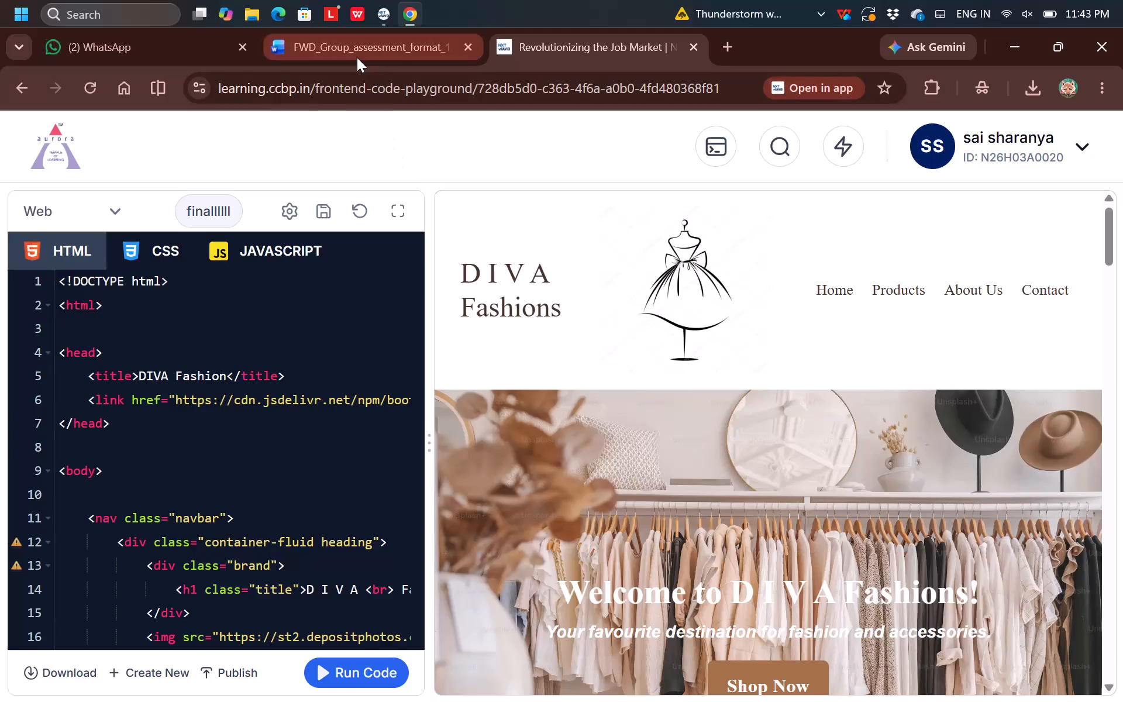
Return to the FWD group assessment document in Word for the web.
{"action": "left_click", "coordinate": [357, 57]}
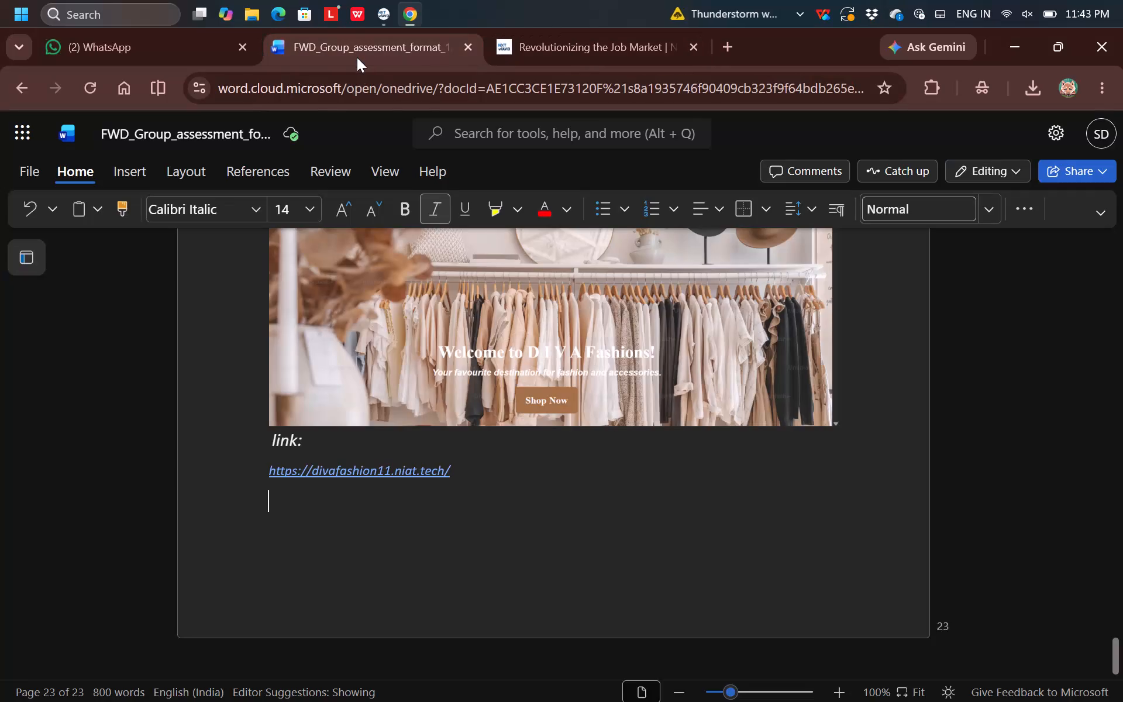
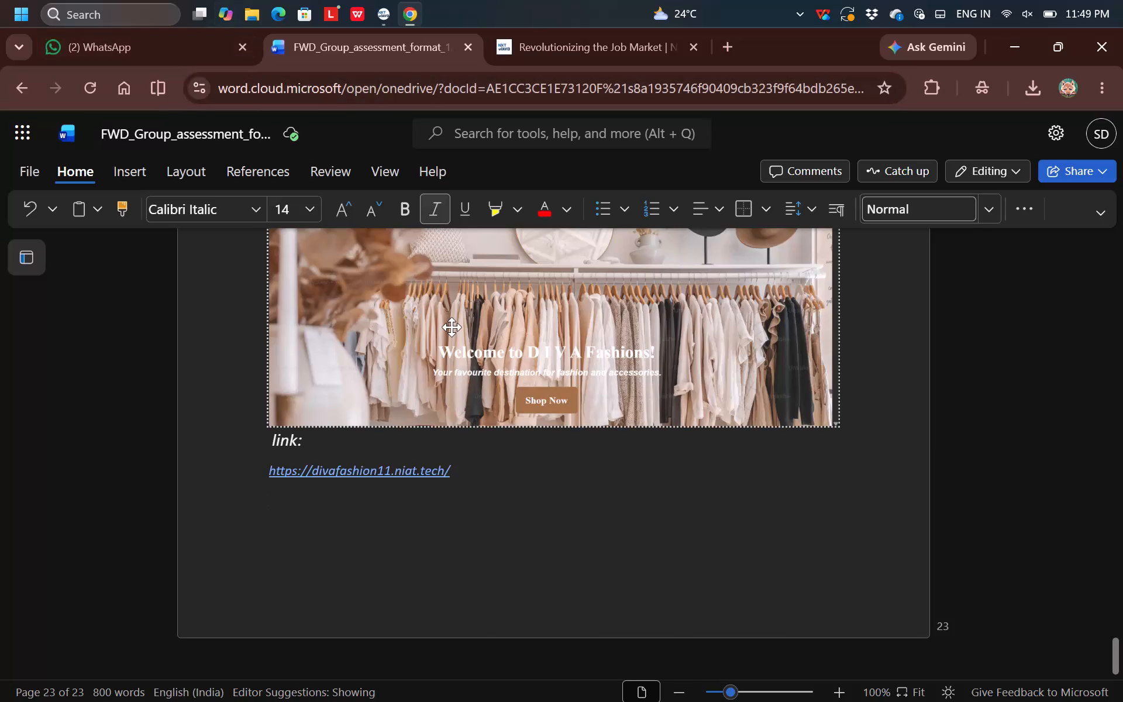
Switch to the code playground and select the DIVA Fashion HTML code from the <!DOCTYPE html> line downward.
{"action": "left_click", "coordinate": [557, 47]}
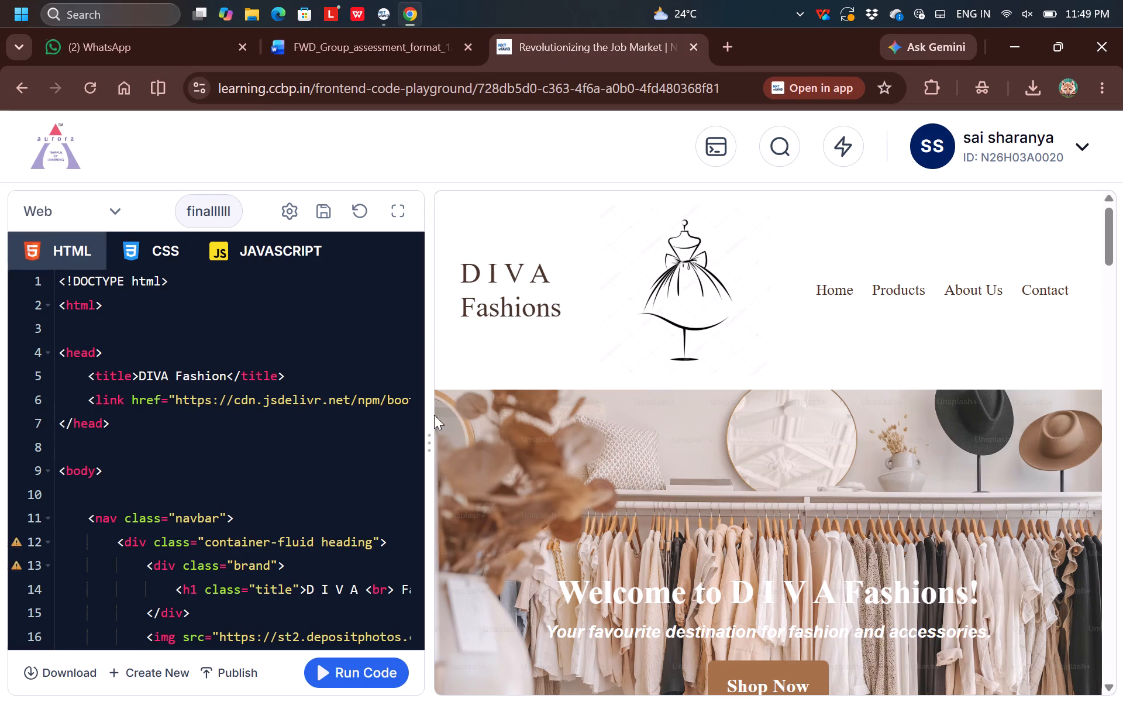
{"action": "left_click", "coordinate": [57, 288]}
{"action": "left_click_drag", "start_coordinate": [57, 288], "coordinate": [119, 317]}
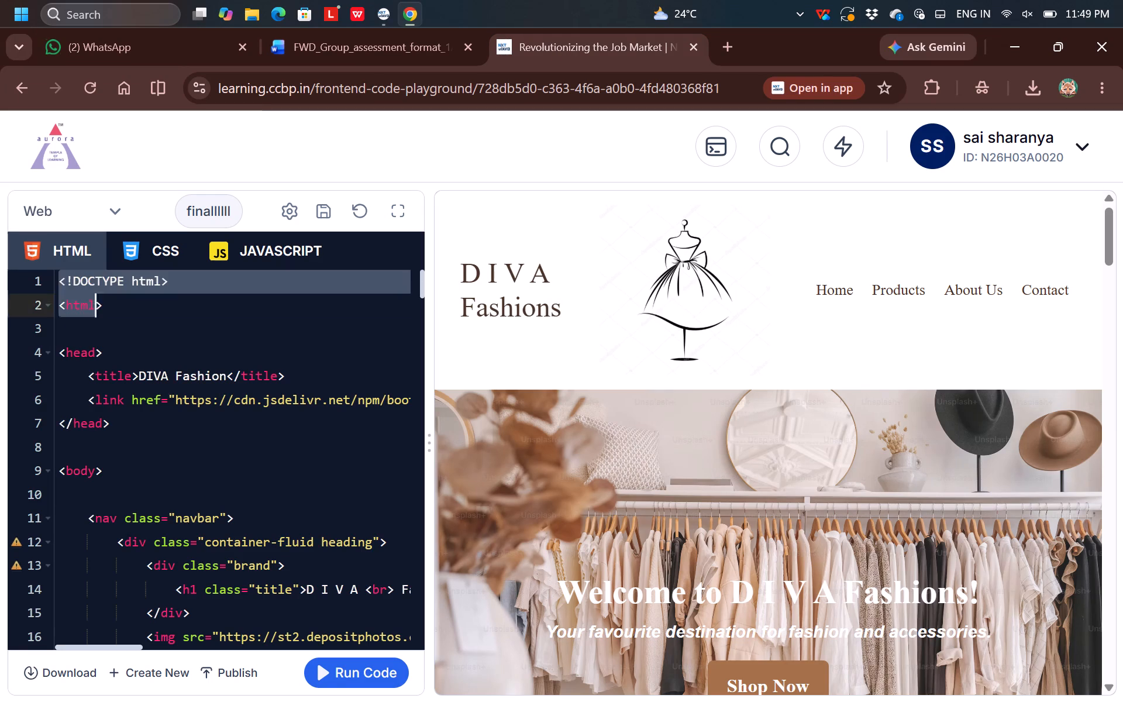
{"action": "left_click_drag", "start_coordinate": [119, 317], "coordinate": [333, 689]}
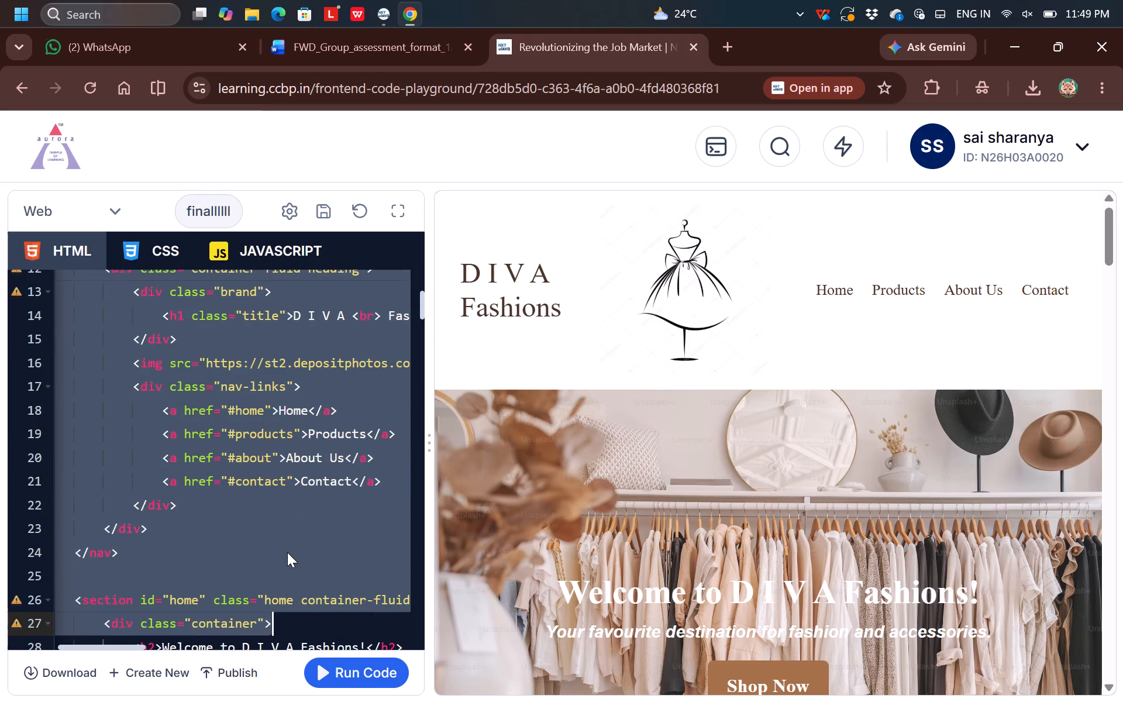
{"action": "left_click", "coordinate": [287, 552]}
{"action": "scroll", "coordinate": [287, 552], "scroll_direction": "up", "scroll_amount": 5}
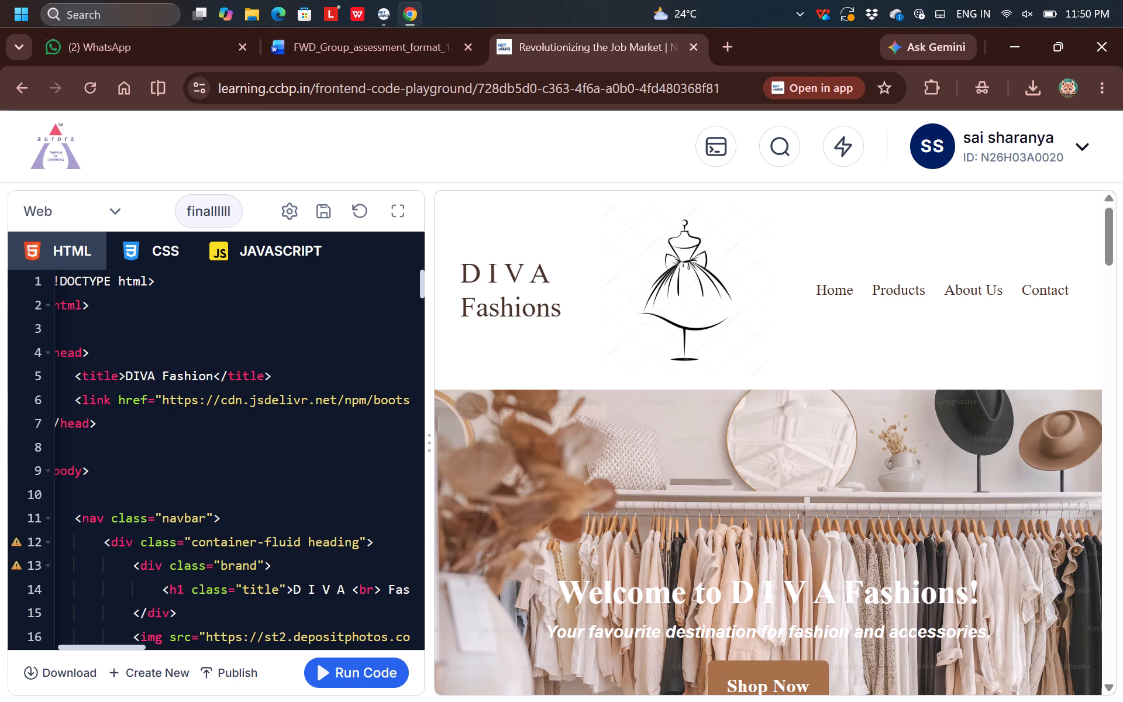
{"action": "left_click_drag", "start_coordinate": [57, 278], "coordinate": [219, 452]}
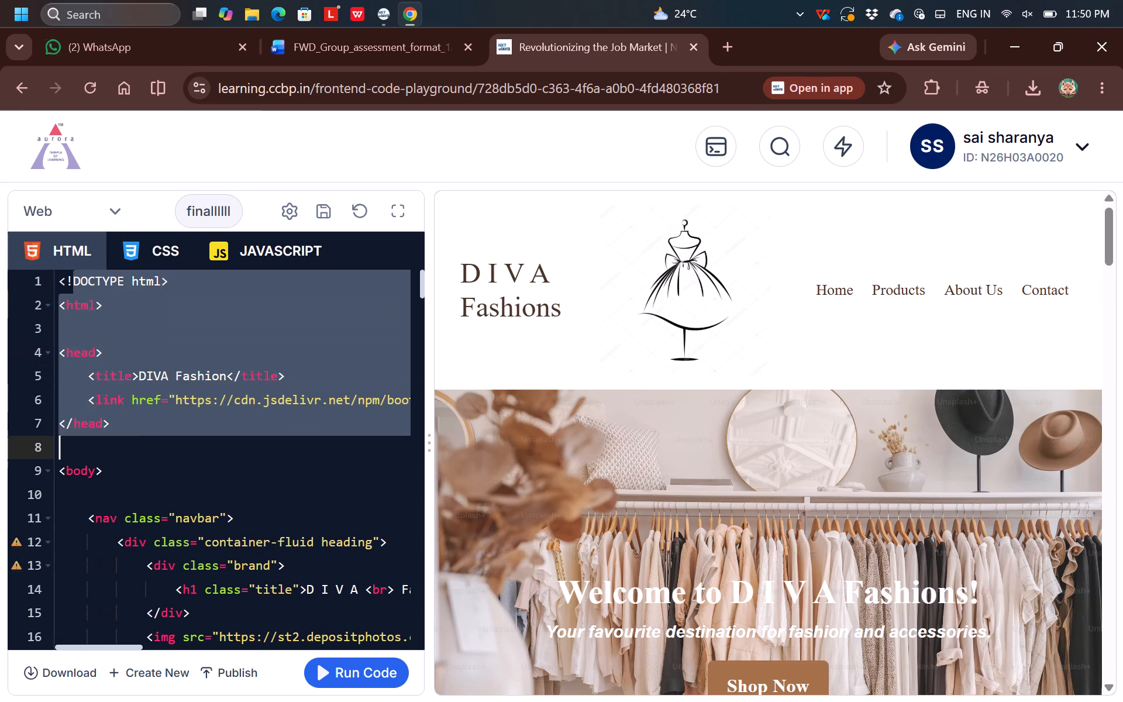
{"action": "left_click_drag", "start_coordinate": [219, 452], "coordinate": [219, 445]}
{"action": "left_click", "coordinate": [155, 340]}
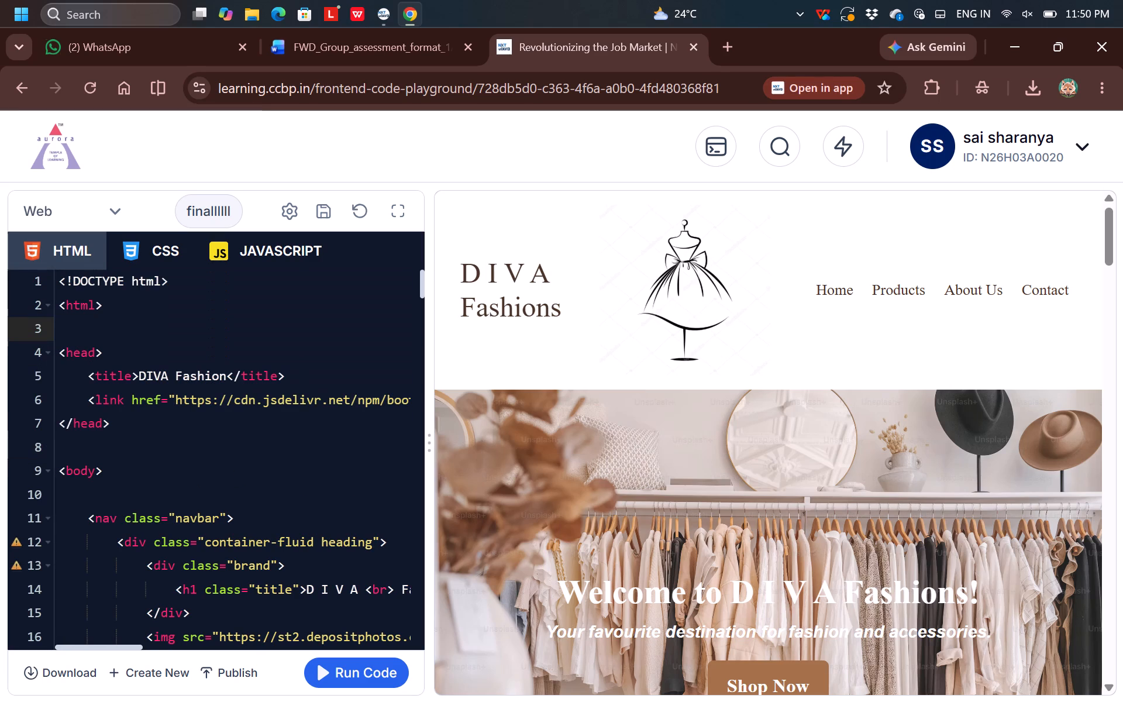
Select the entire DIVA Fashion HTML code, from the <!DOCTYPE html> line through the closing </html> tag.
{"action": "left_click", "coordinate": [57, 283]}
{"action": "left_click_drag", "start_coordinate": [57, 283], "coordinate": [108, 701]}
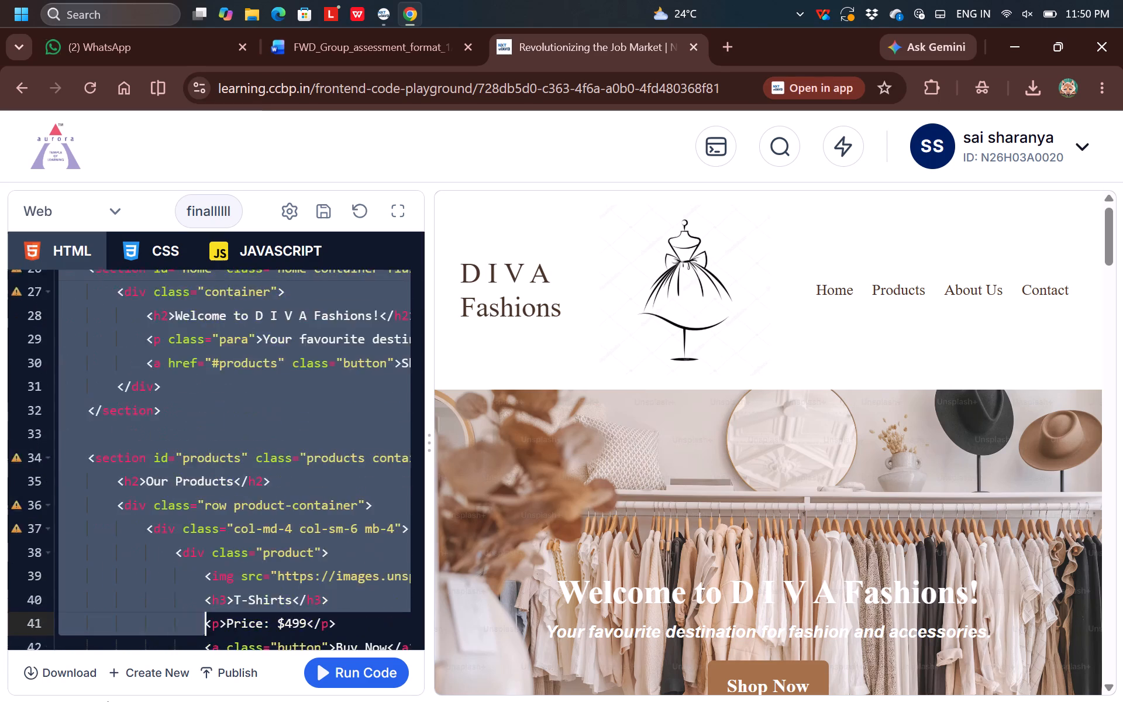
{"action": "left_click_drag", "start_coordinate": [108, 701], "coordinate": [107, 698]}
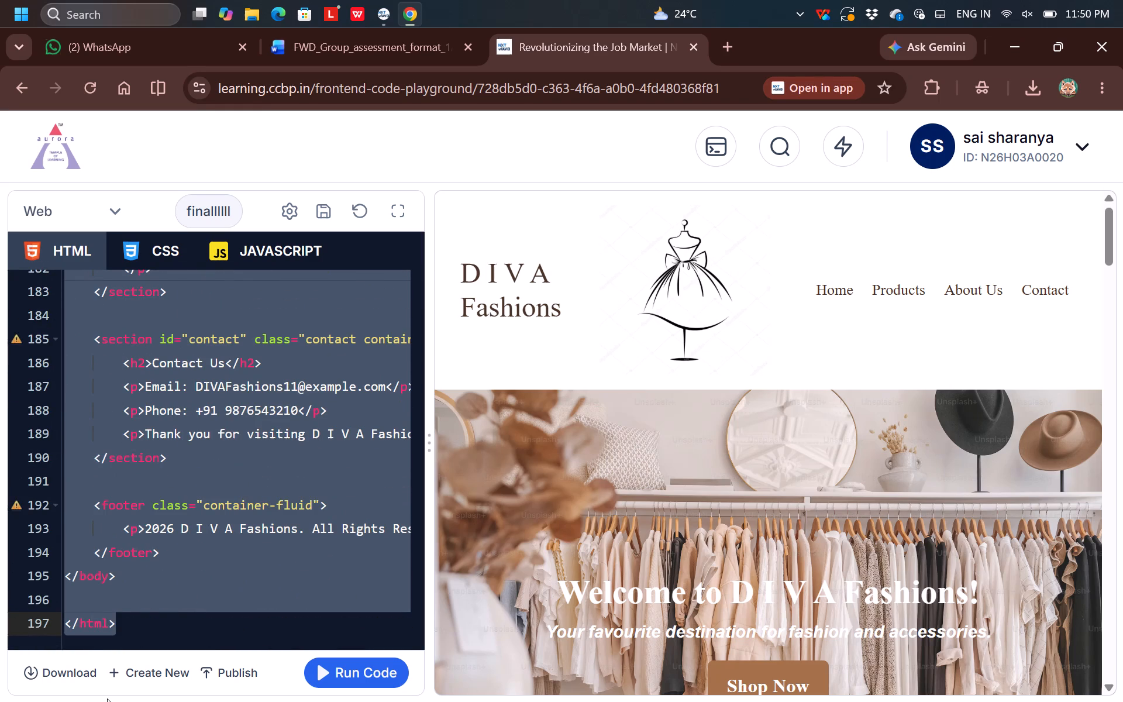
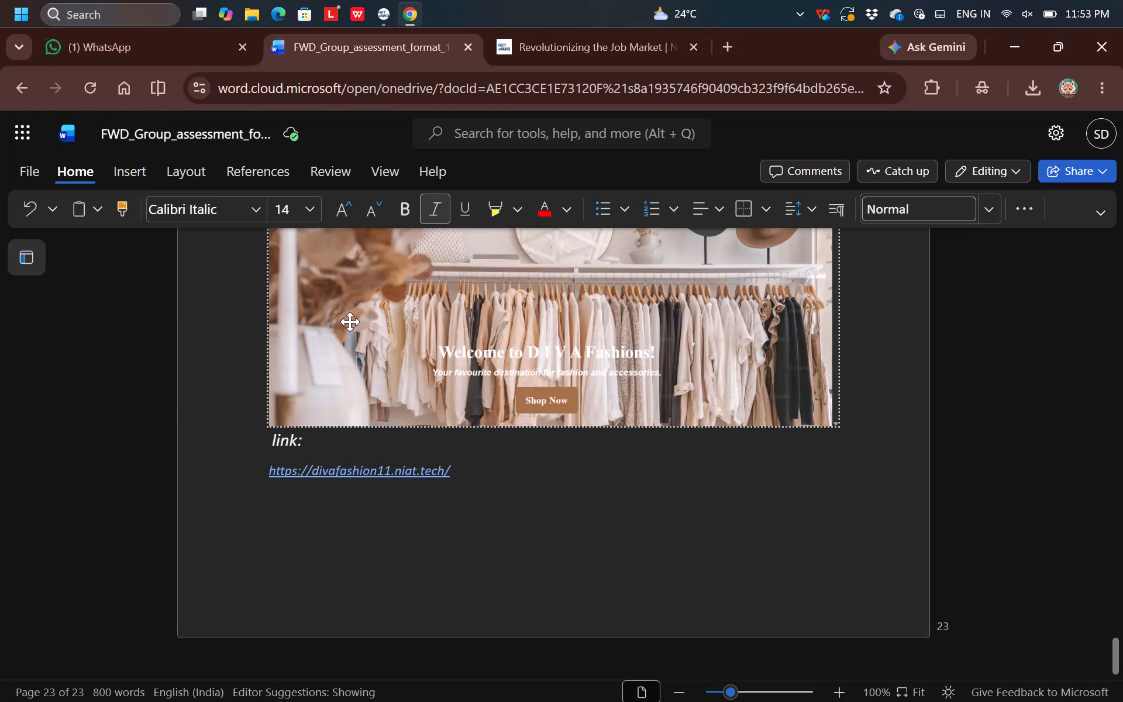
Review the final pages of the assessment document, checking the output screenshots and the website link.
{"action": "scroll", "coordinate": [350, 322], "scroll_direction": "up", "scroll_amount": 5}
{"action": "scroll", "coordinate": [350, 322], "scroll_direction": "down", "scroll_amount": 3}
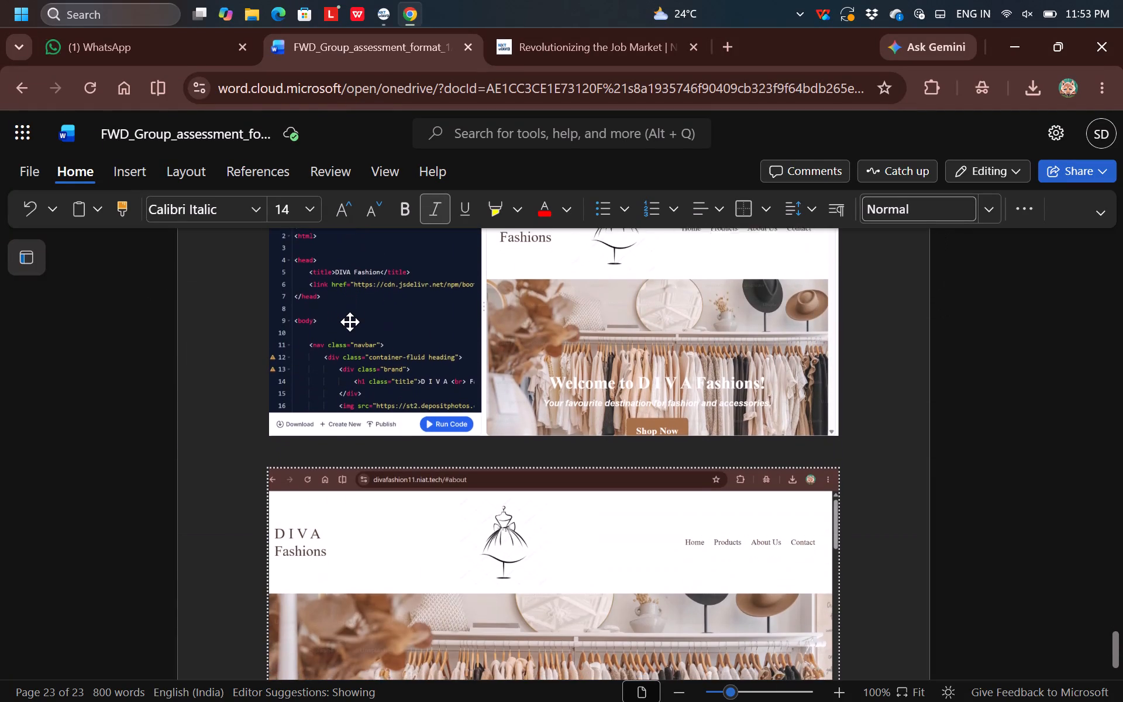
{"action": "scroll", "coordinate": [350, 322], "scroll_direction": "down", "scroll_amount": 3}
{"action": "scroll", "coordinate": [350, 322], "scroll_direction": "up", "scroll_amount": 1}
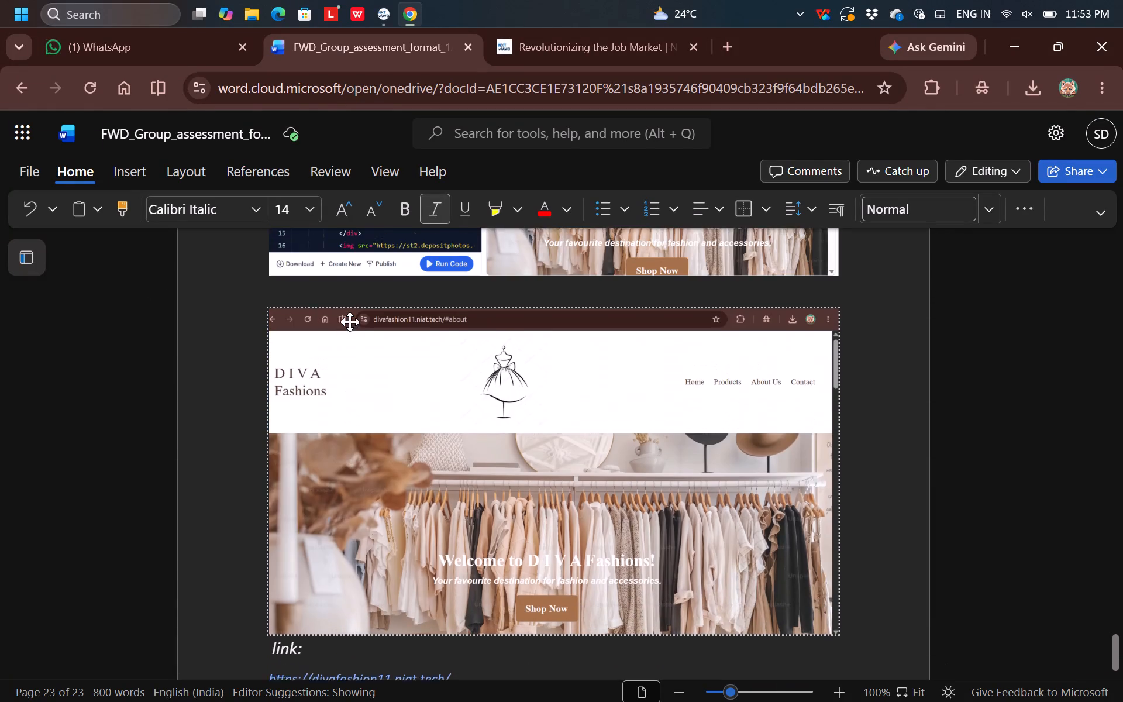
{"action": "scroll", "coordinate": [350, 322], "scroll_direction": "up", "scroll_amount": 5}
{"action": "scroll", "coordinate": [350, 322], "scroll_direction": "down", "scroll_amount": 2}
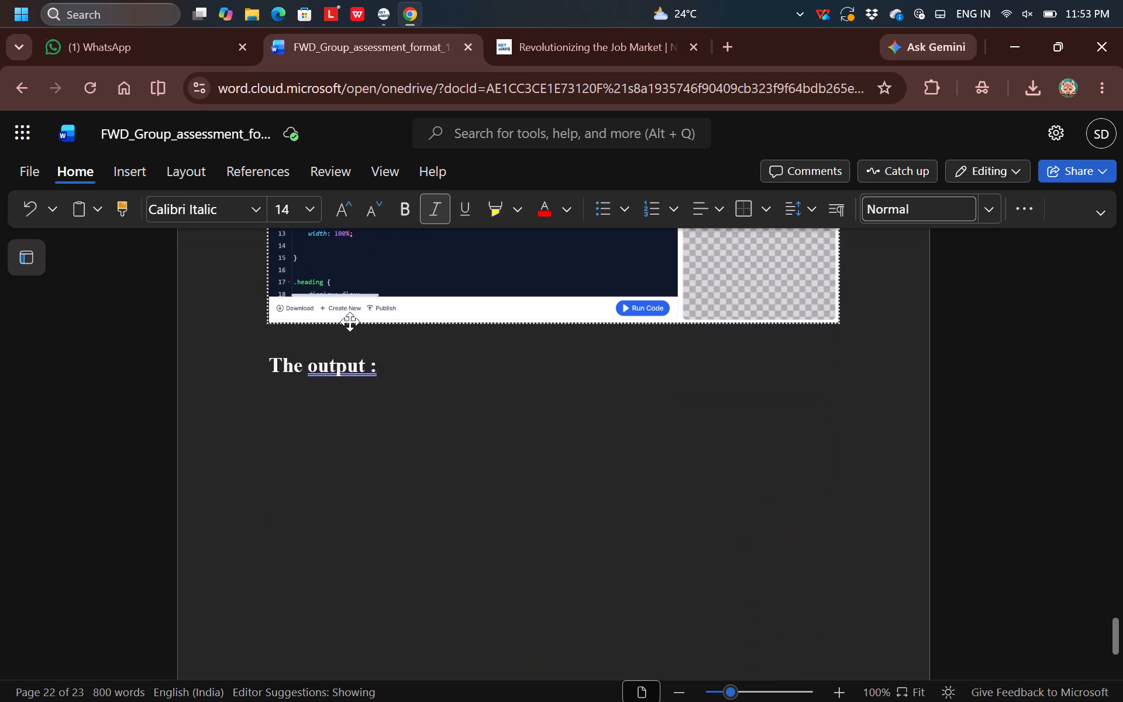
{"action": "scroll", "coordinate": [350, 322], "scroll_direction": "down", "scroll_amount": 4}
{"action": "scroll", "coordinate": [350, 322], "scroll_direction": "up", "scroll_amount": 1}
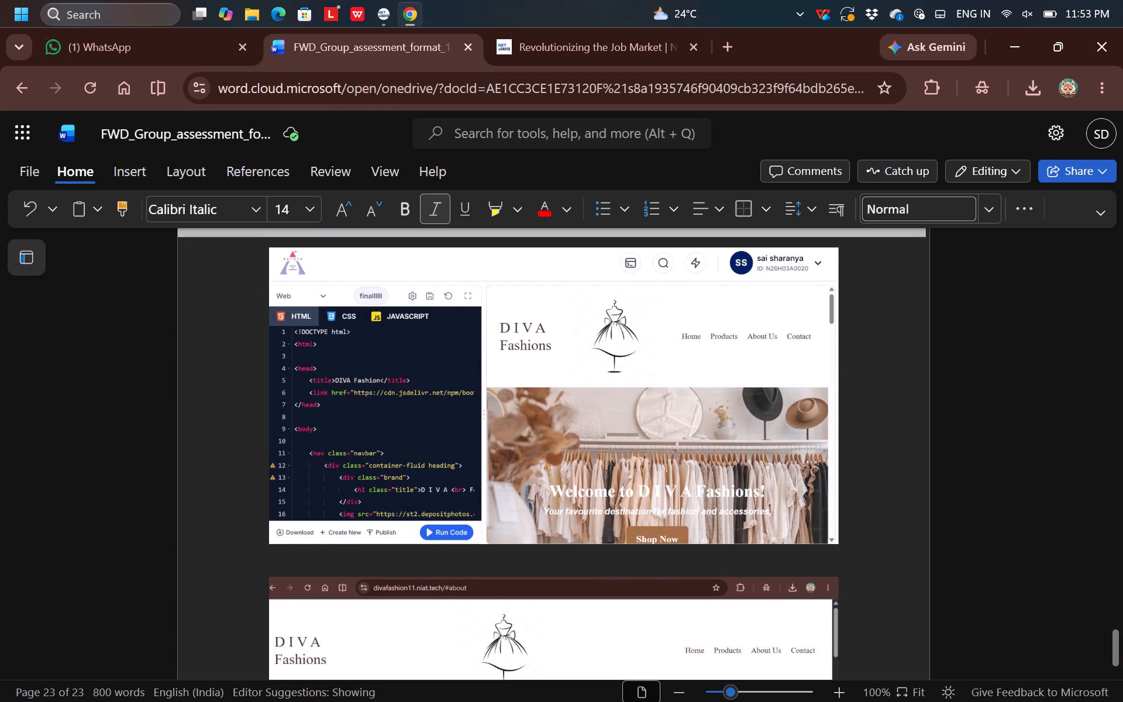
{"action": "scroll", "coordinate": [350, 322], "scroll_direction": "up", "scroll_amount": 2}
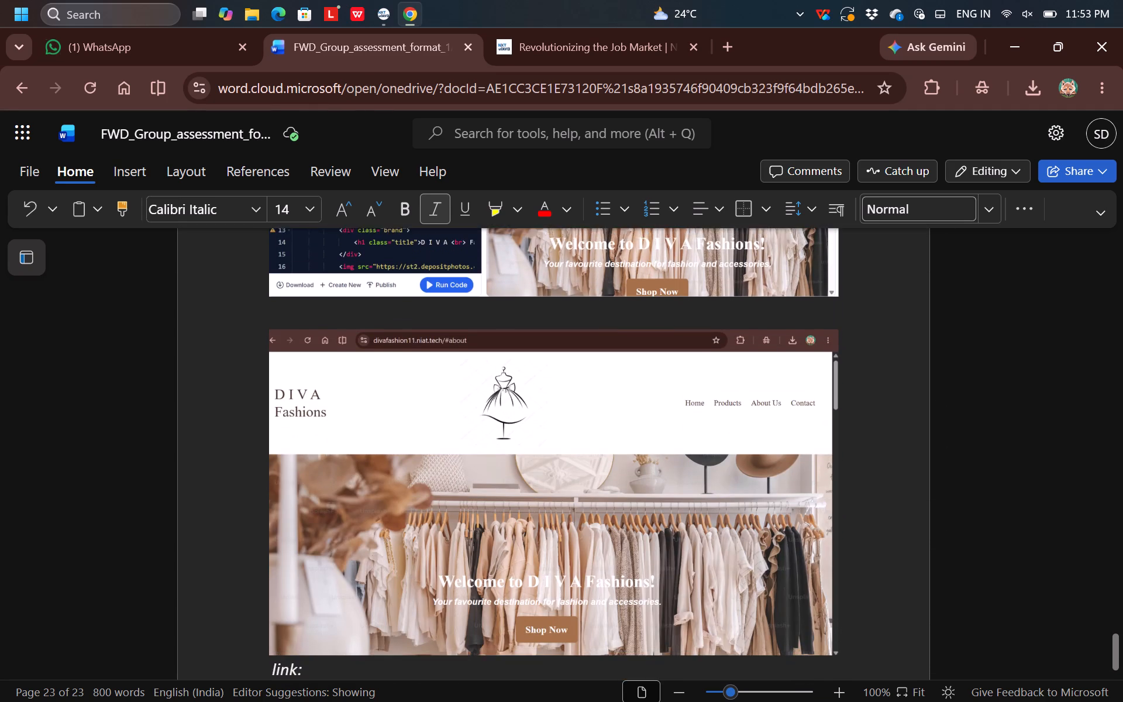
Look back through the pasted CSS code pages of the assessment document, from the footer rules up to the .home rule.
{"action": "scroll", "coordinate": [350, 322], "scroll_direction": "up", "scroll_amount": 5}
{"action": "scroll", "coordinate": [350, 322], "scroll_direction": "down", "scroll_amount": 2}
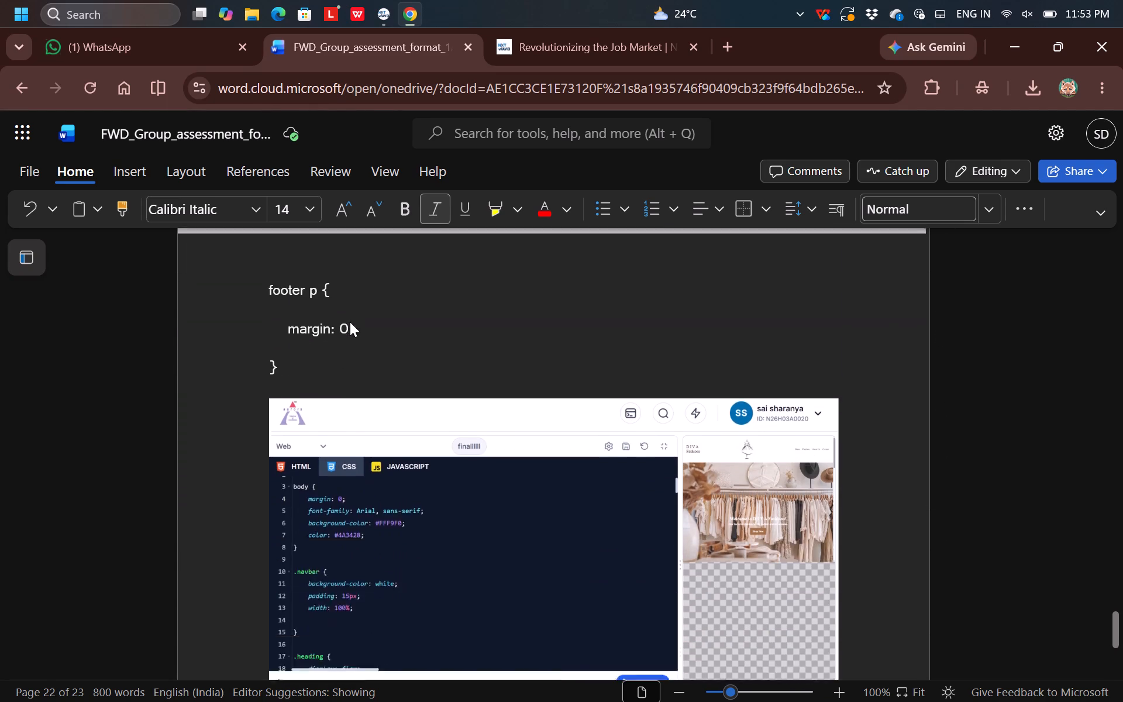
{"action": "scroll", "coordinate": [350, 322], "scroll_direction": "down", "scroll_amount": 2}
{"action": "scroll", "coordinate": [350, 322], "scroll_direction": "up", "scroll_amount": 5}
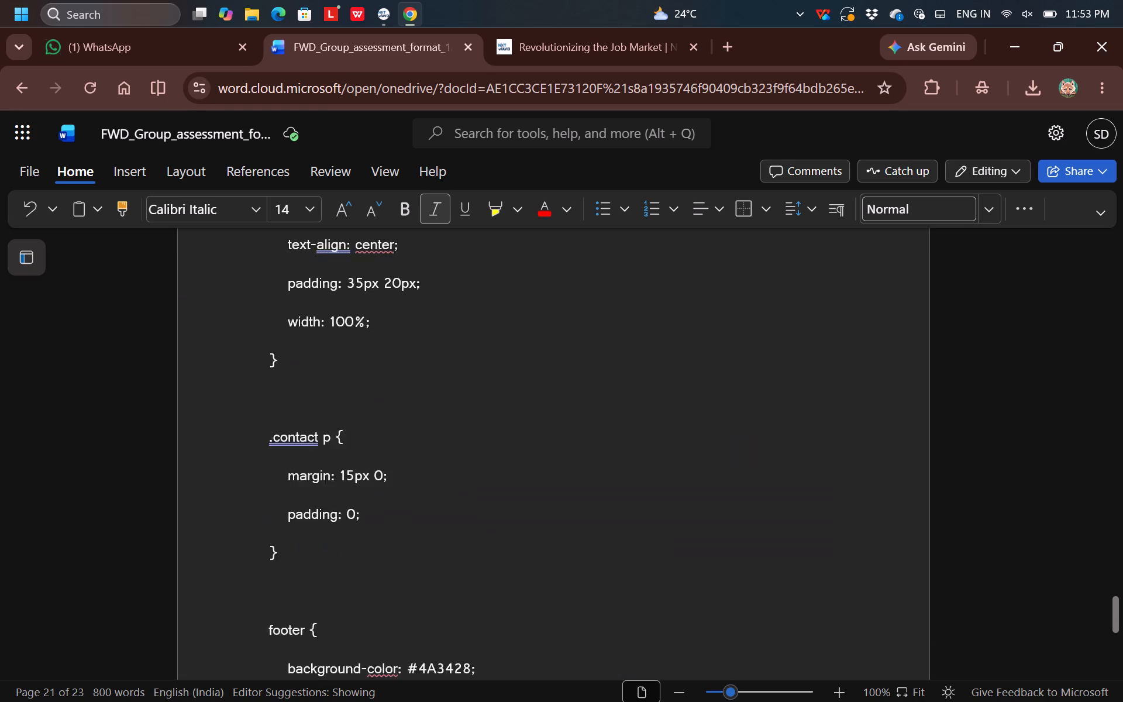
{"action": "scroll", "coordinate": [350, 322], "scroll_direction": "up", "scroll_amount": 5}
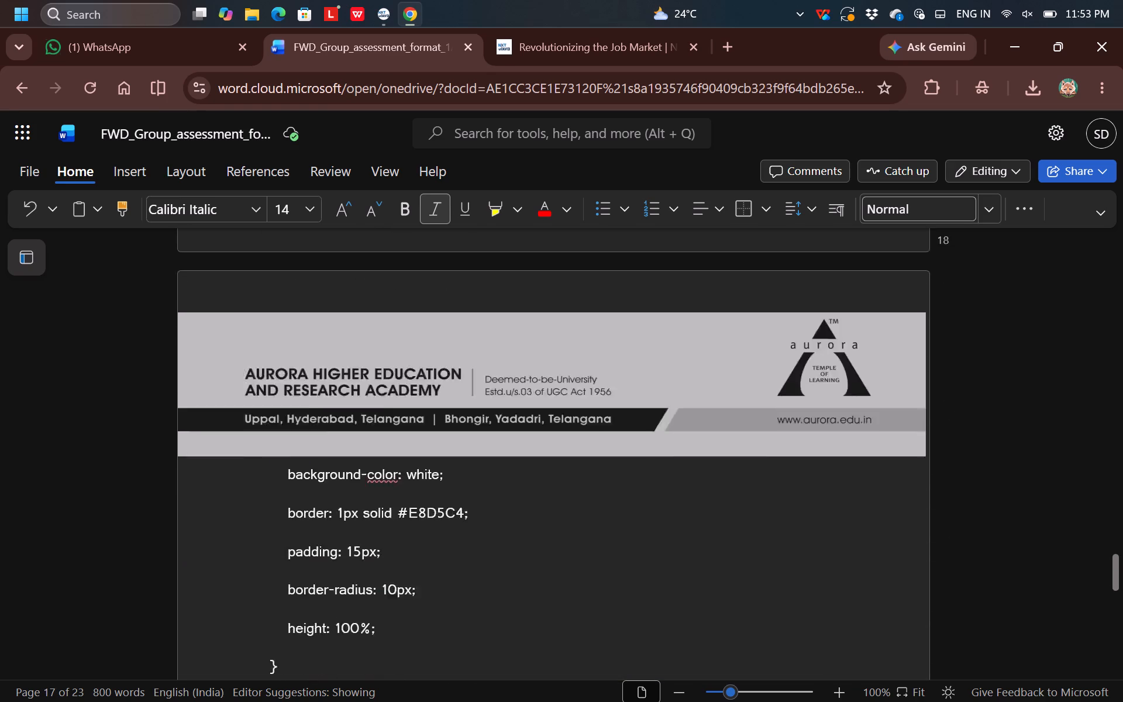
{"action": "scroll", "coordinate": [350, 322], "scroll_direction": "down", "scroll_amount": 2}
{"action": "scroll", "coordinate": [350, 322], "scroll_direction": "up", "scroll_amount": 4}
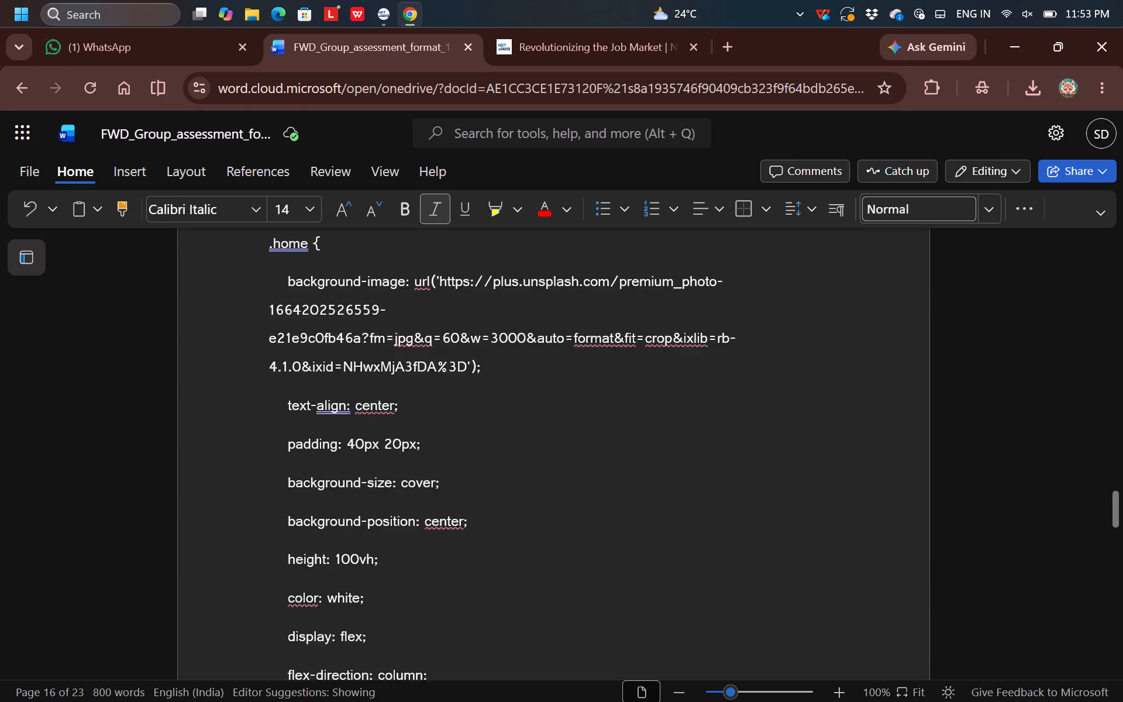
Review the whole assessment document, from the student details table through the HTML and CSS code to the output screenshot and website link.
{"action": "scroll", "coordinate": [350, 322], "scroll_direction": "up", "scroll_amount": 10}
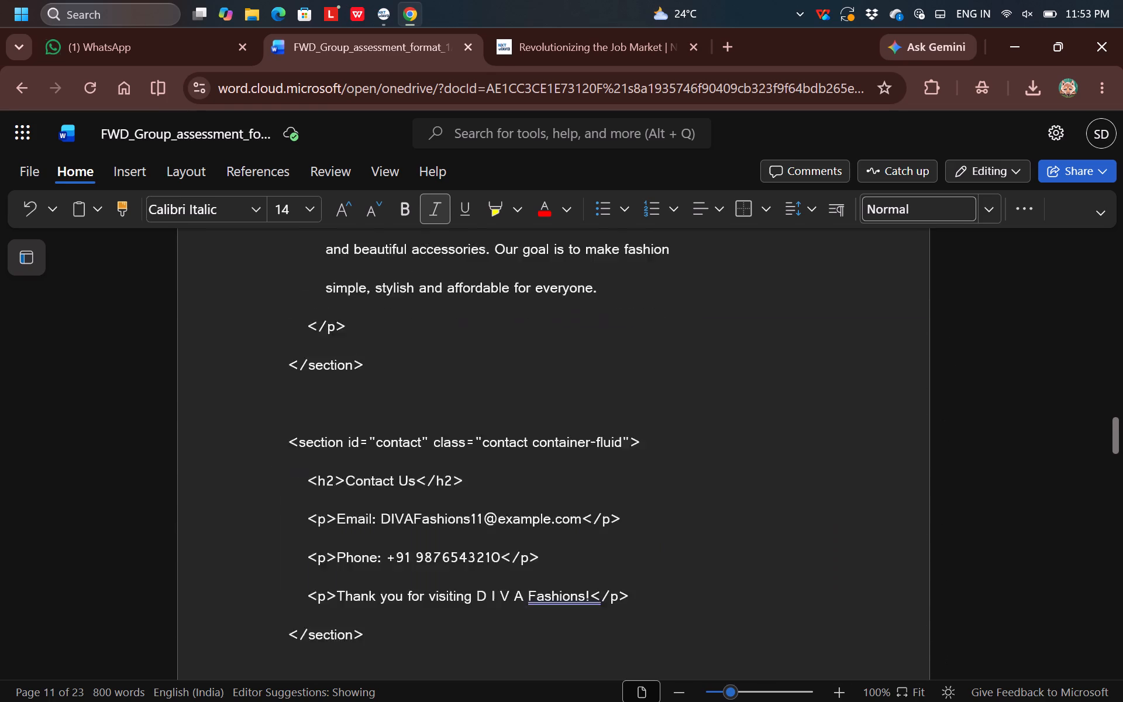
{"action": "scroll", "coordinate": [350, 322], "scroll_direction": "up", "scroll_amount": 16}
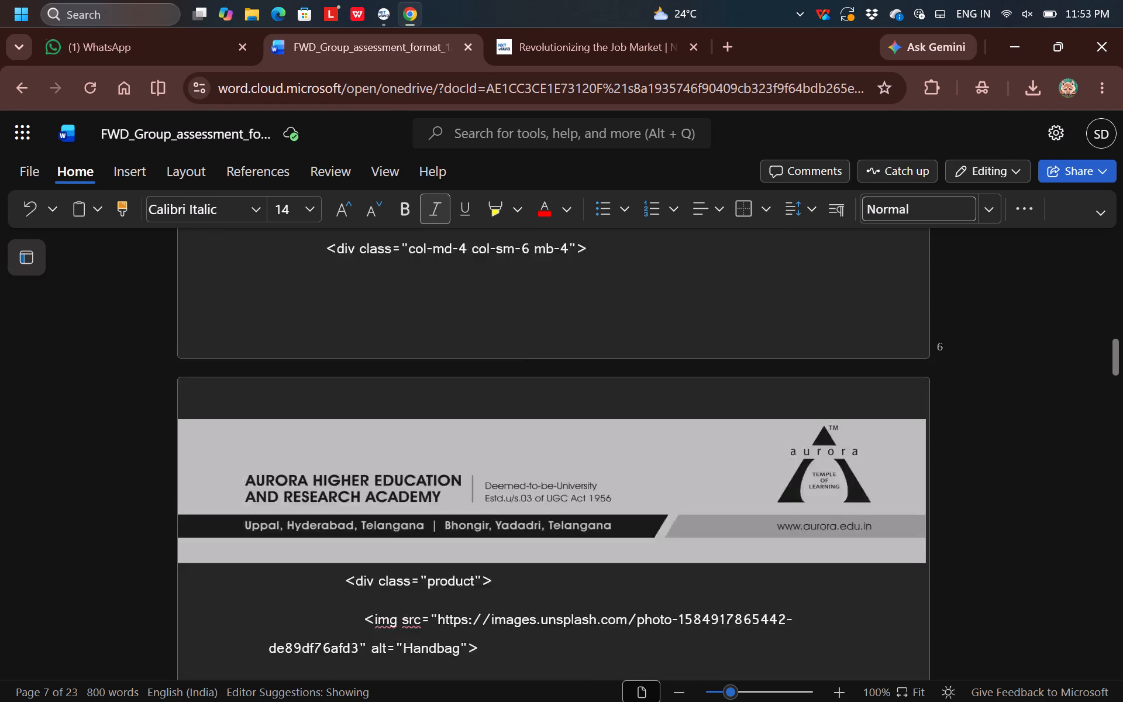
{"action": "scroll", "coordinate": [350, 322], "scroll_direction": "up", "scroll_amount": 19}
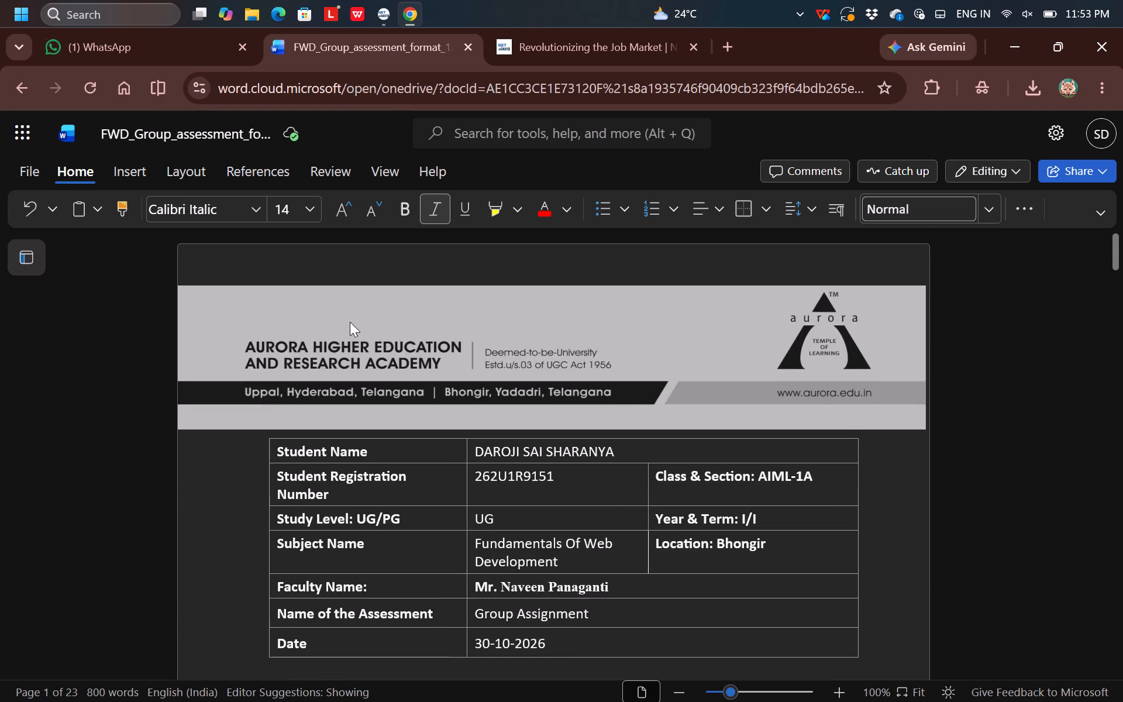
{"action": "scroll", "coordinate": [501, 615], "scroll_direction": "down", "scroll_amount": 4}
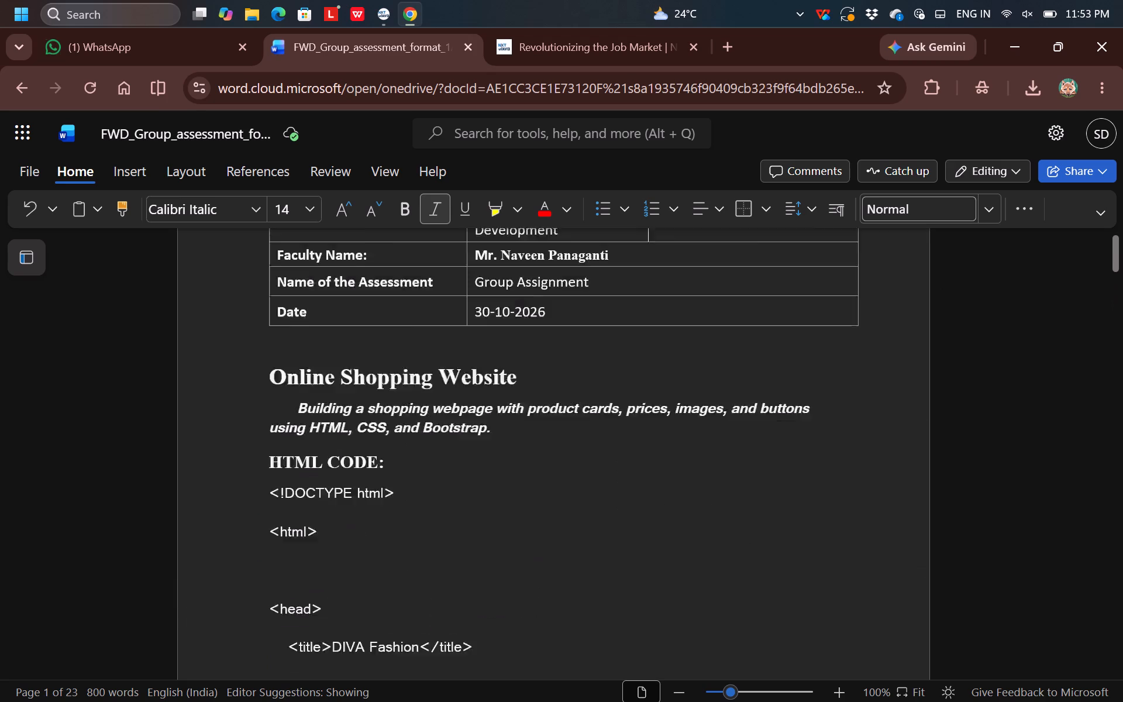
{"action": "scroll", "coordinate": [501, 615], "scroll_direction": "down", "scroll_amount": 18}
{"action": "scroll", "coordinate": [501, 615], "scroll_direction": "down", "scroll_amount": 16}
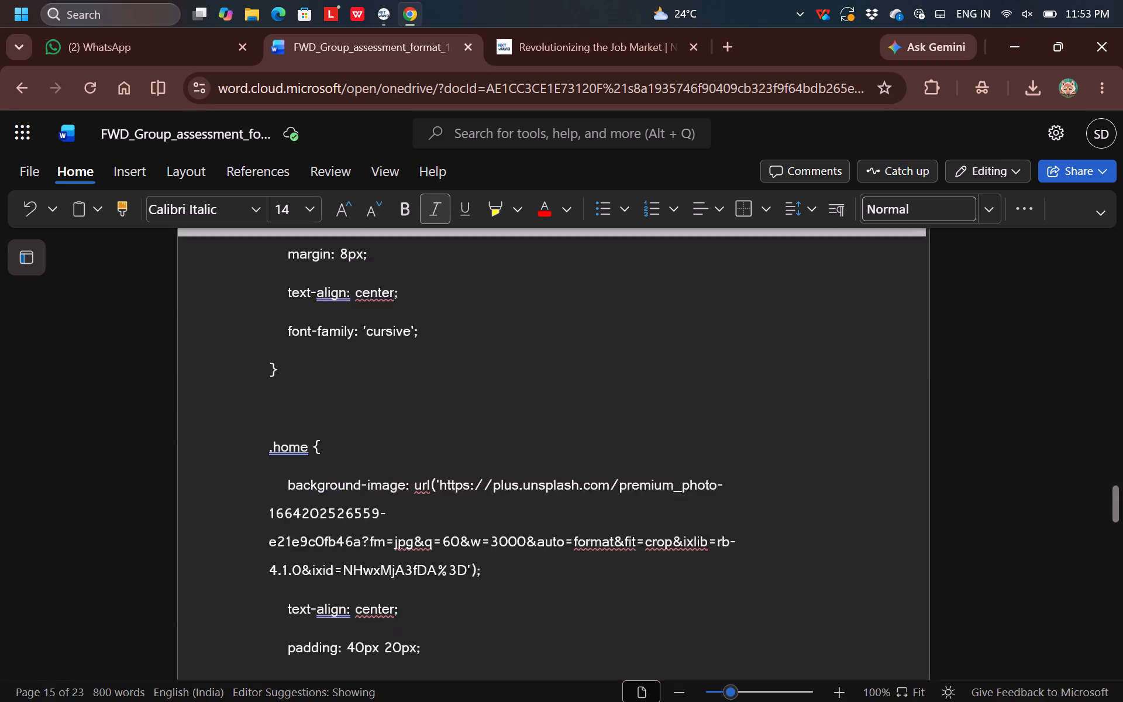
{"action": "scroll", "coordinate": [501, 615], "scroll_direction": "down", "scroll_amount": 14}
{"action": "scroll", "coordinate": [501, 615], "scroll_direction": "down", "scroll_amount": 15}
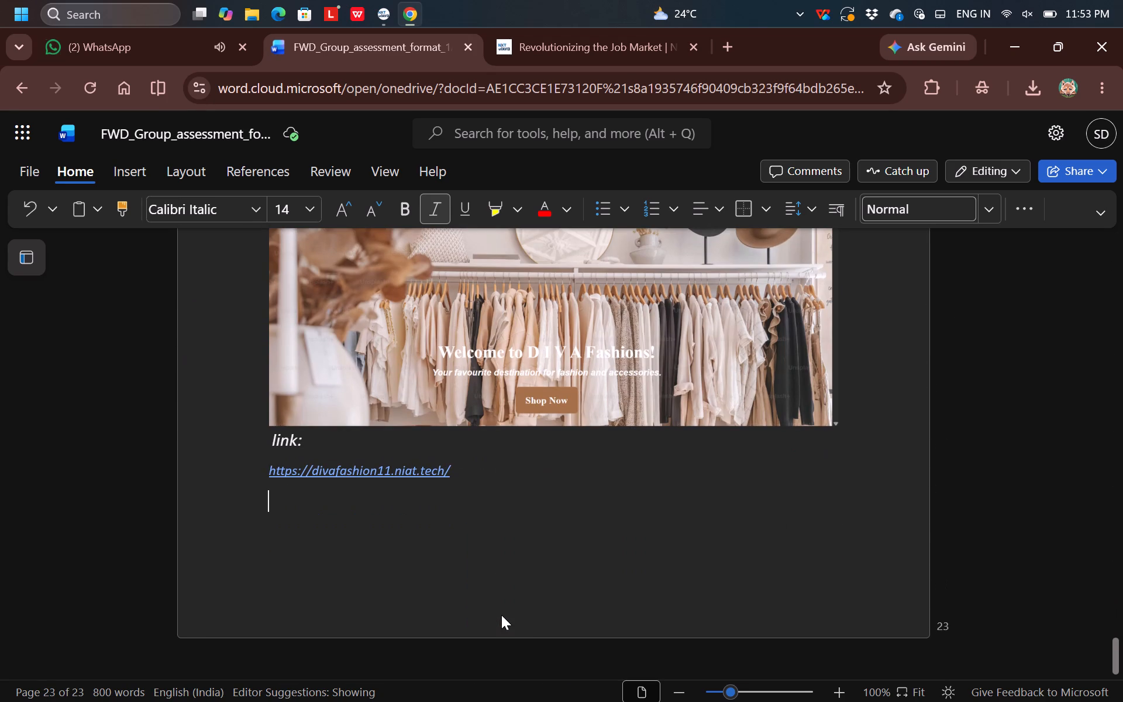
{"action": "scroll", "coordinate": [501, 615], "scroll_direction": "down", "scroll_amount": 3}
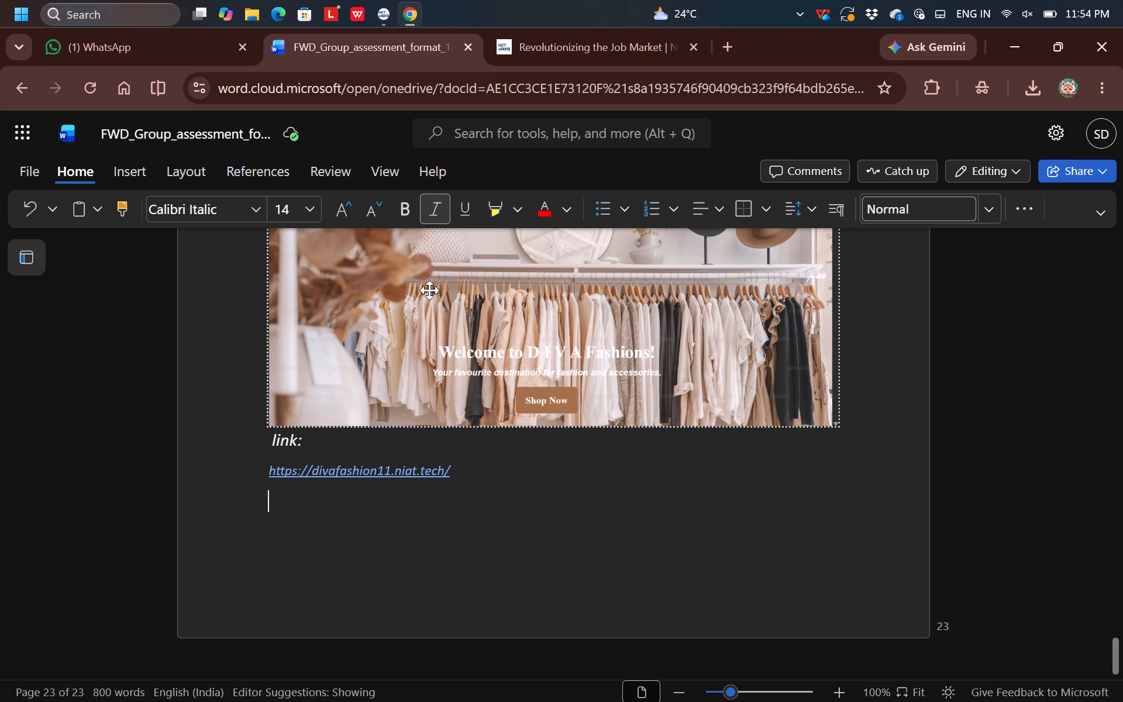
Save the group assessment document and close the browser window.
{"action": "key", "text": "ctrl+s"}
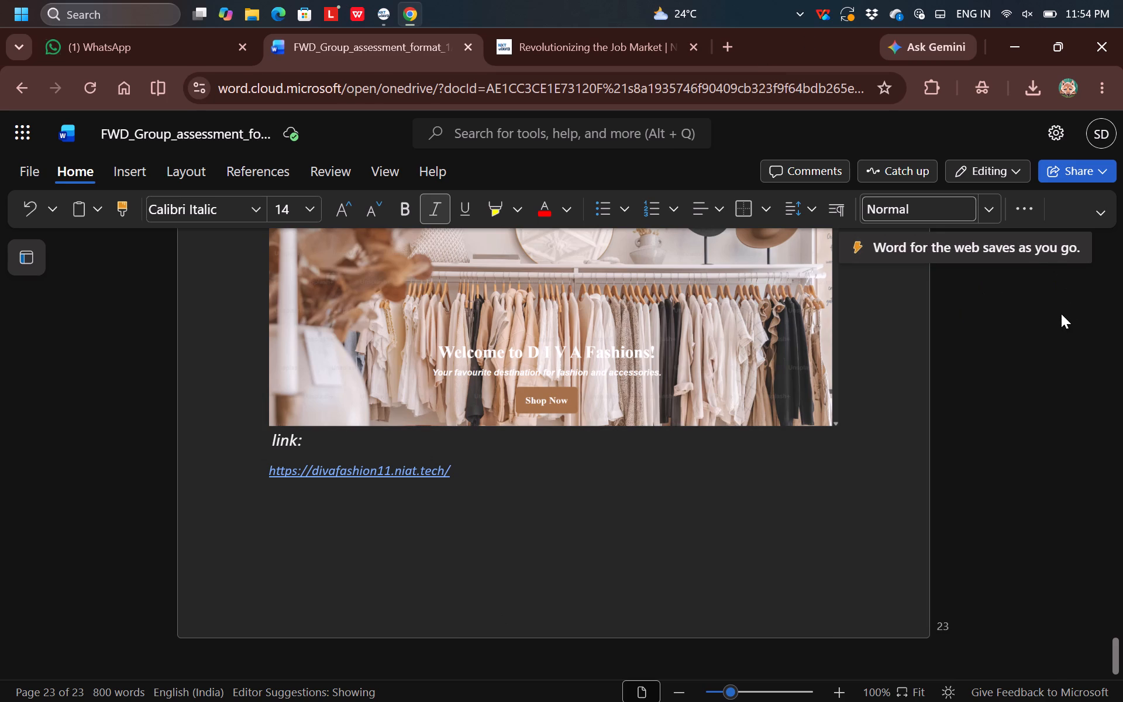
{"action": "left_click", "coordinate": [1103, 60]}
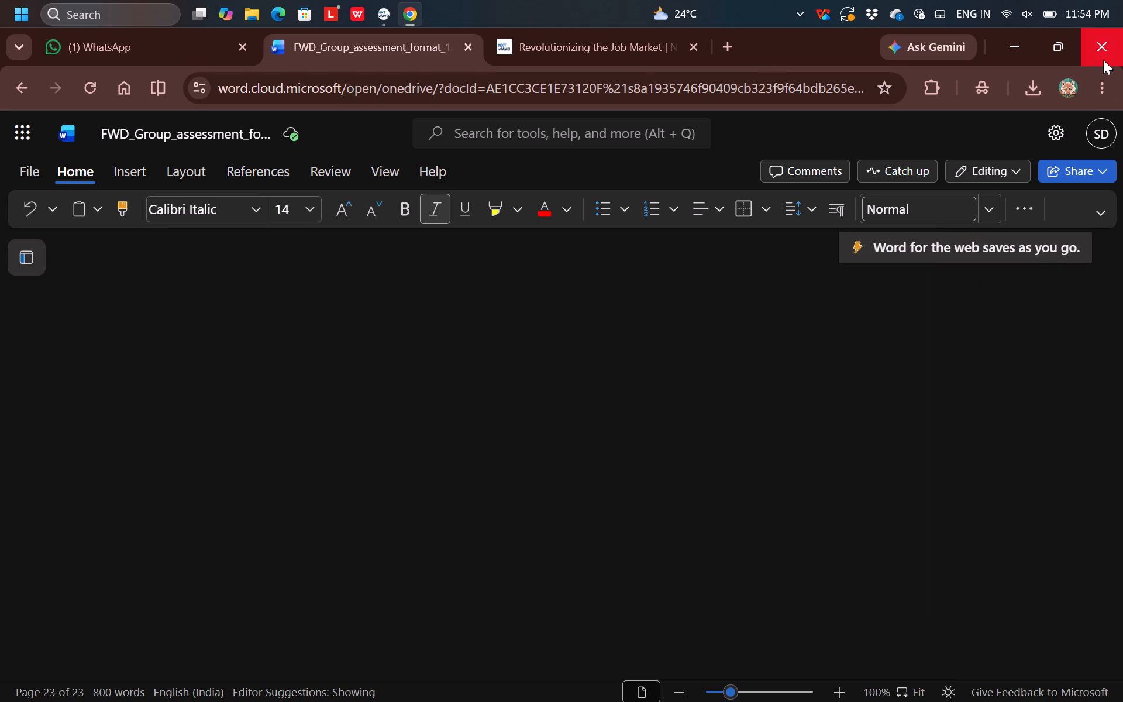